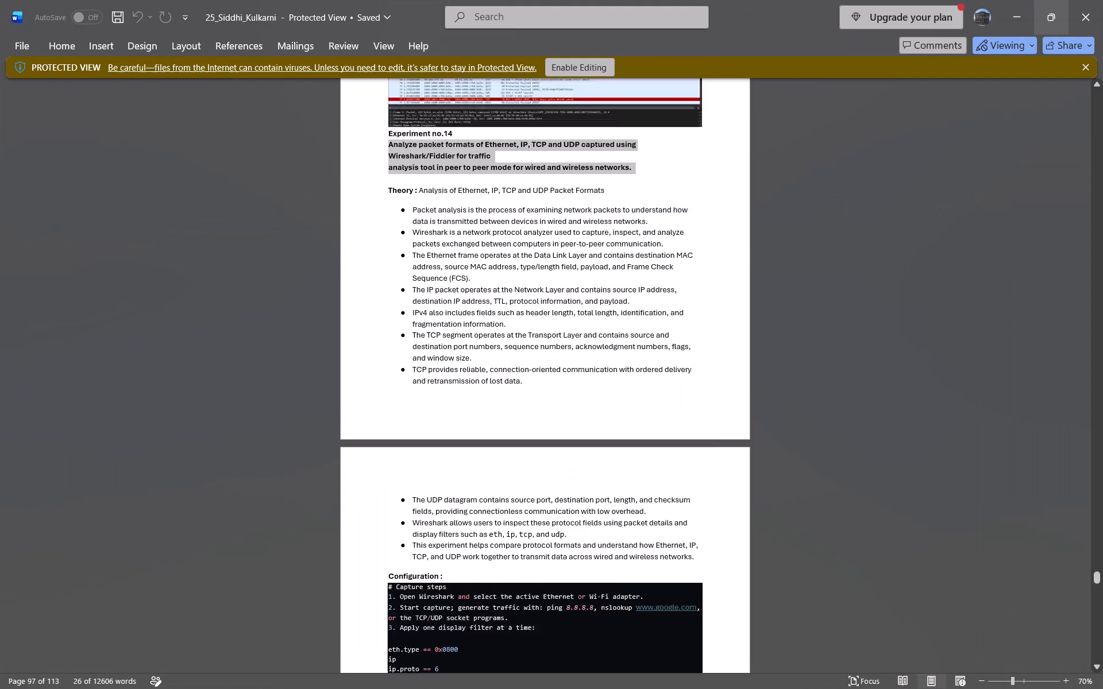
# Switch to the Assignments_CN_58 document and add an "Output:" heading on a new page after the final code block.
pyautogui.click(481, 410)
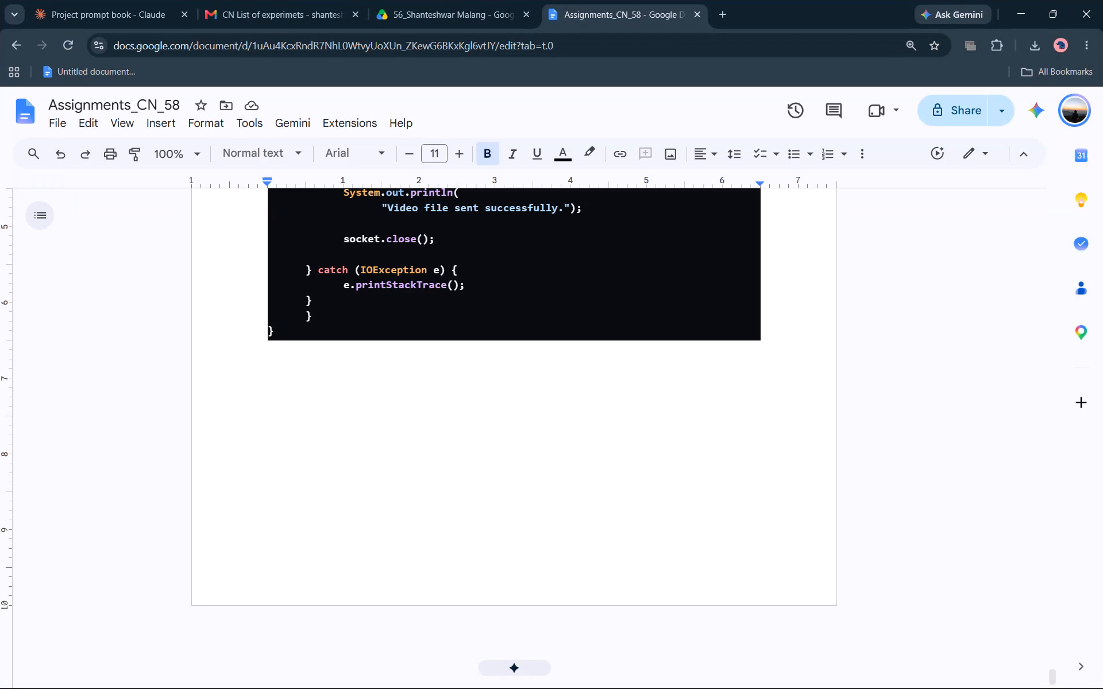
pyautogui.hscroll(-1, 443, 409)
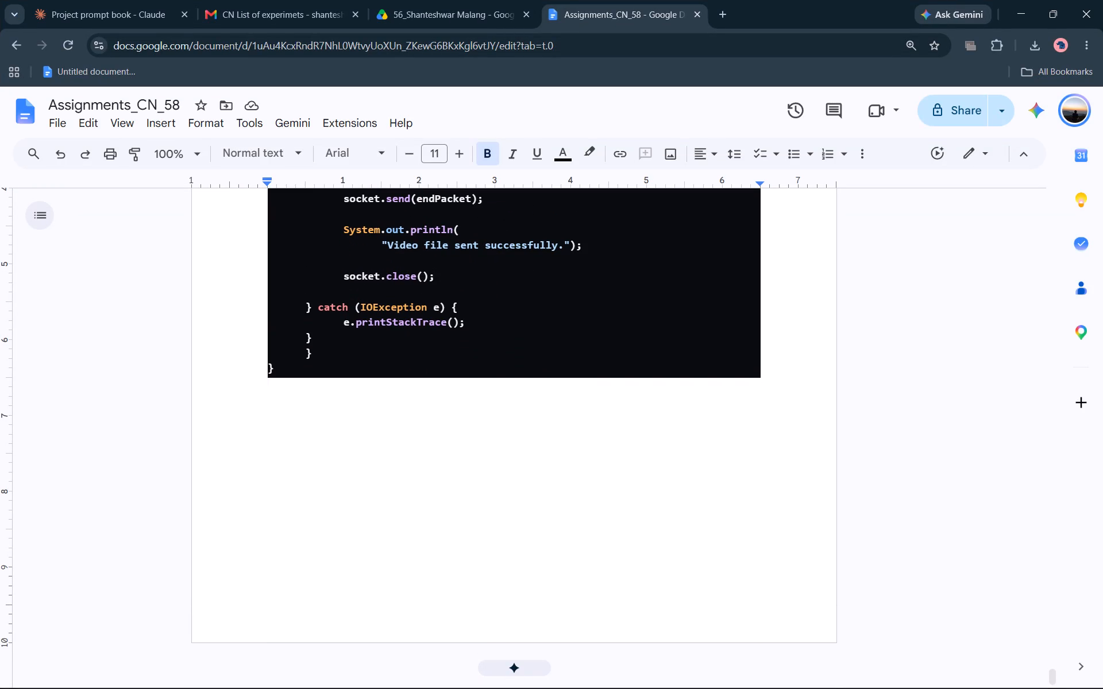
pyautogui.press('Return')
pyautogui.hotkey('shift', 'o')
pyautogui.press('BackSpace')
pyautogui.press('Down')
pyautogui.press('Down')
pyautogui.press('Down')
pyautogui.press('Down')
pyautogui.press('Down')
pyautogui.press('Down')
pyautogui.press('Down')
pyautogui.press('Down')
pyautogui.press('Down')
pyautogui.press('Down')
pyautogui.press('Down')
pyautogui.press('Down')
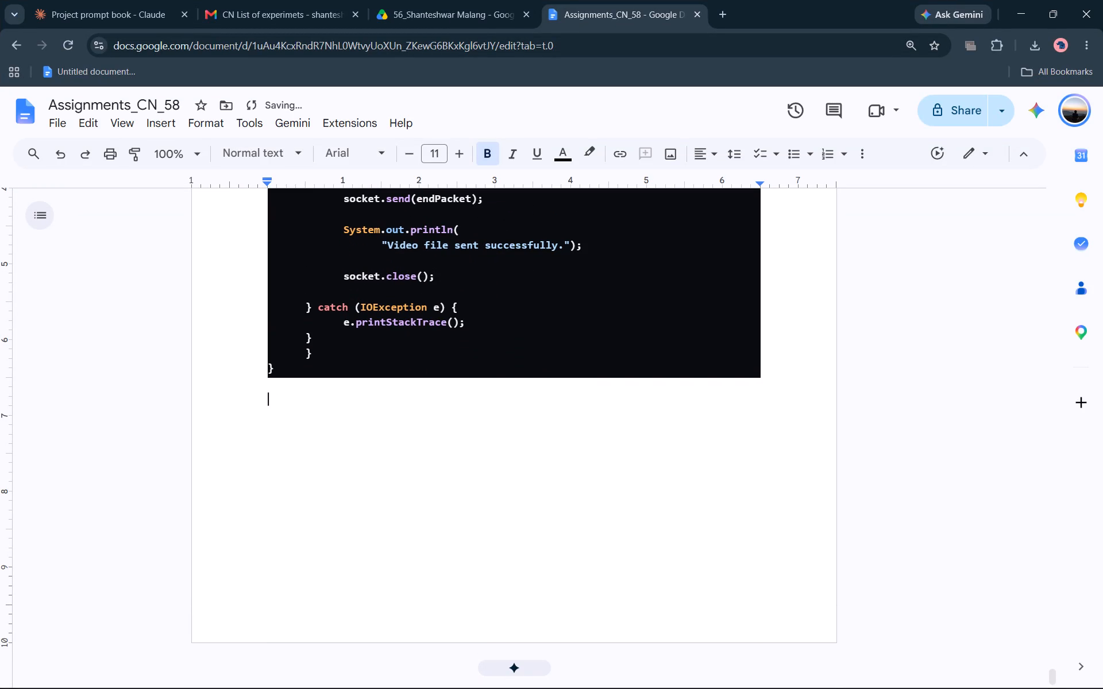
pyautogui.press('Down')
pyautogui.press('Down')
pyautogui.press('Return')
pyautogui.press('Return')
pyautogui.press('Return')
pyautogui.press('Return')
pyautogui.press('Return')
pyautogui.press('Return')
pyautogui.press('Return')
pyautogui.press('Return')
pyautogui.press('Return')
pyautogui.press('Return')
pyautogui.press('Return')
pyautogui.press('Return')
pyautogui.press('BackSpace')
pyautogui.press('BackSpace')
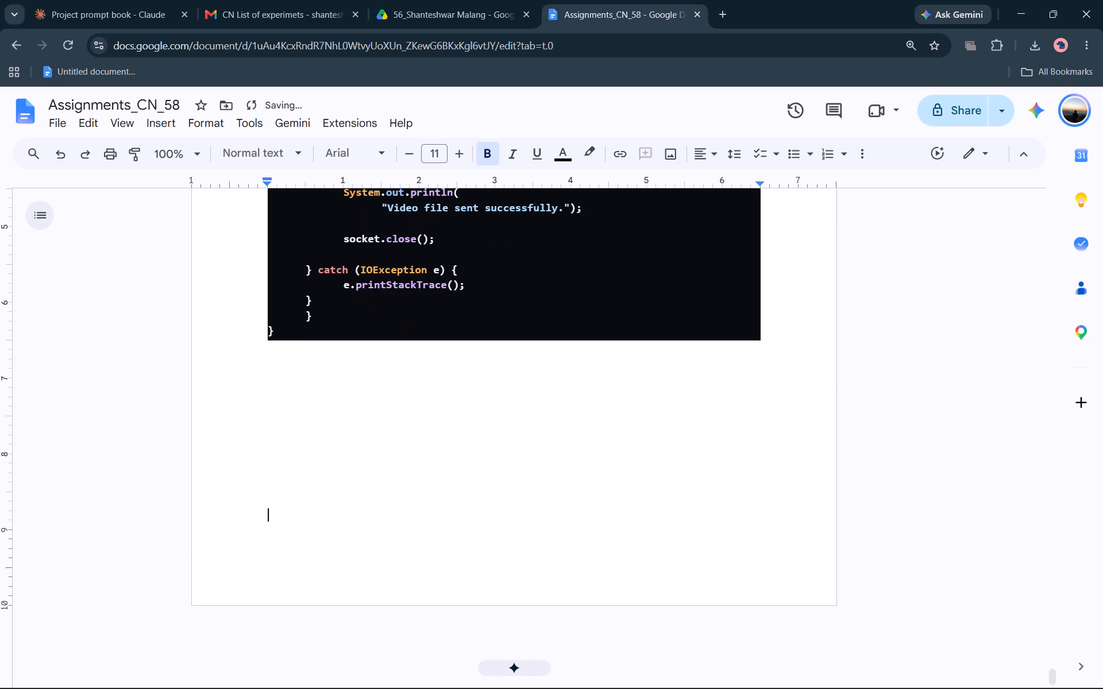
pyautogui.press('Return')
pyautogui.write('Output:')
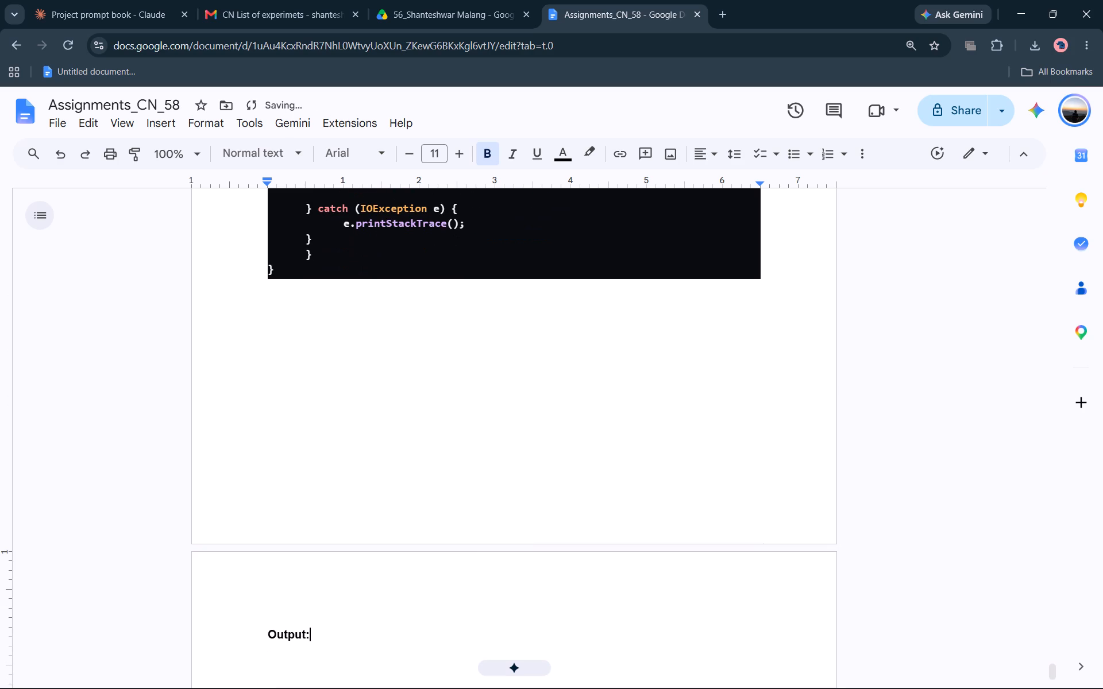
pyautogui.press('Return')
# Look through the preceding file-transfer code sections and return to the end of the document.
pyautogui.scroll(1, 443, 409)
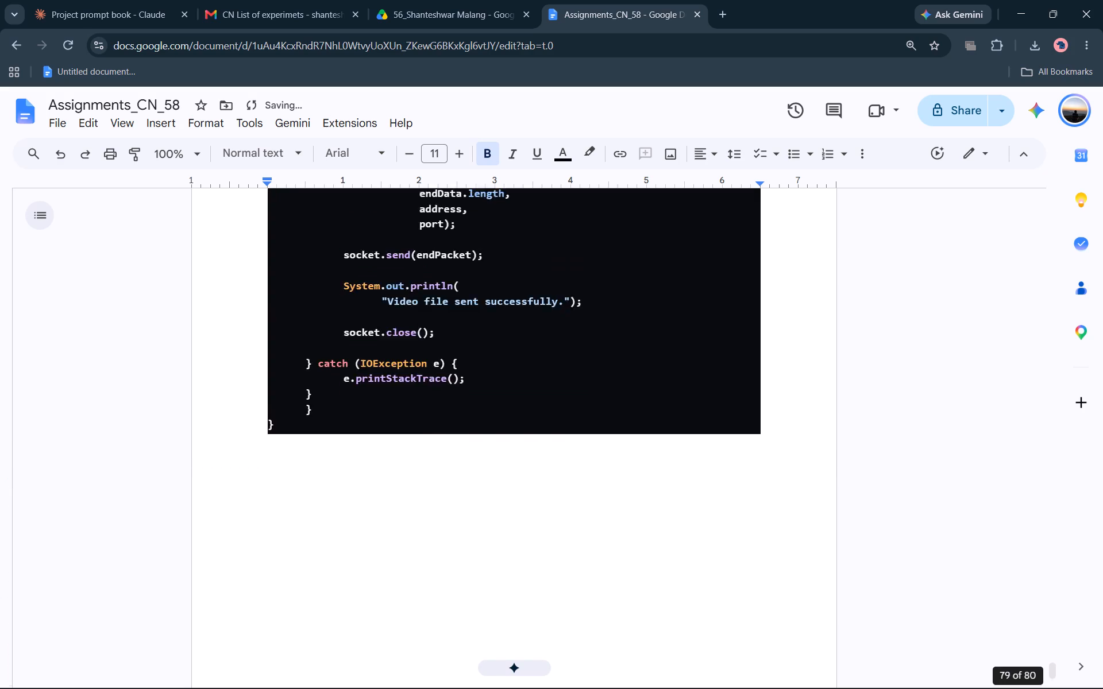
pyautogui.scroll(14, 443, 409)
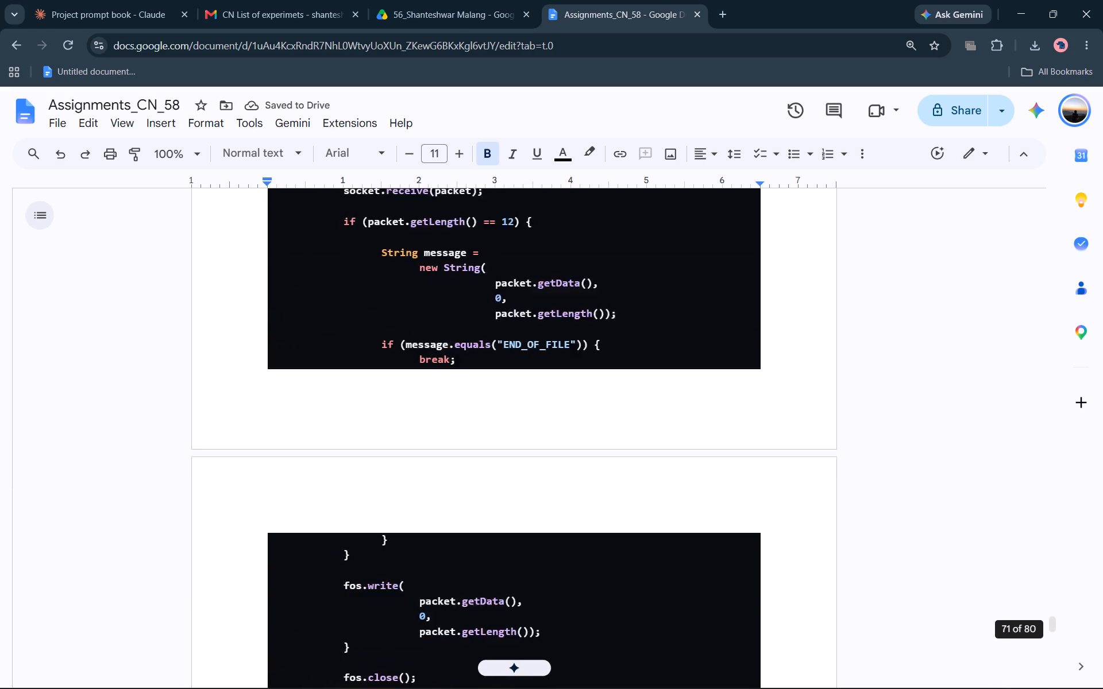
pyautogui.scroll(11, 443, 409)
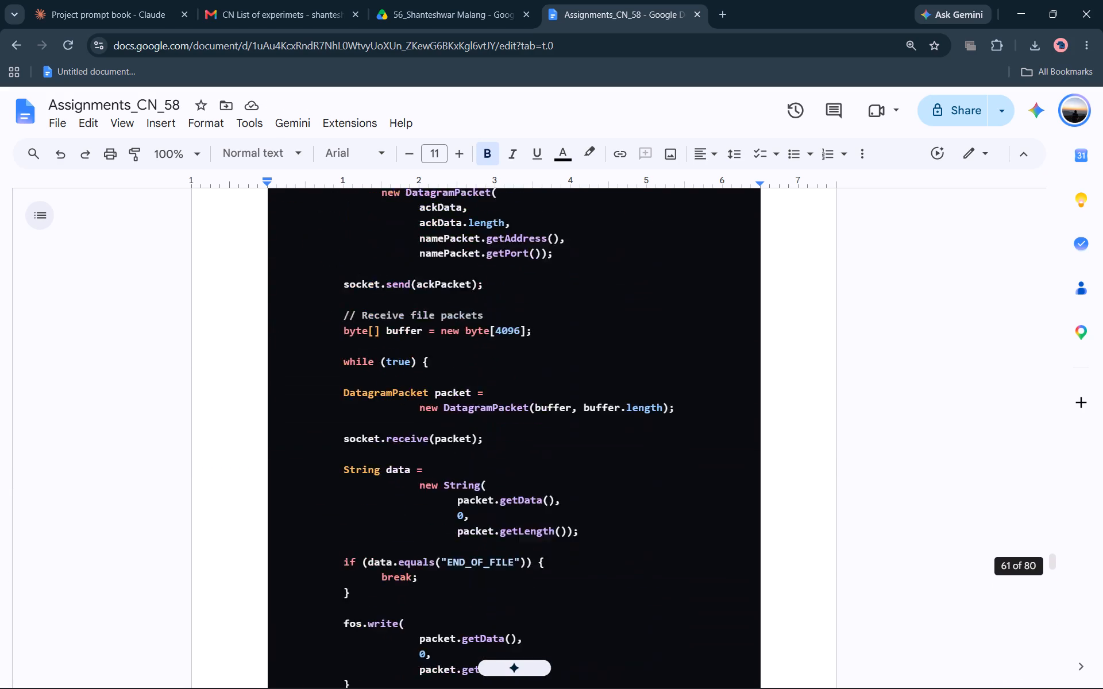
pyautogui.scroll(2, 443, 409)
pyautogui.scroll(-16, 443, 409)
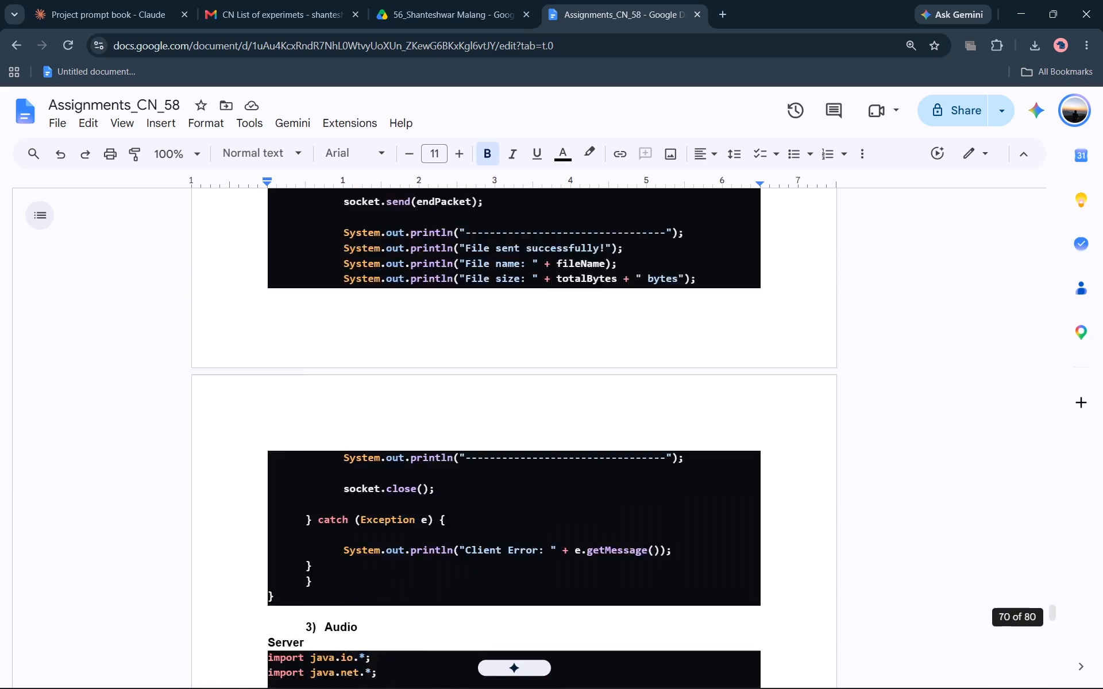
pyautogui.scroll(-16, 443, 409)
pyautogui.scroll(-8, 443, 409)
pyautogui.scroll(2, 443, 409)
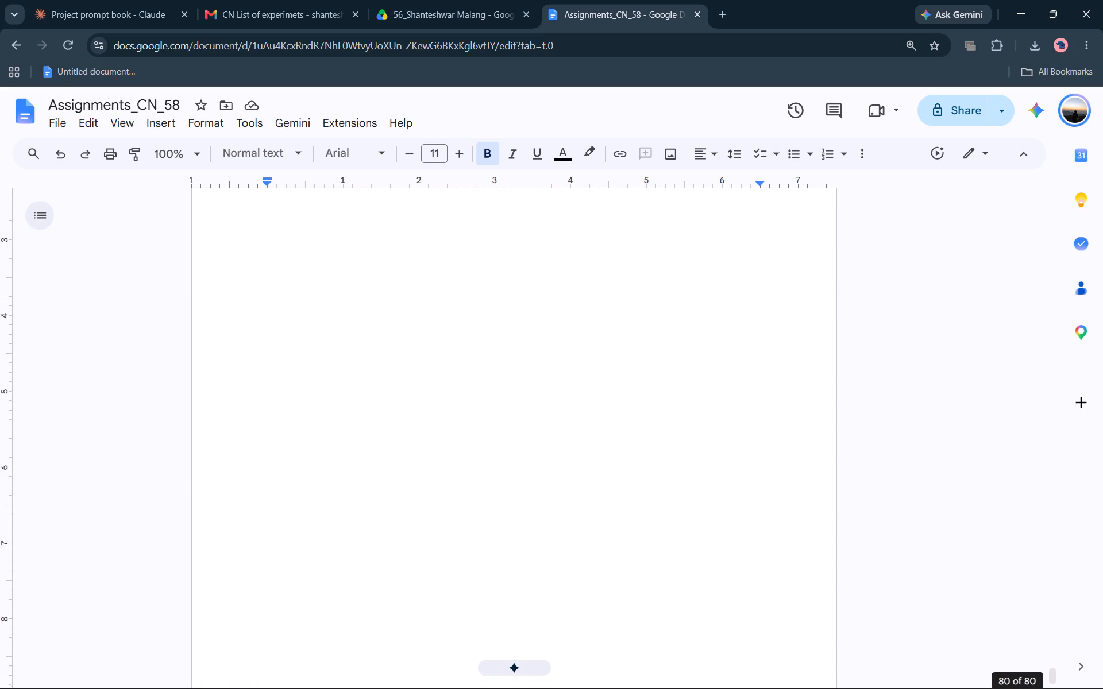
pyautogui.scroll(3, 443, 409)
# Leave the rest of the Output page blank and add the title "Assignment 14" at the start of the following page.
pyautogui.press('Return')
pyautogui.press('Return')
pyautogui.press('Return')
pyautogui.press('Return')
pyautogui.press('Return')
pyautogui.press('Return')
pyautogui.press('Return')
pyautogui.press('Return')
pyautogui.press('Return')
pyautogui.press('Return')
pyautogui.press('Return')
pyautogui.press('Return')
pyautogui.press('Return')
pyautogui.press('Return')
pyautogui.press('Return')
pyautogui.press('Return')
pyautogui.press('Return')
pyautogui.press('Return')
pyautogui.press('Return')
pyautogui.press('Return')
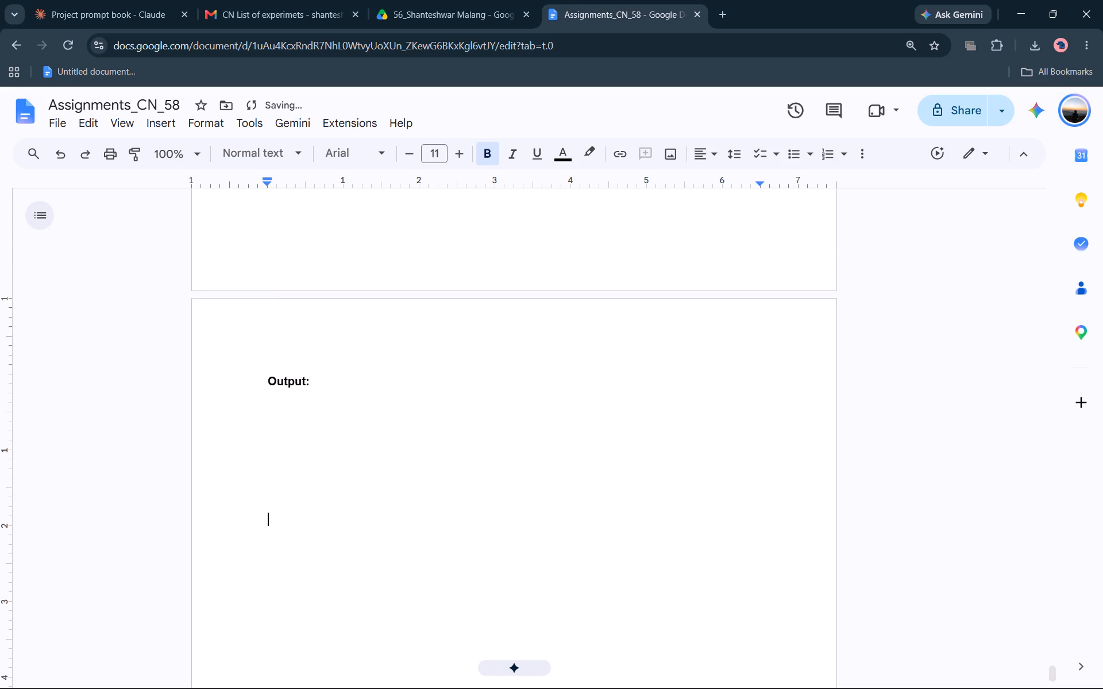
pyautogui.press('Return')
pyautogui.press('Return')
pyautogui.press('Return')
pyautogui.press('Return')
pyautogui.press('Return')
pyautogui.press('Return')
pyautogui.press('Return')
pyautogui.press('Return')
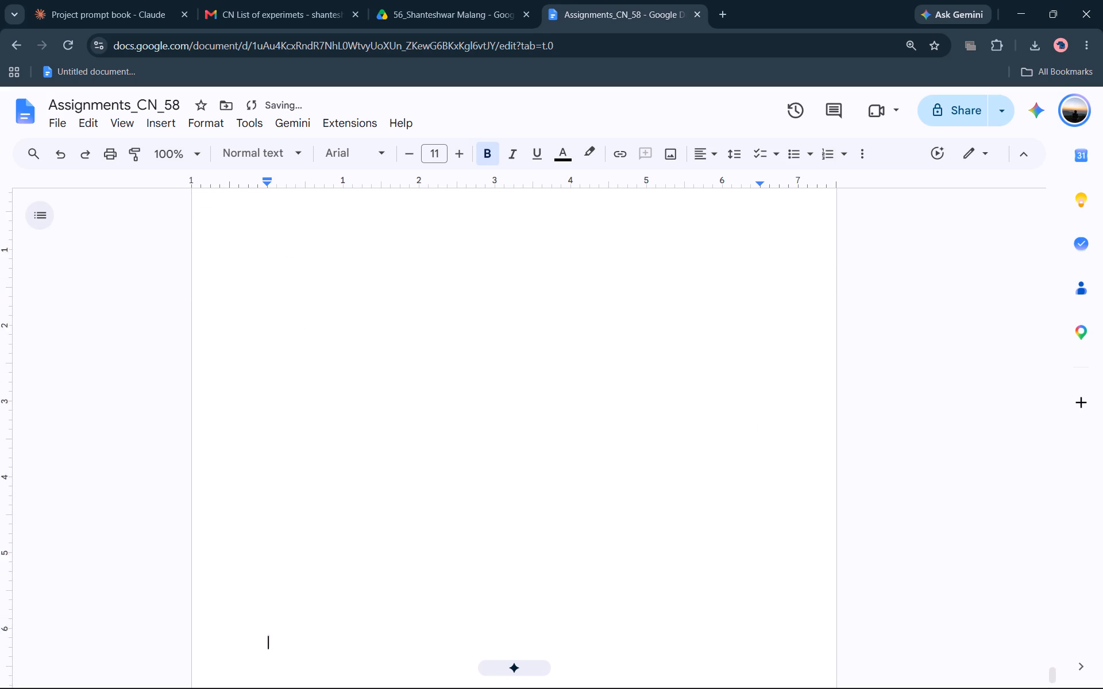
pyautogui.press('Return')
pyautogui.press('Return')
pyautogui.press('Return')
pyautogui.press('Return')
pyautogui.press('Return')
pyautogui.press('Return')
pyautogui.press('Return')
pyautogui.press('Return')
pyautogui.press('Return')
pyautogui.press('Return')
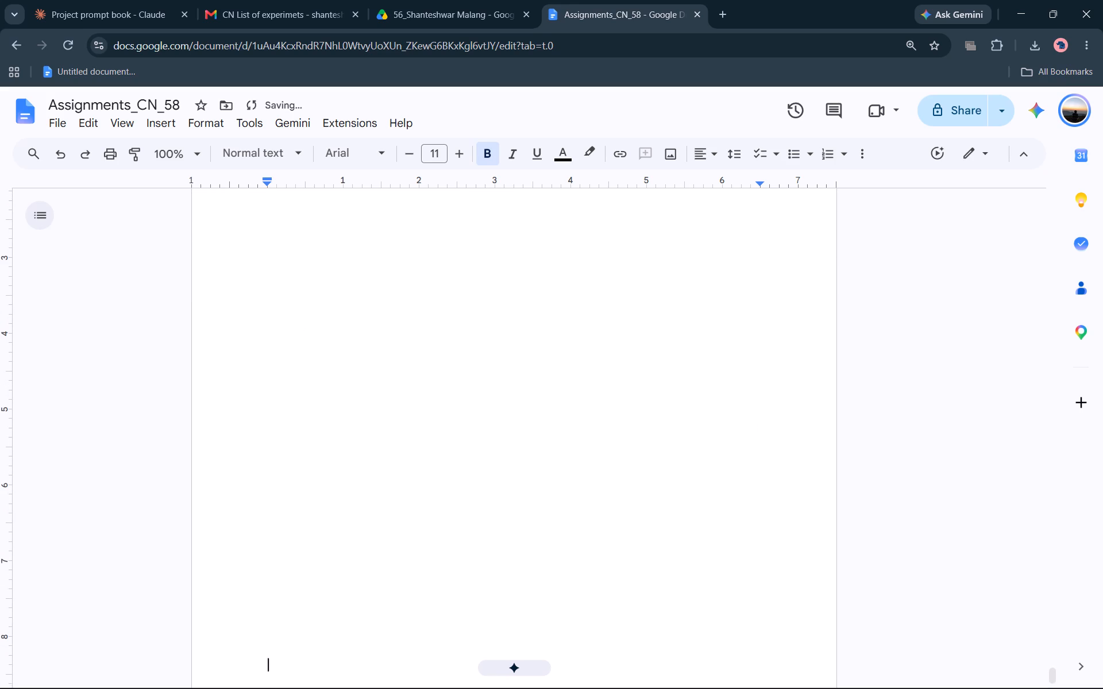
pyautogui.press('Return')
pyautogui.press('Return')
pyautogui.press('Return')
pyautogui.press('Return')
pyautogui.press('BackSpace')
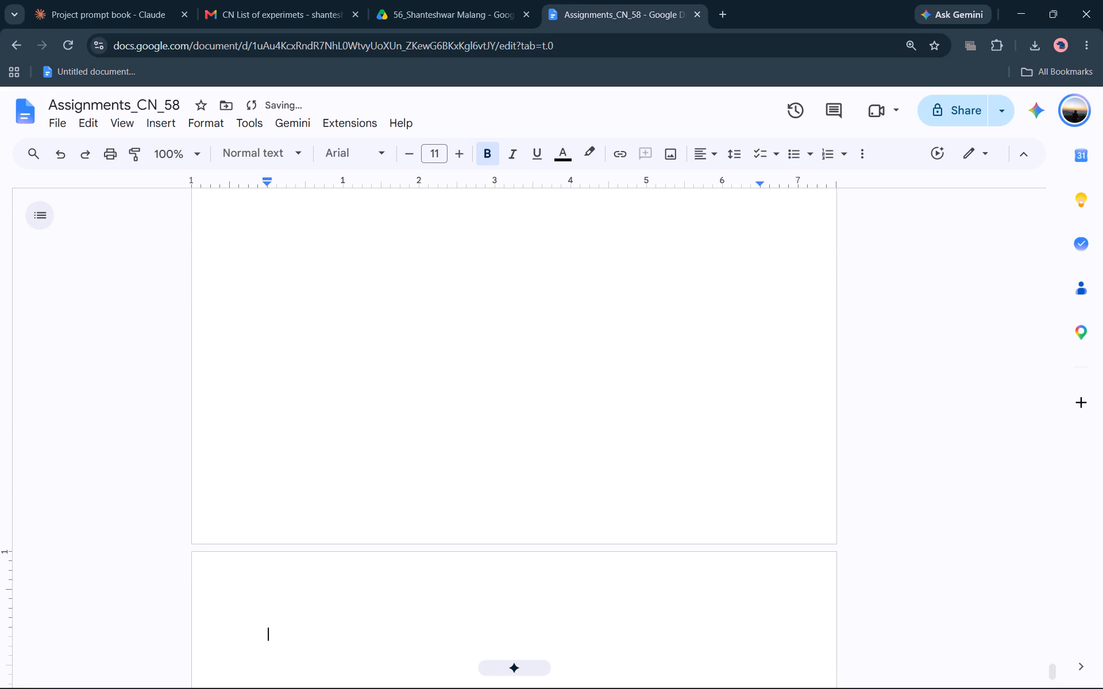
pyautogui.press('BackSpace')
pyautogui.press('Return')
pyautogui.write('Assignment')
pyautogui.press('space')
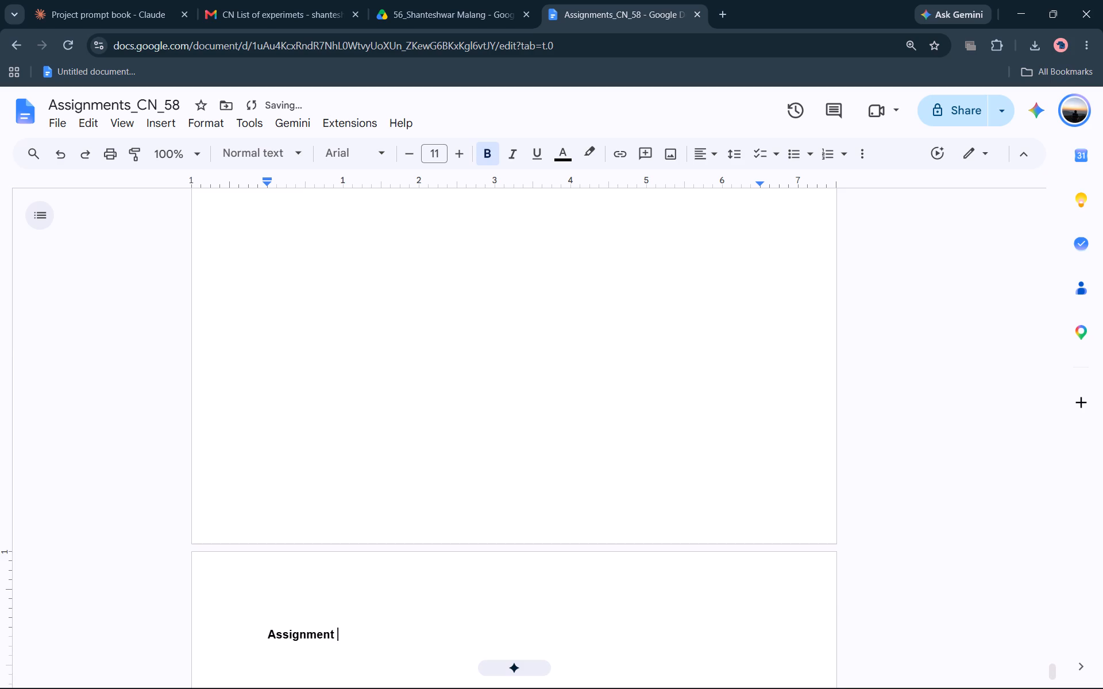
pyautogui.hotkey('shift', ':')
pyautogui.press('BackSpace')
pyautogui.write('14')
# Centre the "Assignment 14" title and set its font size to 18.
pyautogui.moveTo(369, 632); pyautogui.dragTo(242, 628)
pyautogui.hotkey('ctrl', 'shift', 'e')
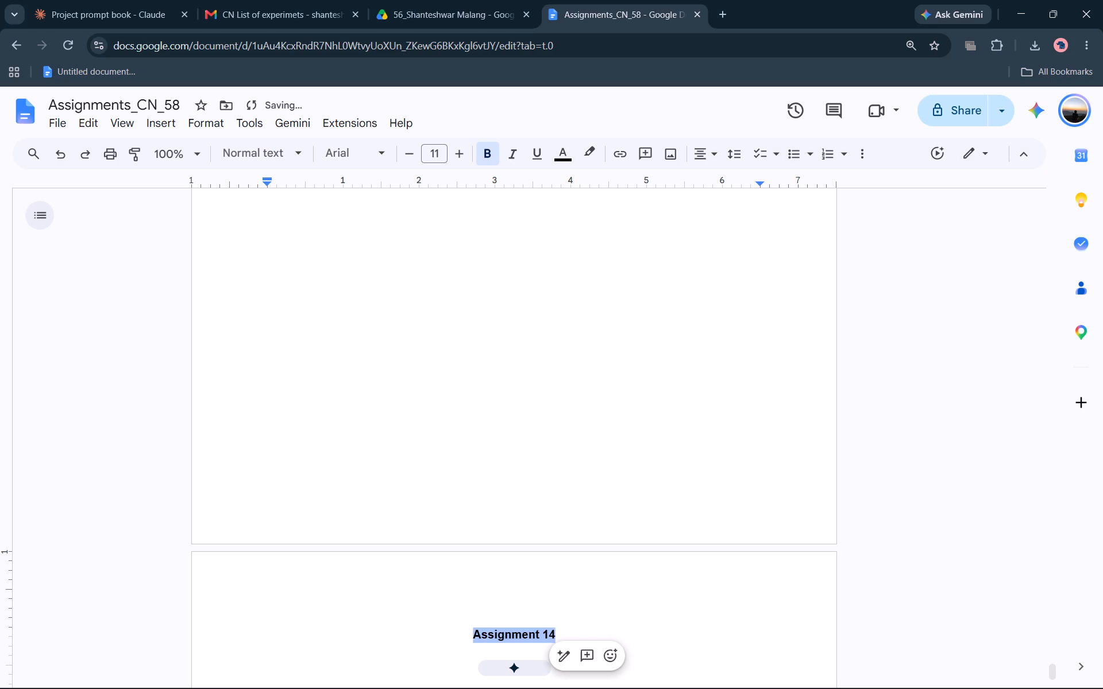
pyautogui.click(425, 150)
pyautogui.click(425, 340)
pyautogui.scroll(-1, 425, 340)
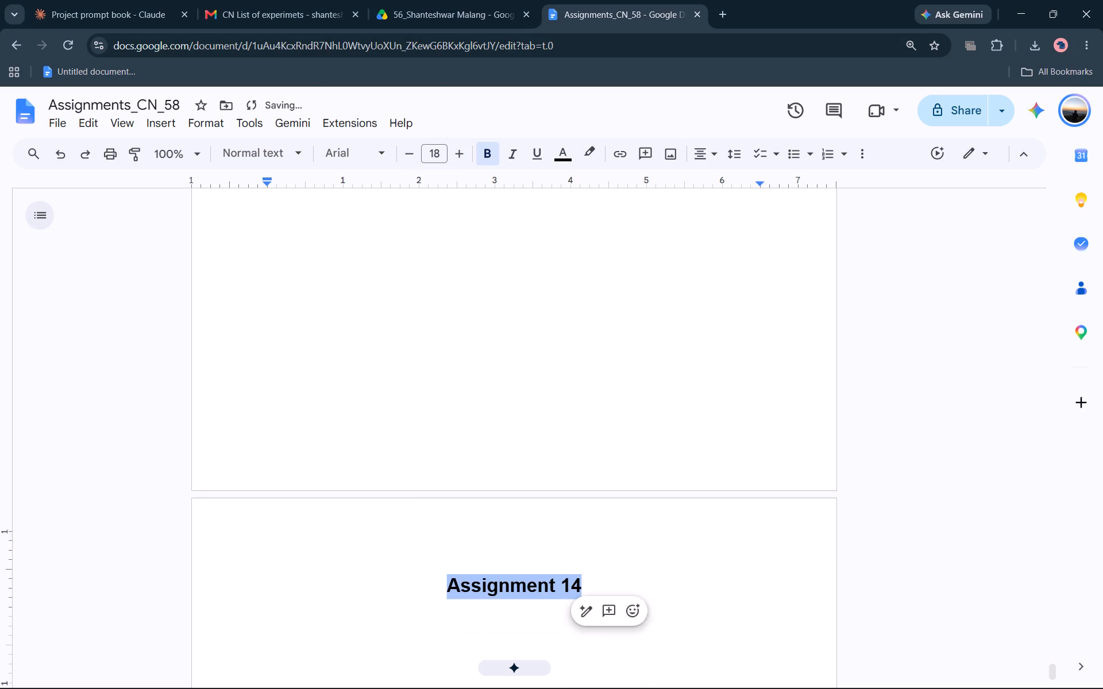
pyautogui.scroll(-2, 425, 340)
pyautogui.click(577, 454)
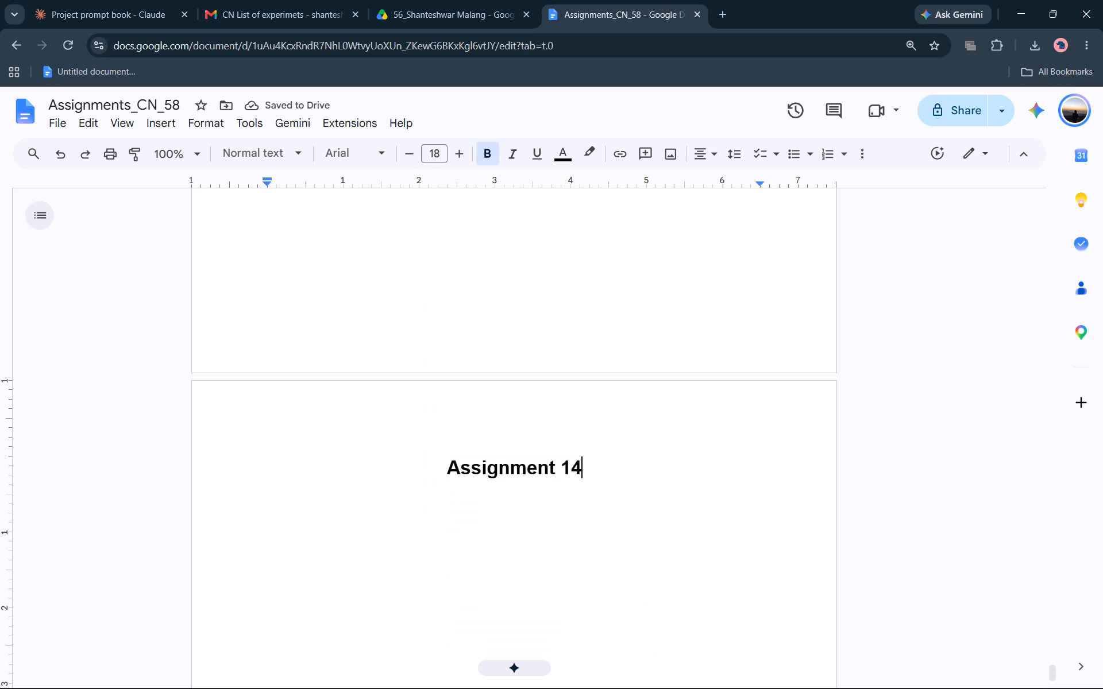
# Add a left-aligned "Problem Statement:" label in a smaller font size on a new line below the Assignment 14 title.
pyautogui.press('Return')
pyautogui.press('BackSpace')
pyautogui.press('Return')
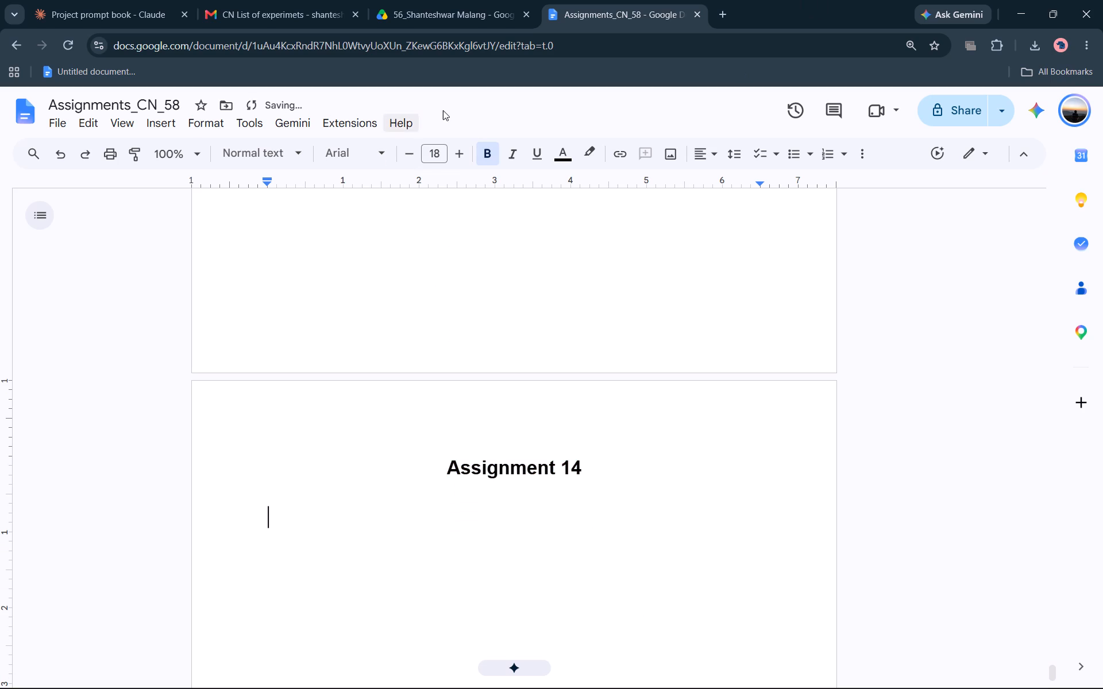
pyautogui.click(433, 153)
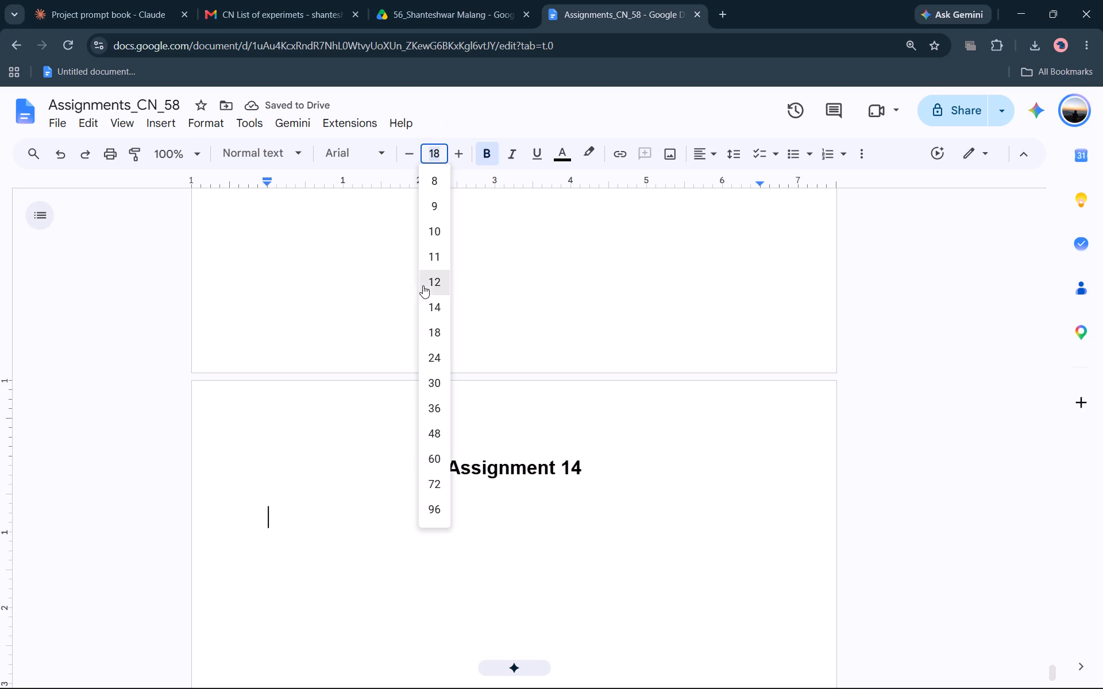
pyautogui.click(448, 245)
pyautogui.write('Problem Statement:')
pyautogui.press('space')
# Copy the Experiment no.14 problem statement from the Word reference document and paste it after the "Problem Statement:" label in the Google Docs assignment.
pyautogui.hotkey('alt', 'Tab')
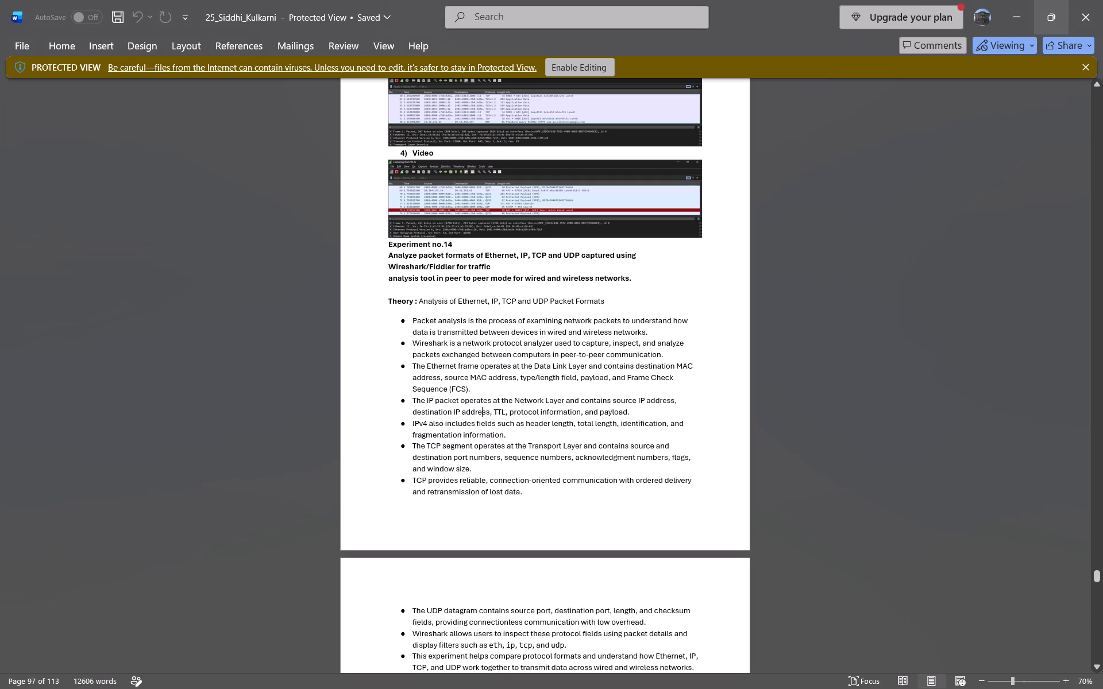
pyautogui.moveTo(385, 251); pyautogui.dragTo(634, 277)
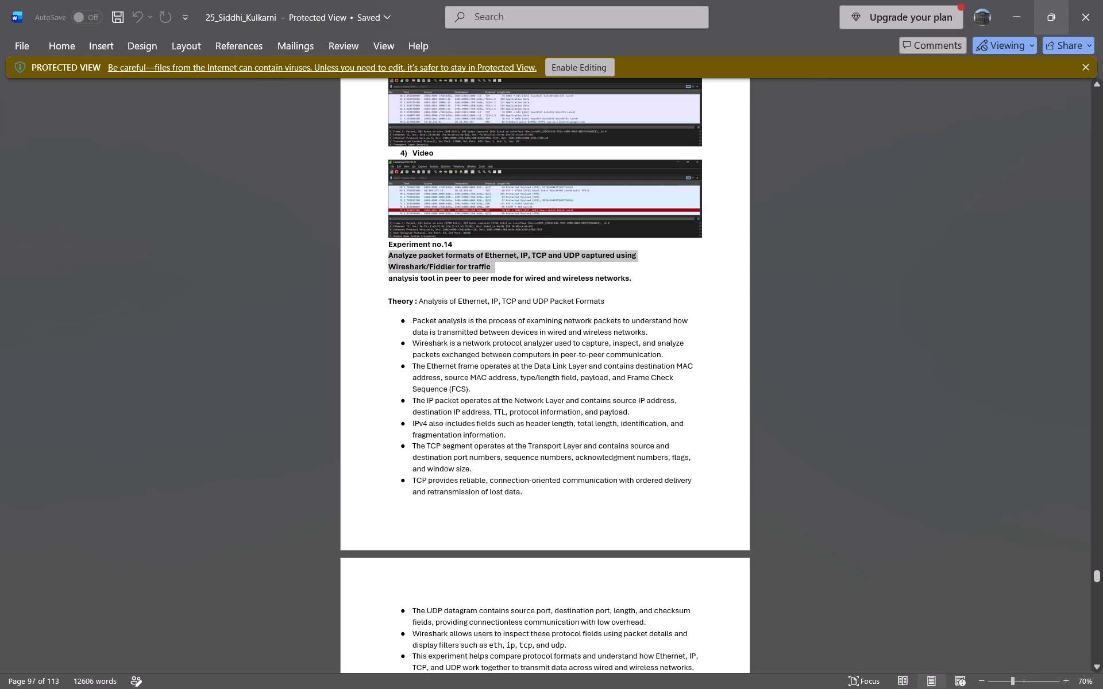
pyautogui.moveTo(634, 277); pyautogui.dragTo(631, 280)
pyautogui.hotkey('ctrl', 'c')
pyautogui.hotkey('alt', 'Tab')
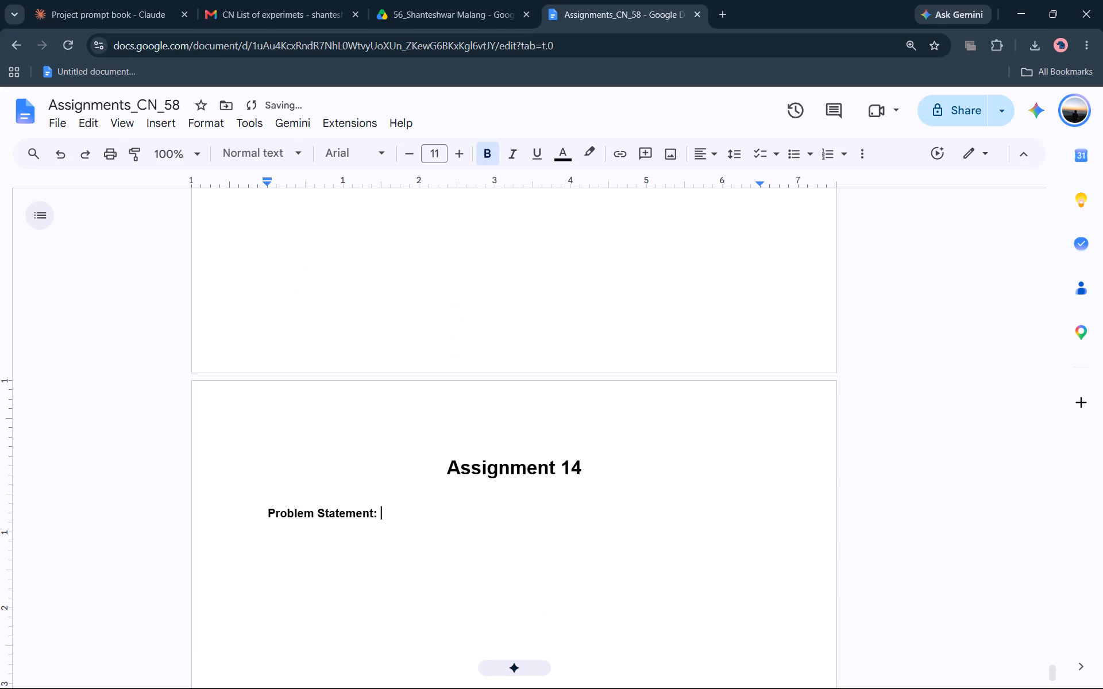
pyautogui.hotkey('ctrl', 'v')
pyautogui.hotkey('ctrl', 'v')
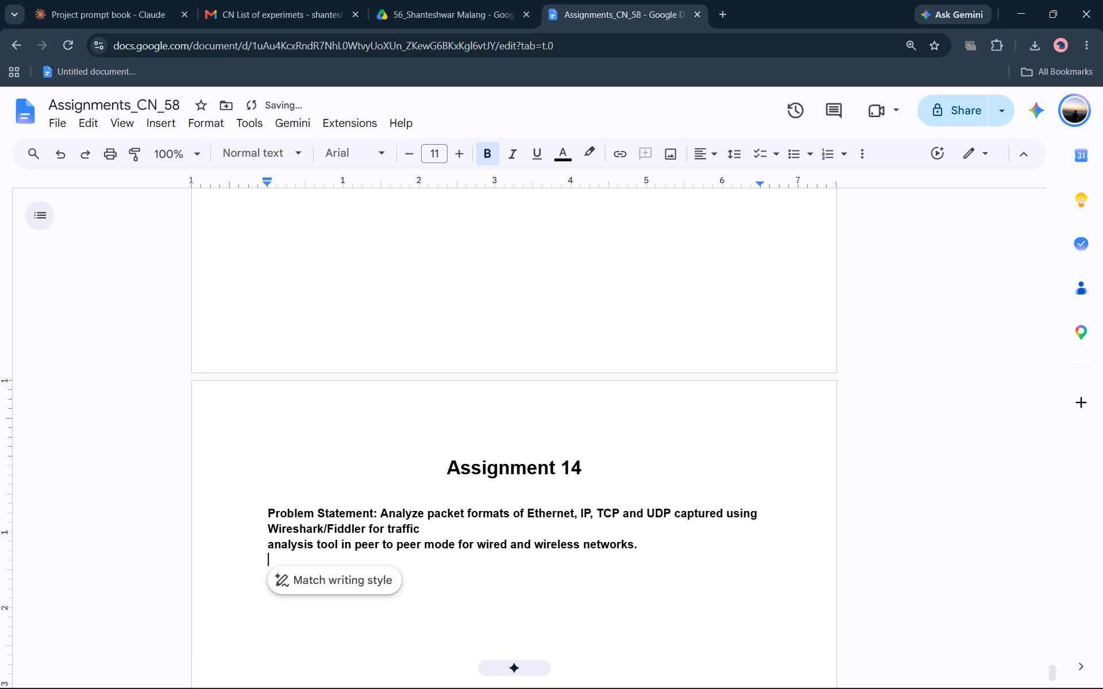
# Join the broken line between "traffic" and "analysis" with a space, and add two blank lines below the problem statement.
pyautogui.press('Up')
pyautogui.press('BackSpace')
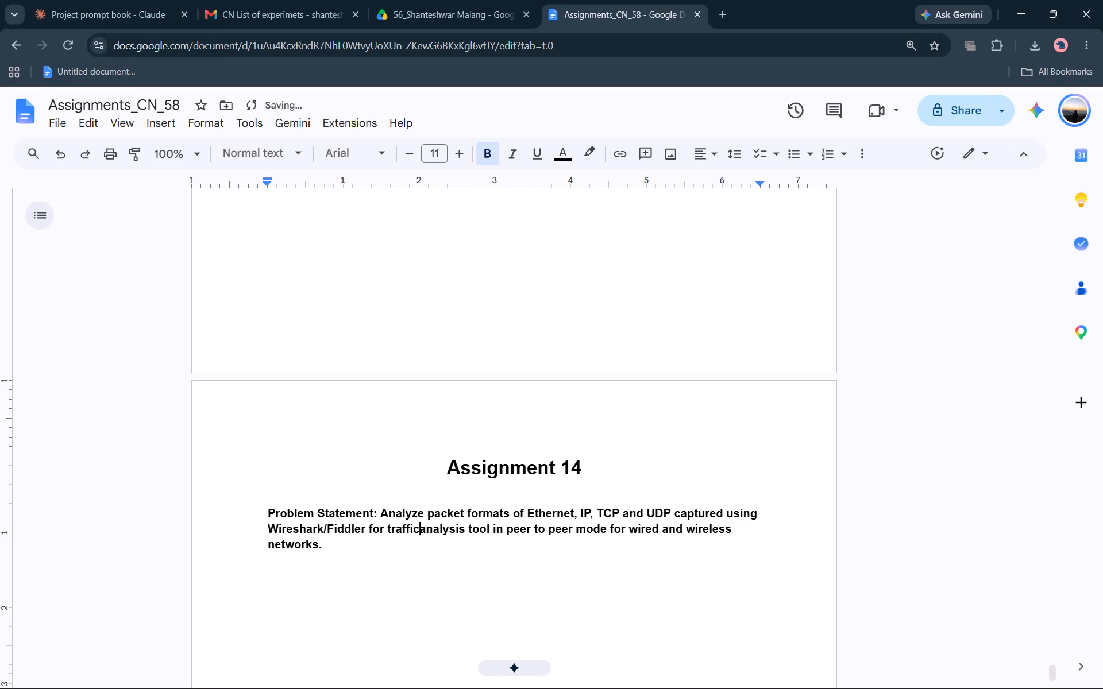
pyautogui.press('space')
pyautogui.press('Down')
pyautogui.press('Down')
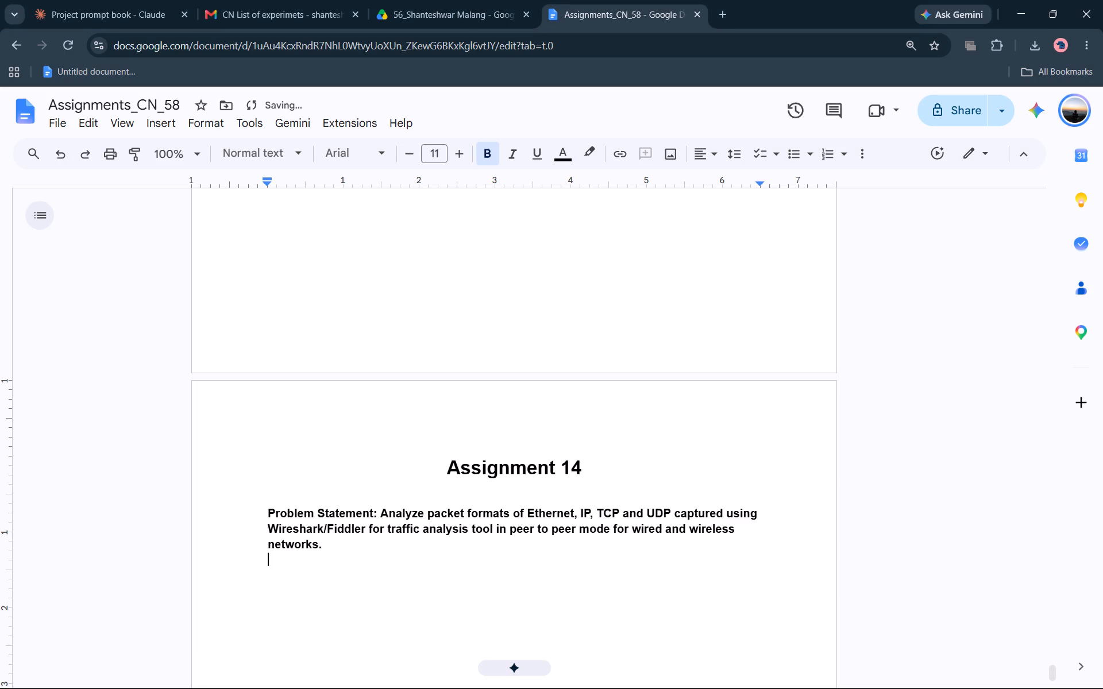
pyautogui.press('Return')
pyautogui.press('Return')
# Switch to the Word document and examine Experiment no.14's theory, configuration and output screenshot.
pyautogui.hotkey('alt', 'Tab')
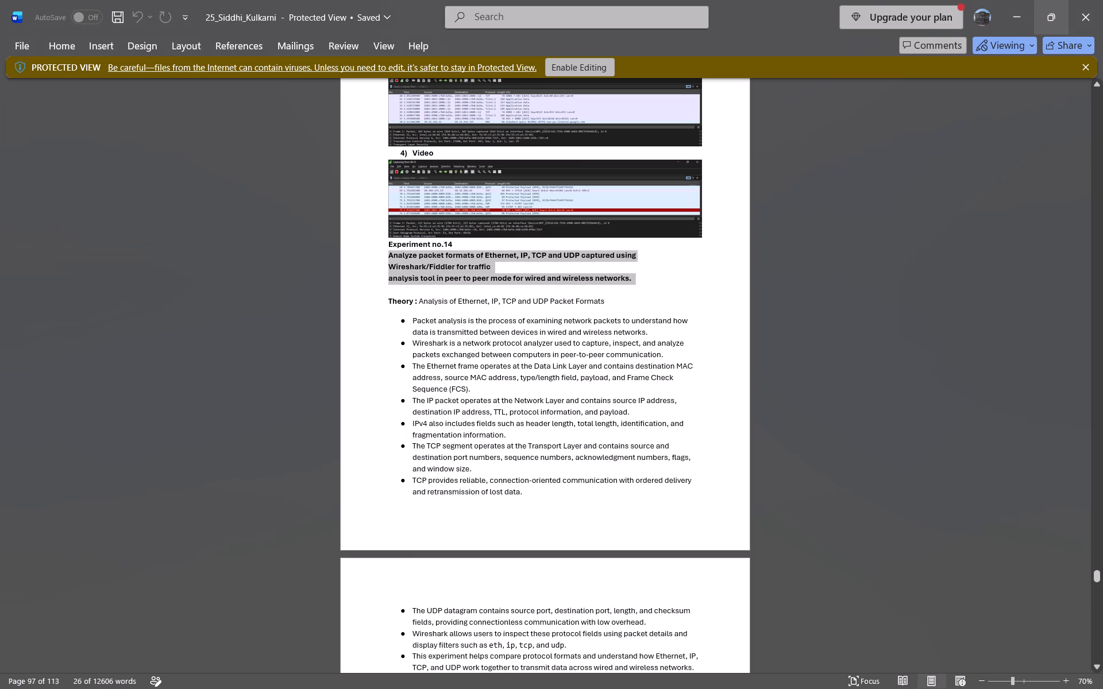
pyautogui.click(637, 371)
pyautogui.scroll(-3, 637, 371)
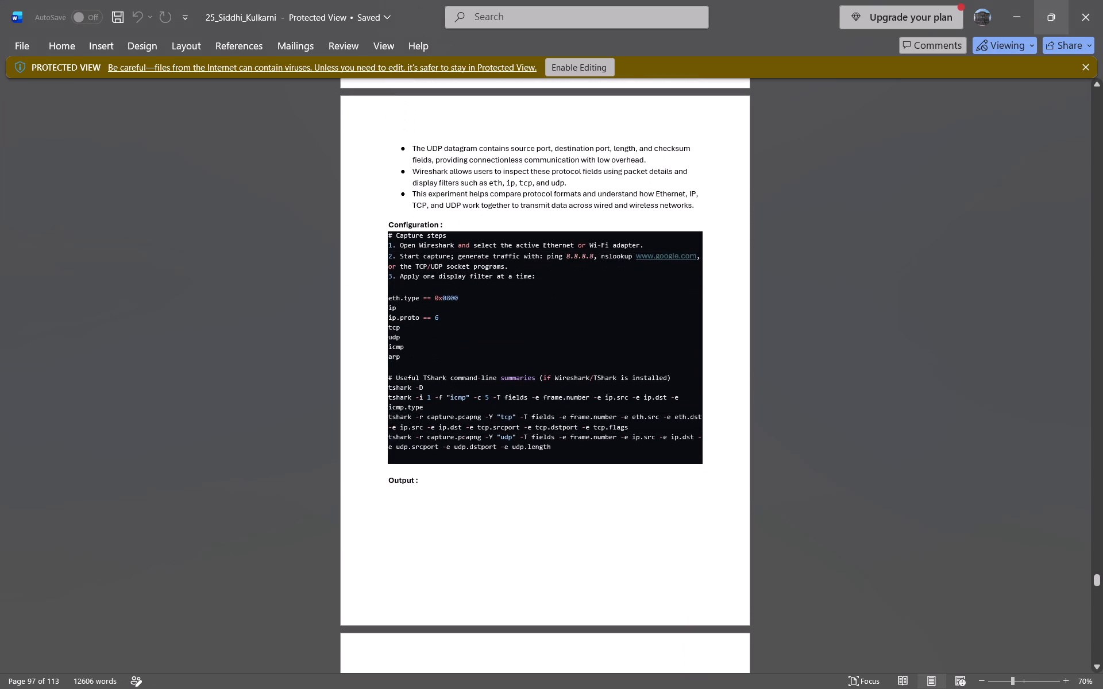
pyautogui.scroll(-3, 460, 272)
pyautogui.scroll(1, 460, 272)
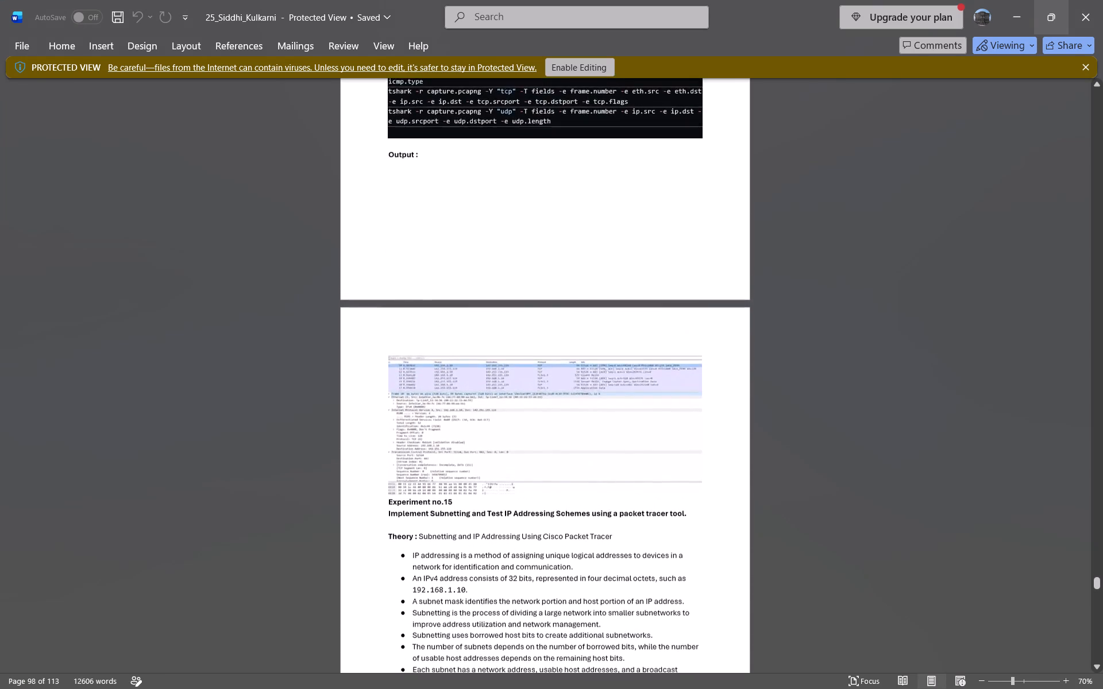
pyautogui.keyDown('ctrl'); pyautogui.scroll(5, 460, 272); pyautogui.keyUp('ctrl')
pyautogui.scroll(-2, 460, 272)
pyautogui.scroll(1, 460, 272)
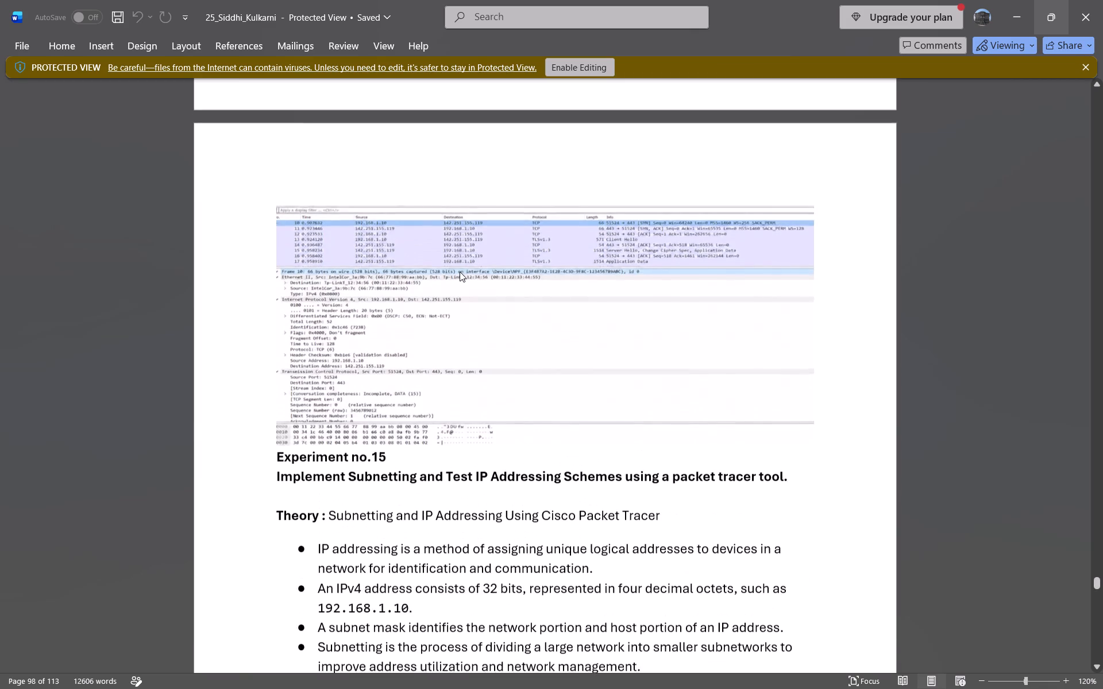
pyautogui.keyDown('ctrl'); pyautogui.scroll(-3, 460, 272); pyautogui.keyUp('ctrl')
pyautogui.scroll(7, 460, 272)
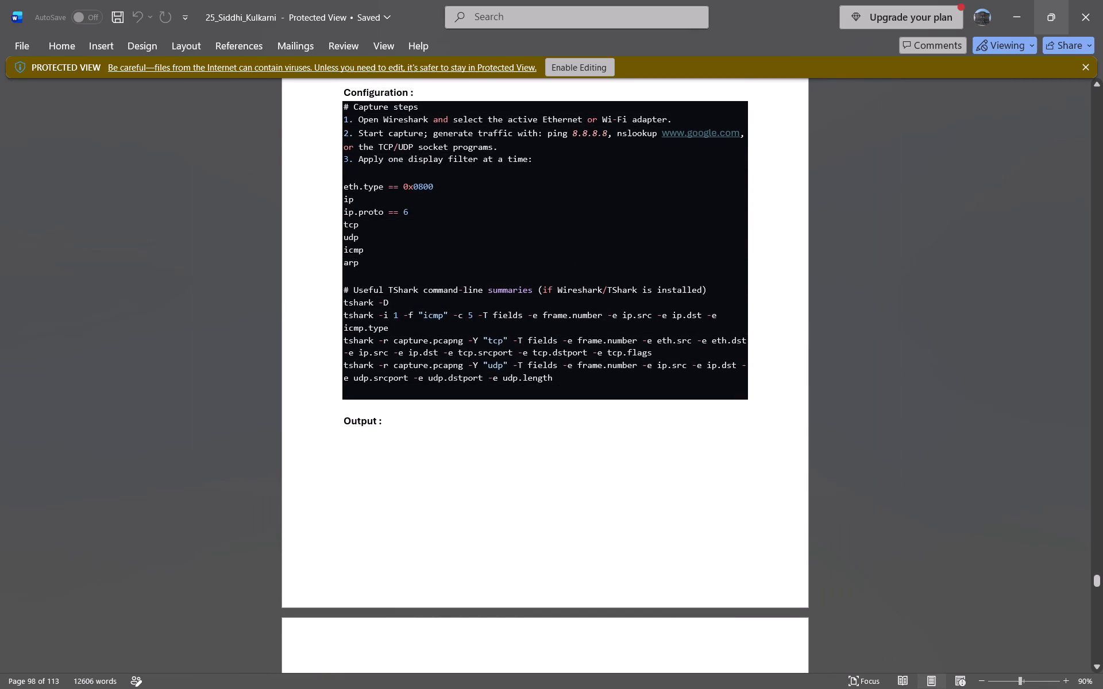
pyautogui.scroll(2, 384, 387)
# Copy Experiment no.14's Configuration and Output sections, including the Wireshark screenshot, from Word and paste them below the Assignment 14 problem statement in Google Docs.
pyautogui.moveTo(340, 322); pyautogui.dragTo(353, 338)
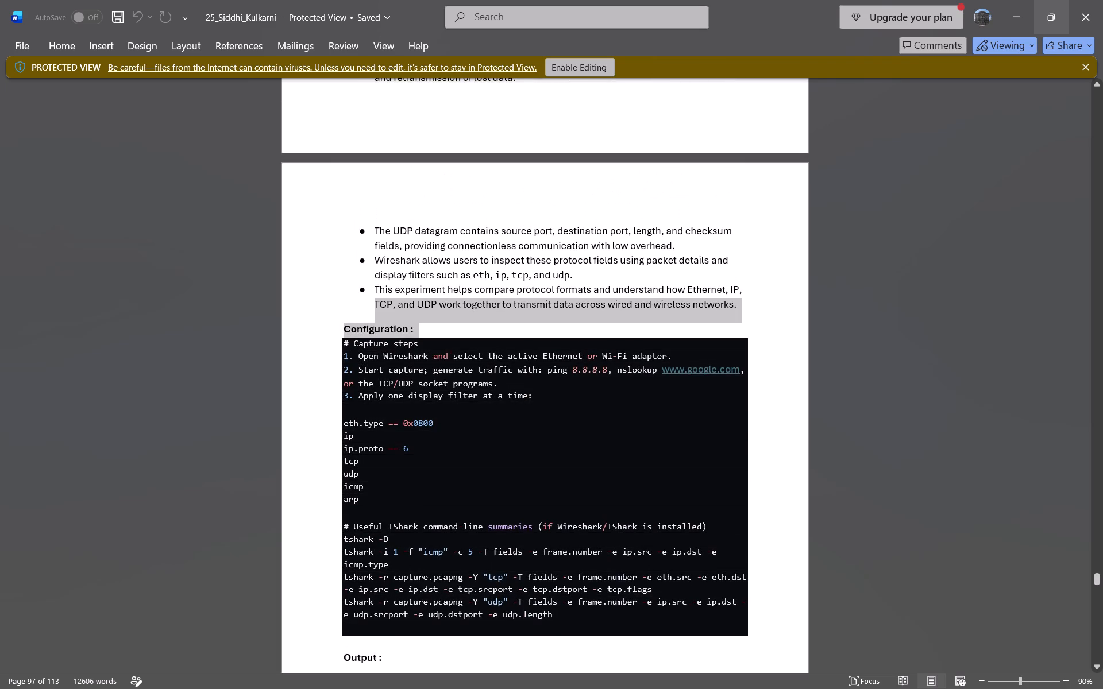
pyautogui.moveTo(353, 338); pyautogui.dragTo(376, 384)
pyautogui.click(376, 384)
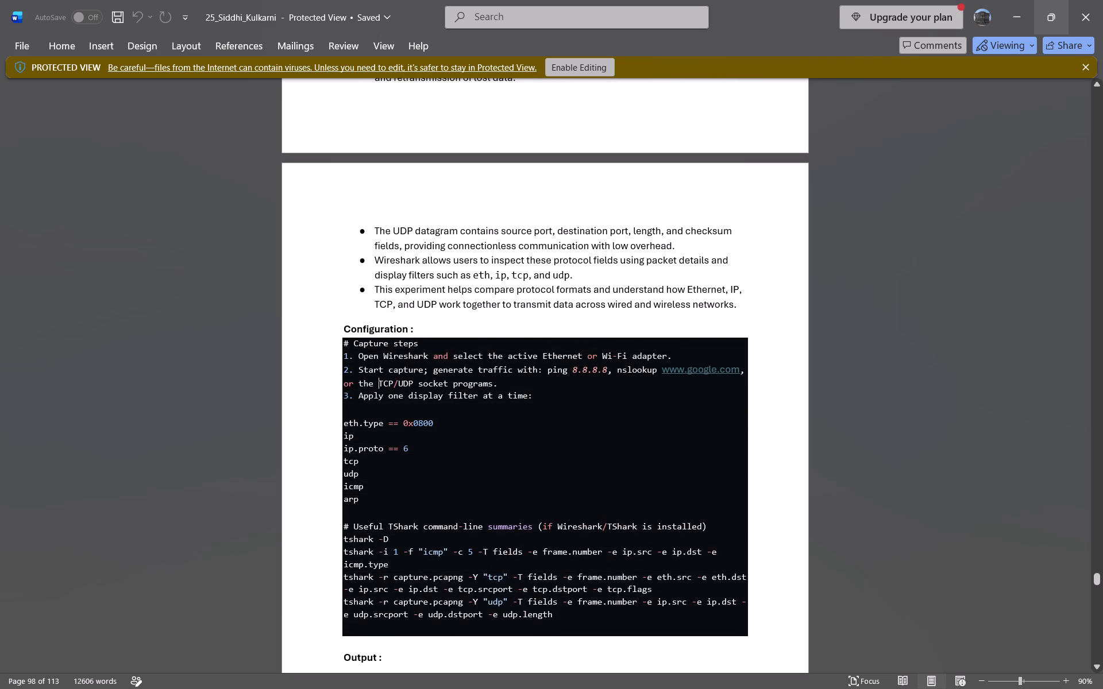
pyautogui.moveTo(343, 332); pyautogui.dragTo(419, 664)
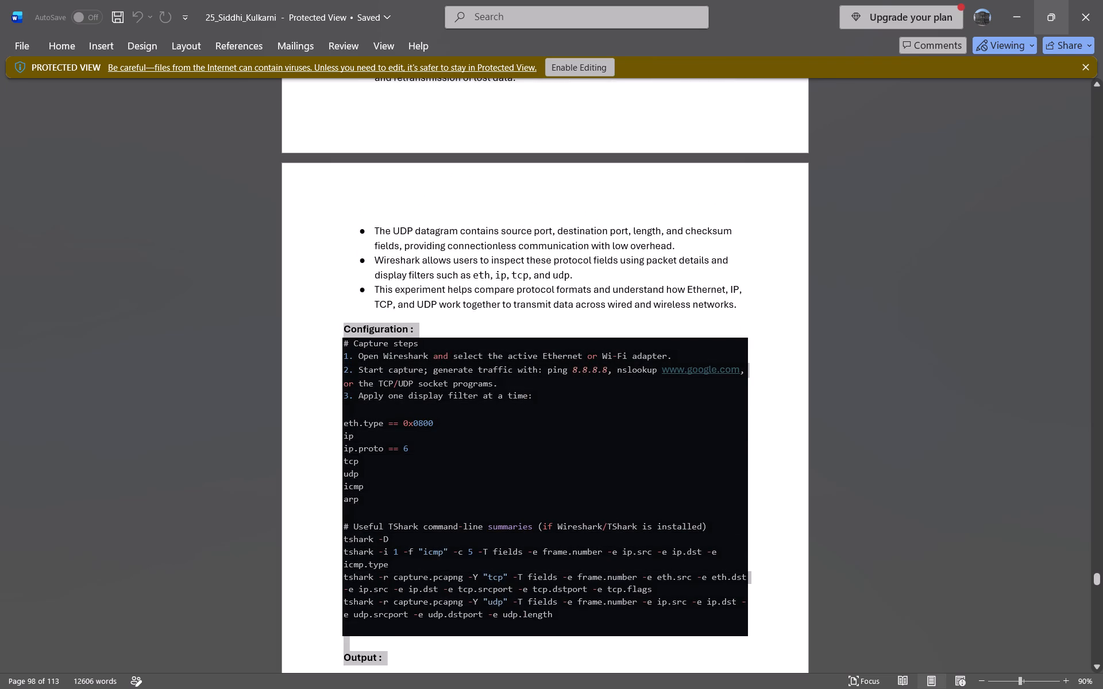
pyautogui.moveTo(419, 664); pyautogui.dragTo(431, 604)
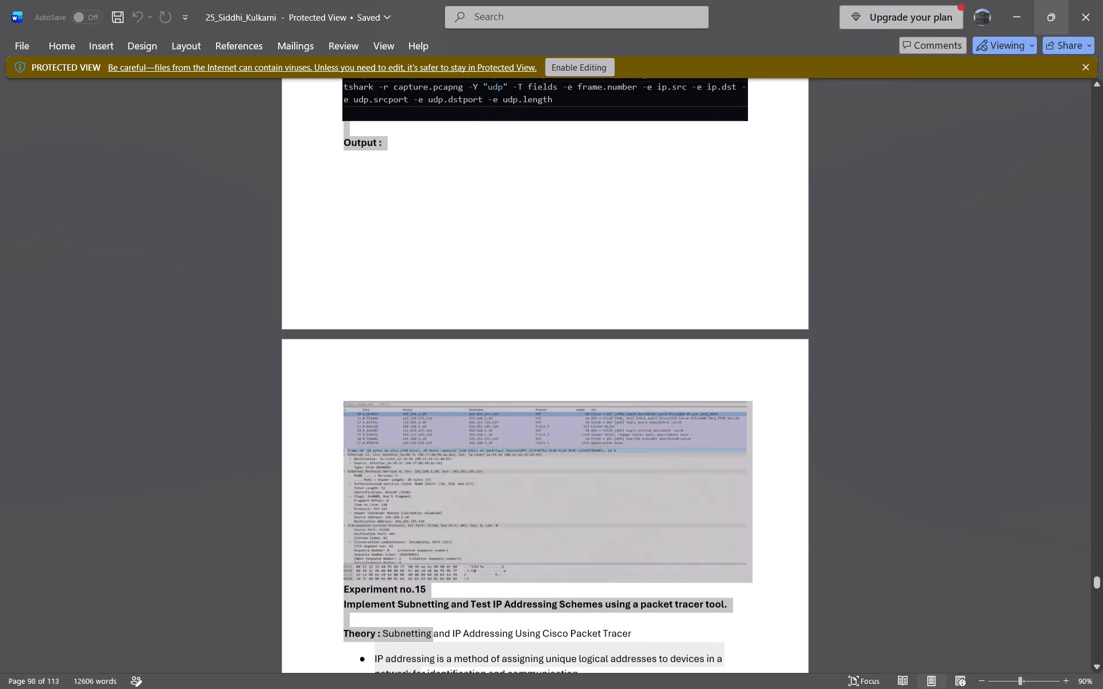
pyautogui.moveTo(431, 604); pyautogui.dragTo(450, 586)
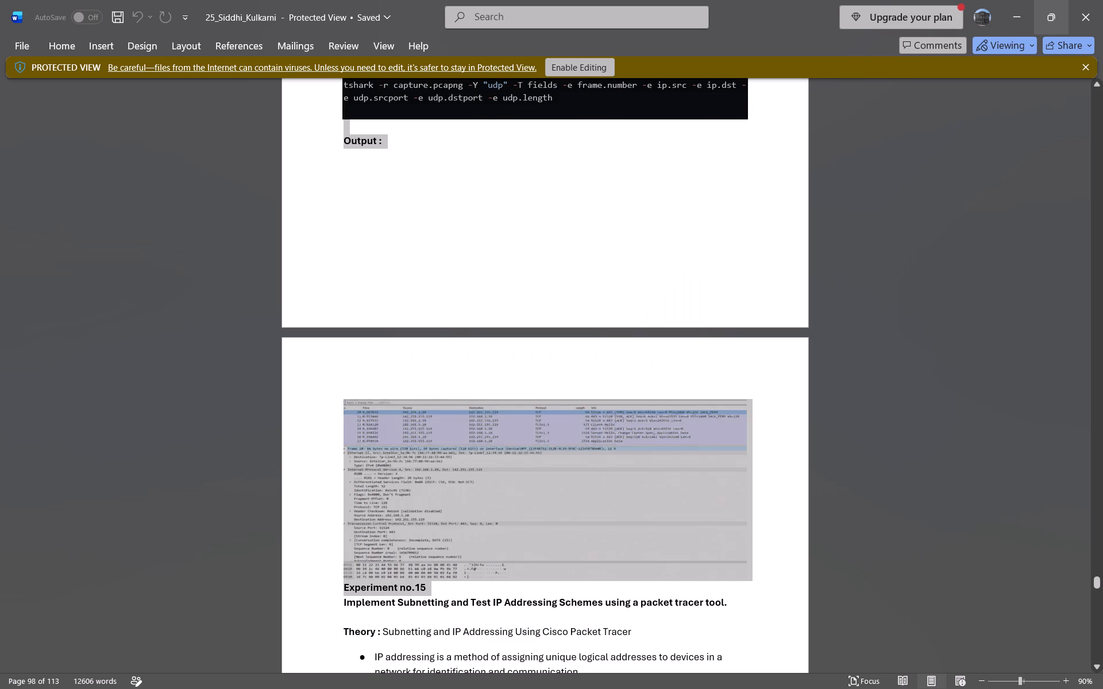
pyautogui.moveTo(450, 586); pyautogui.dragTo(776, 547)
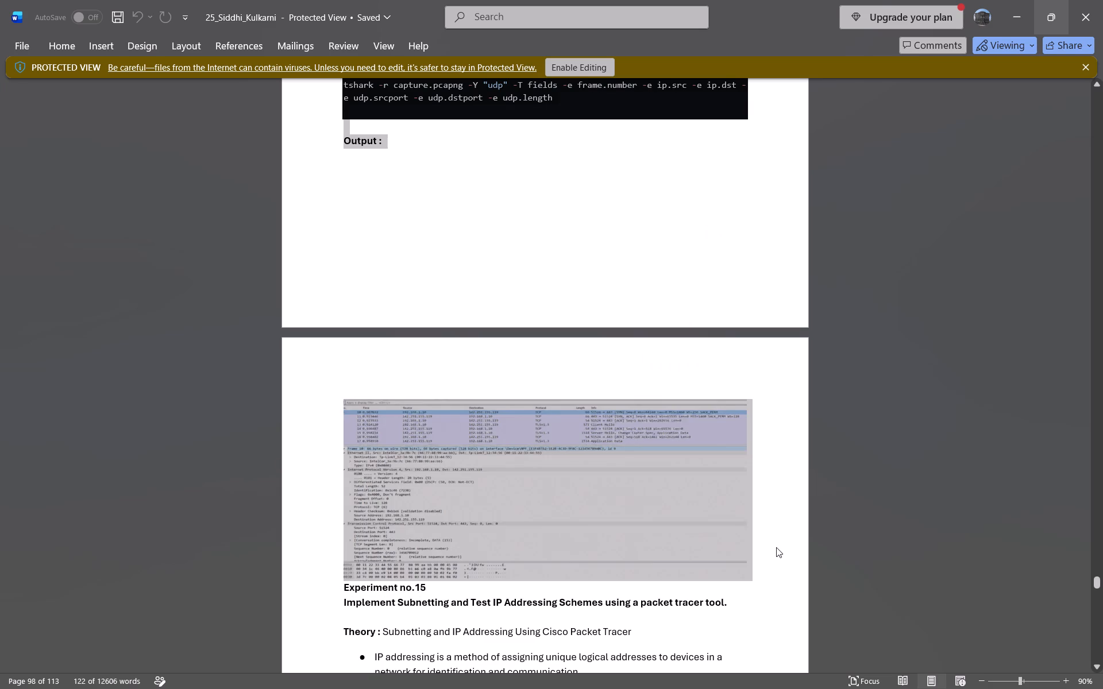
pyautogui.hotkey('ctrl', 'c')
pyautogui.hotkey('alt', 'Tab')
pyautogui.hotkey('ctrl', 'v')
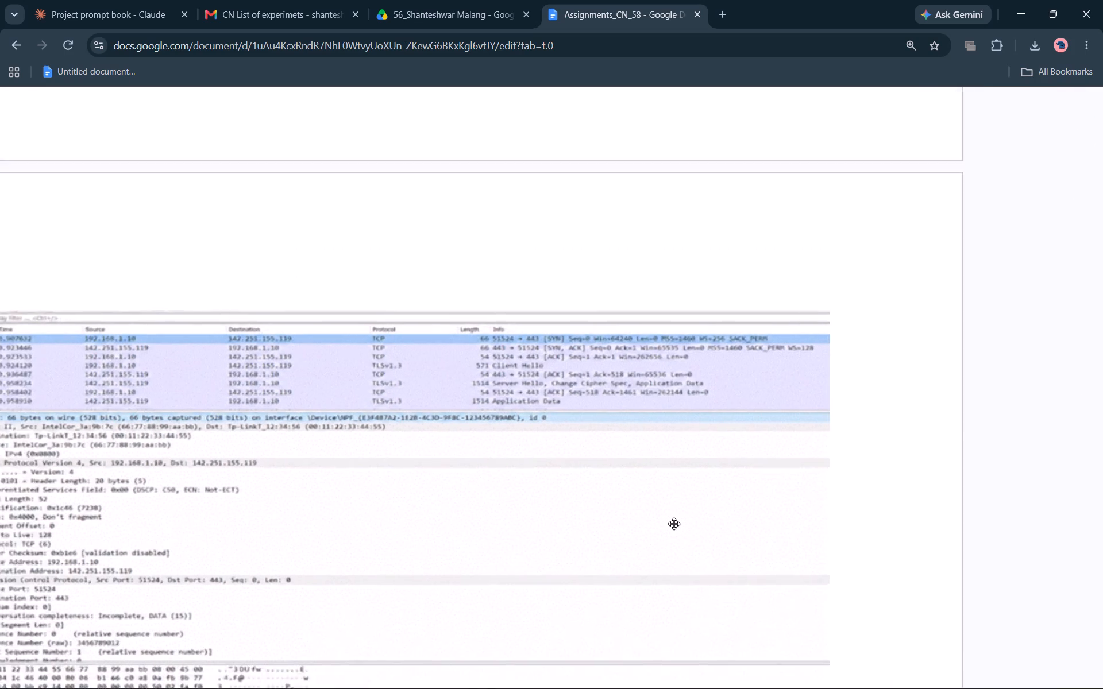
pyautogui.hscroll(6, 674, 524)
pyautogui.scroll(-1, 674, 524)
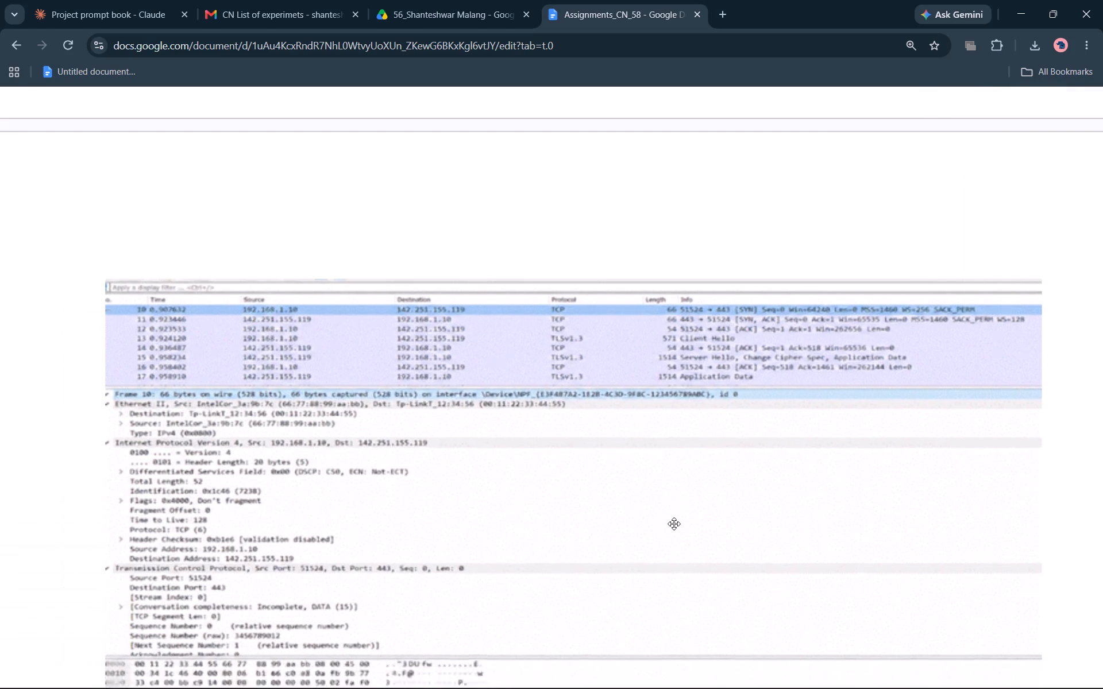
# Check the pasted Assignment 14 section from its title down to the Wireshark screenshot, leaving the insertion point below the screenshot.
pyautogui.scroll(-1, 674, 524)
pyautogui.click(502, 479)
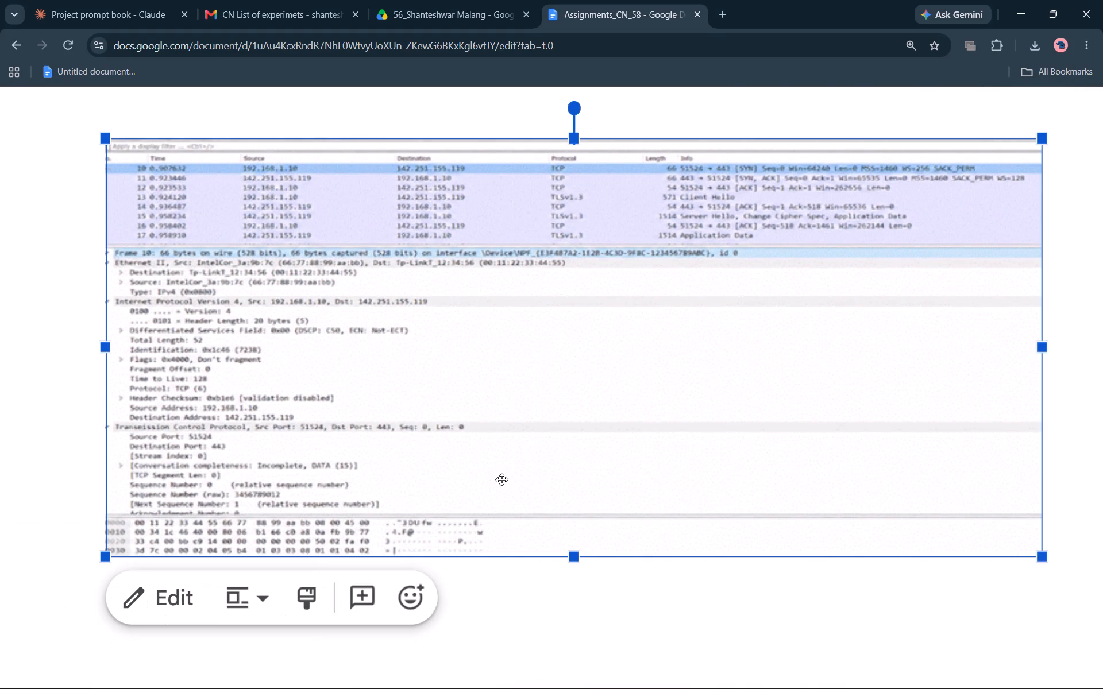
pyautogui.click(577, 654)
pyautogui.hscroll(-1, 577, 654)
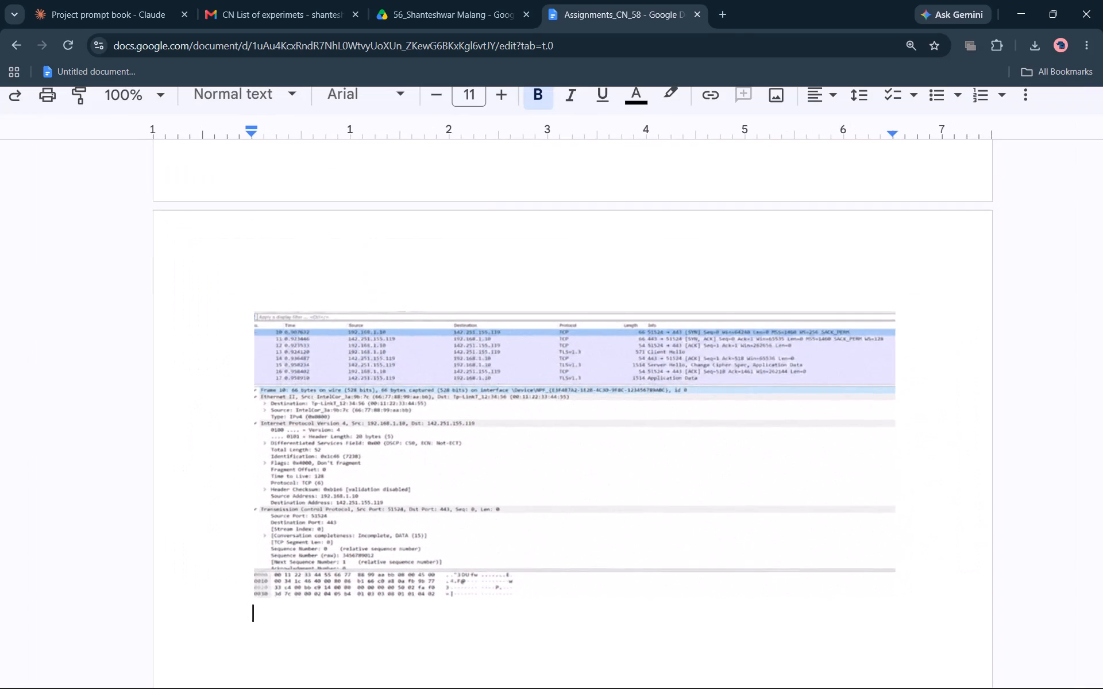
pyautogui.scroll(7, 577, 654)
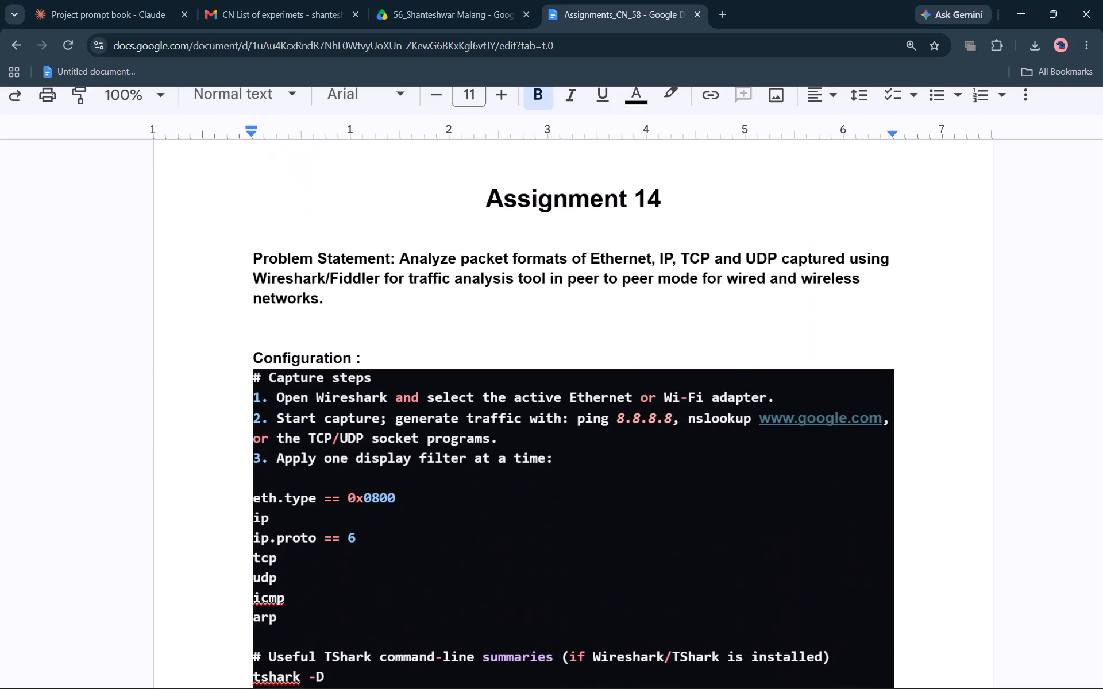
pyautogui.scroll(1, 577, 654)
pyautogui.scroll(-8, 577, 654)
pyautogui.scroll(1, 577, 654)
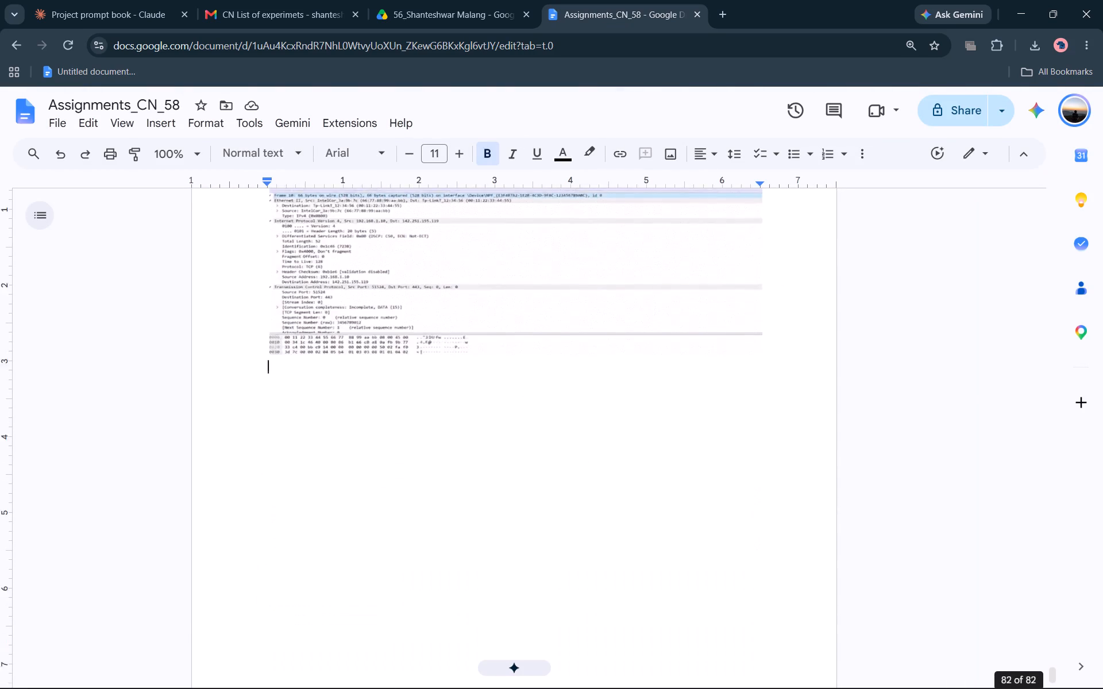
pyautogui.scroll(1, 577, 654)
# Leave the rest of the Wireshark screenshot's page blank and add the title "Assignment 16" at the start of the following page.
pyautogui.press('Return')
pyautogui.press('Return')
pyautogui.press('Return')
pyautogui.press('Return')
pyautogui.press('Return')
pyautogui.press('Return')
pyautogui.press('Return')
pyautogui.press('Return')
pyautogui.press('Return')
pyautogui.press('Return')
pyautogui.press('Return')
pyautogui.press('Return')
pyautogui.press('Return')
pyautogui.press('Return')
pyautogui.press('Return')
pyautogui.press('Return')
pyautogui.press('Return')
pyautogui.press('Return')
pyautogui.press('Return')
pyautogui.press('Return')
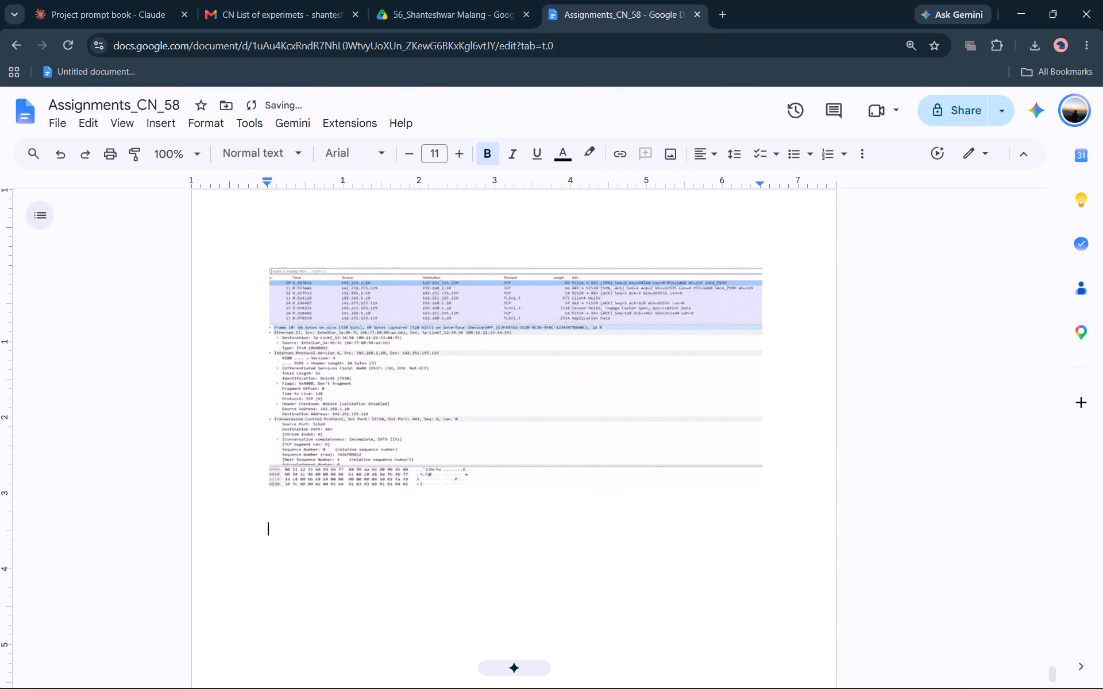
pyautogui.press('Return')
pyautogui.press('Return')
pyautogui.press('Return')
pyautogui.press('Return')
pyautogui.press('Return')
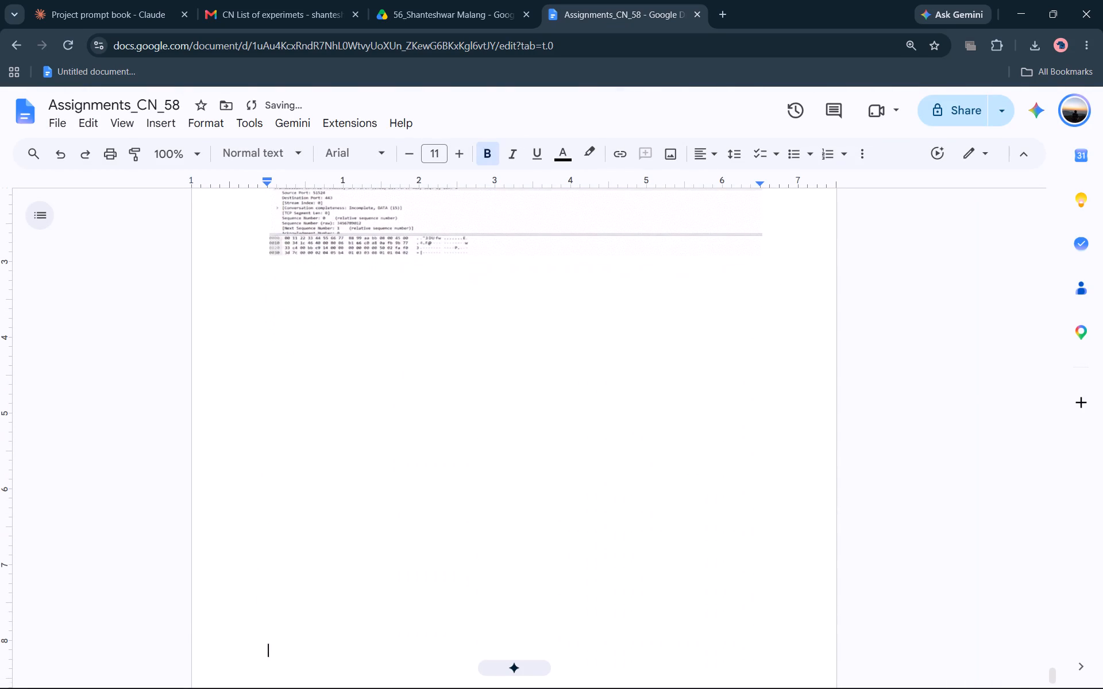
pyautogui.press('Return')
pyautogui.press('Return')
pyautogui.press('Return')
pyautogui.press('Return')
pyautogui.press('Return')
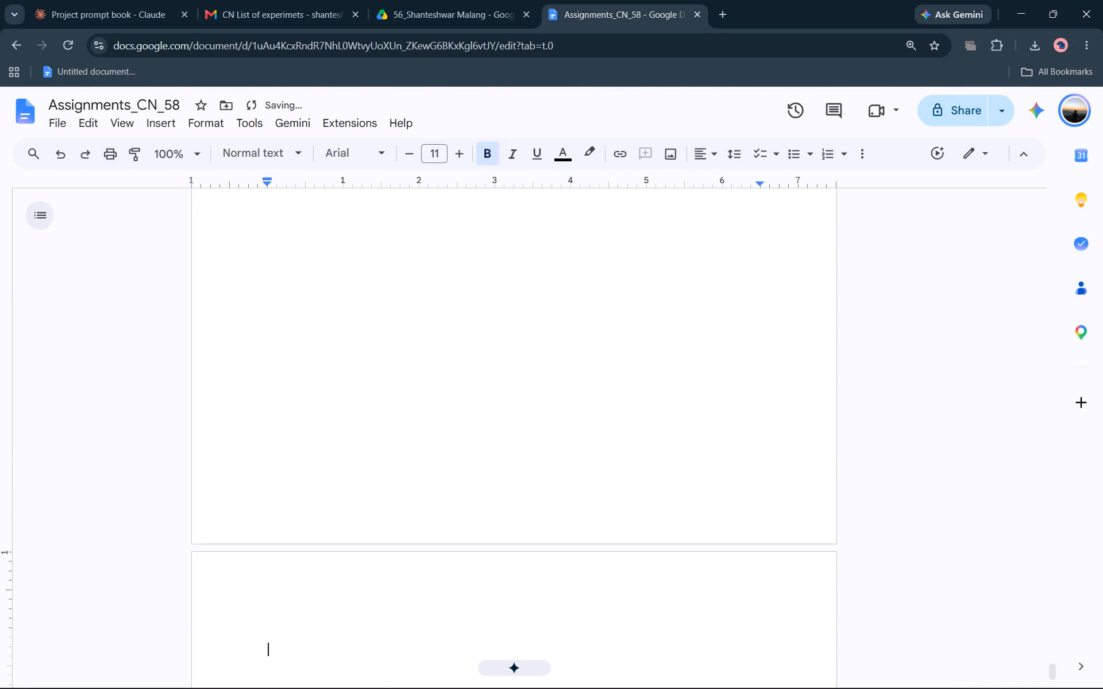
pyautogui.press('BackSpace')
pyautogui.press('BackSpace')
pyautogui.press('Return')
pyautogui.write('Assignment 16')
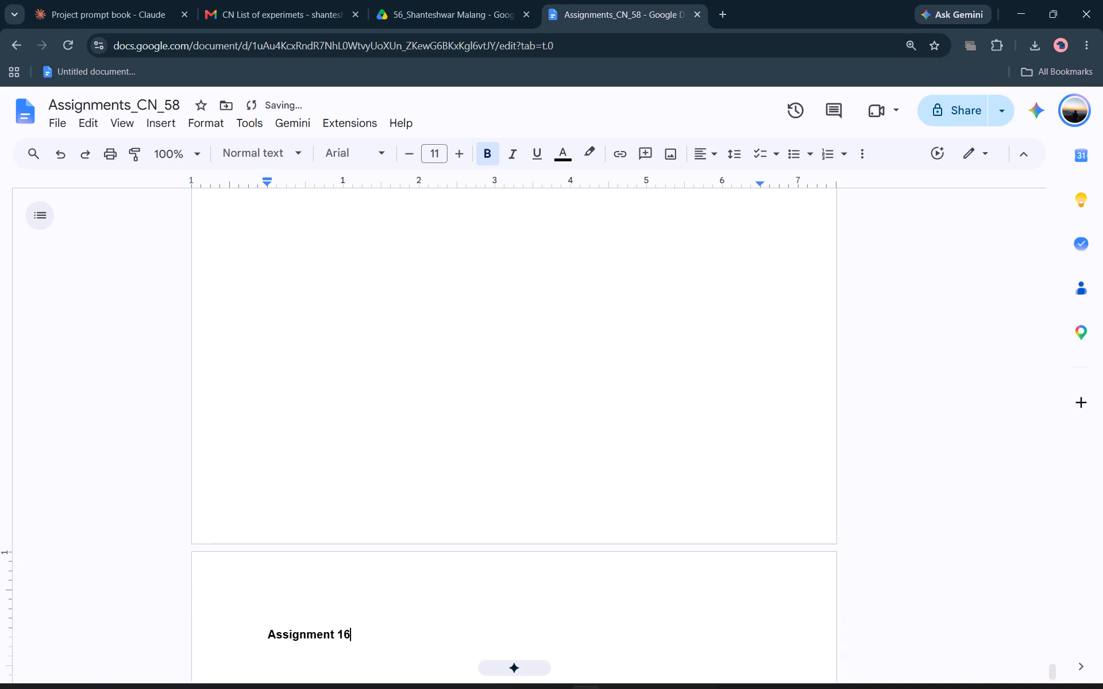
# Set the "Assignment 16" title's font size to 18 and centre it.
pyautogui.moveTo(400, 637); pyautogui.dragTo(244, 637)
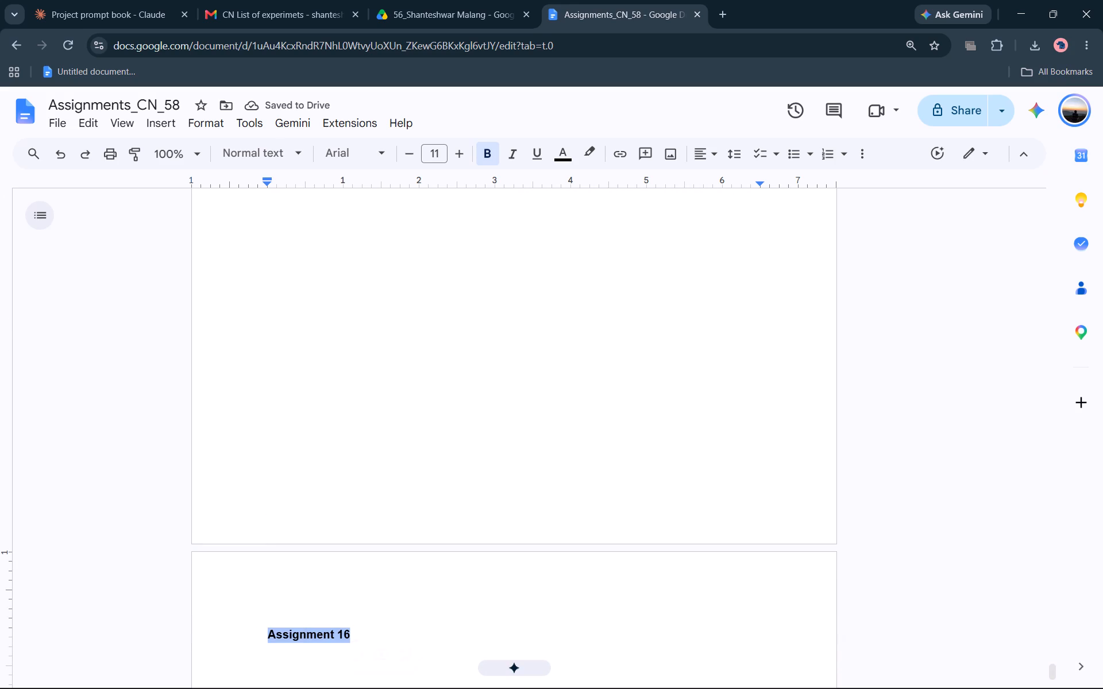
pyautogui.click(429, 150)
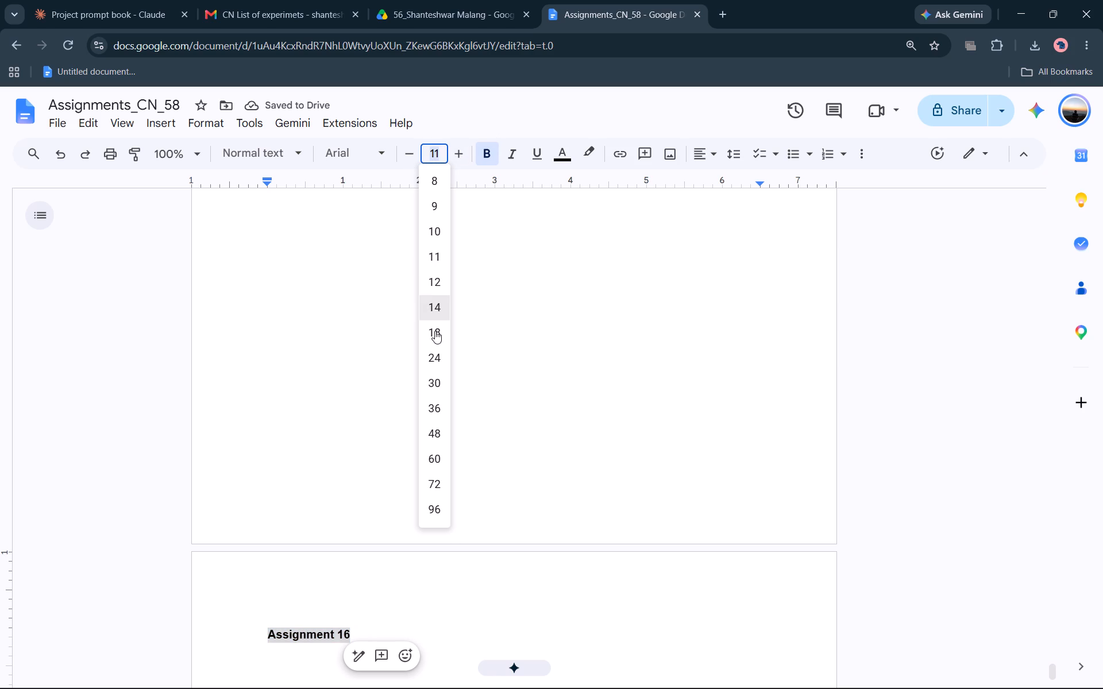
pyautogui.click(435, 330)
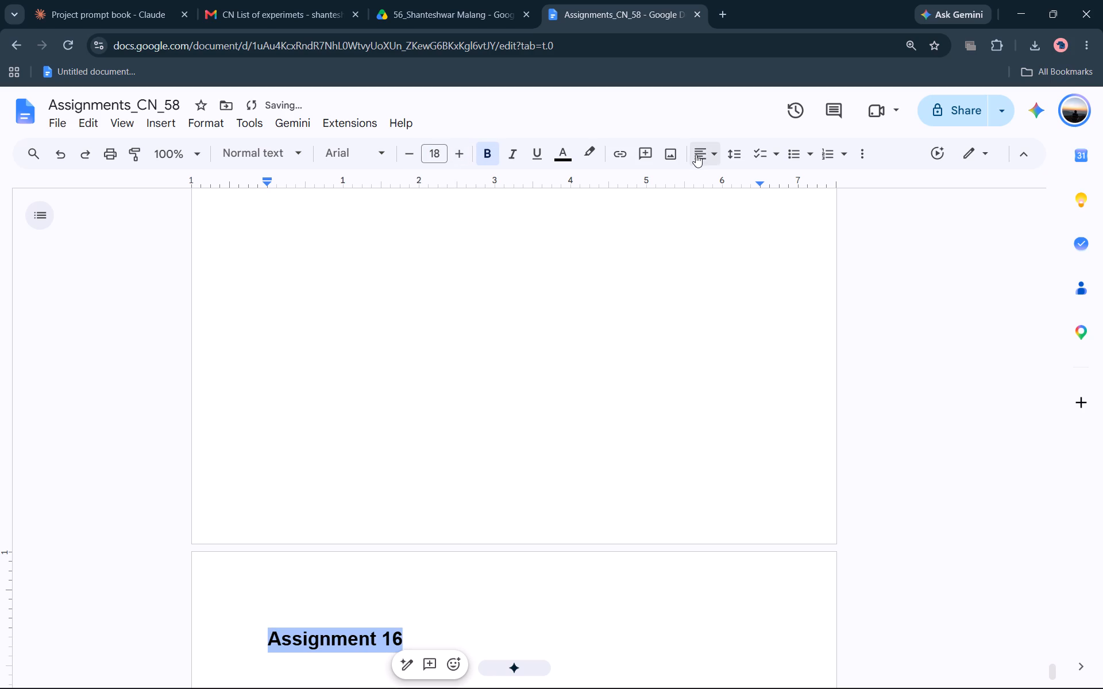
pyautogui.click(696, 153)
pyautogui.click(730, 179)
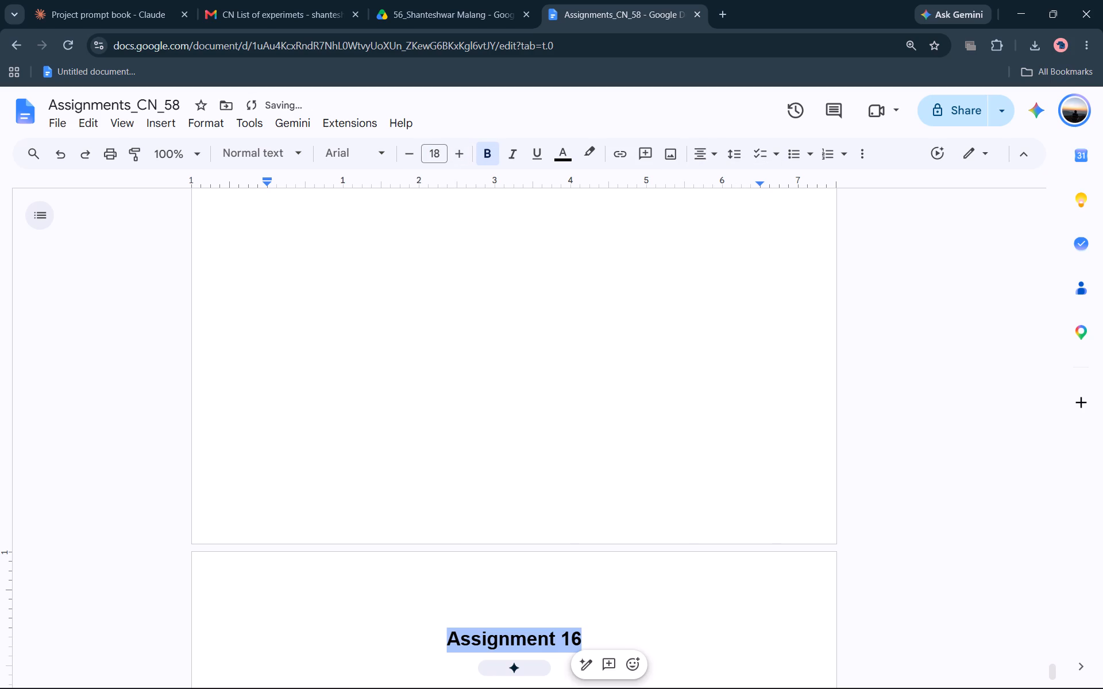
# Add a left-aligned "Problem Statement:" label at font size 11 below the Assignment 16 title, leaving a space after it.
pyautogui.click(600, 602)
pyautogui.press('Return')
pyautogui.press('BackSpace')
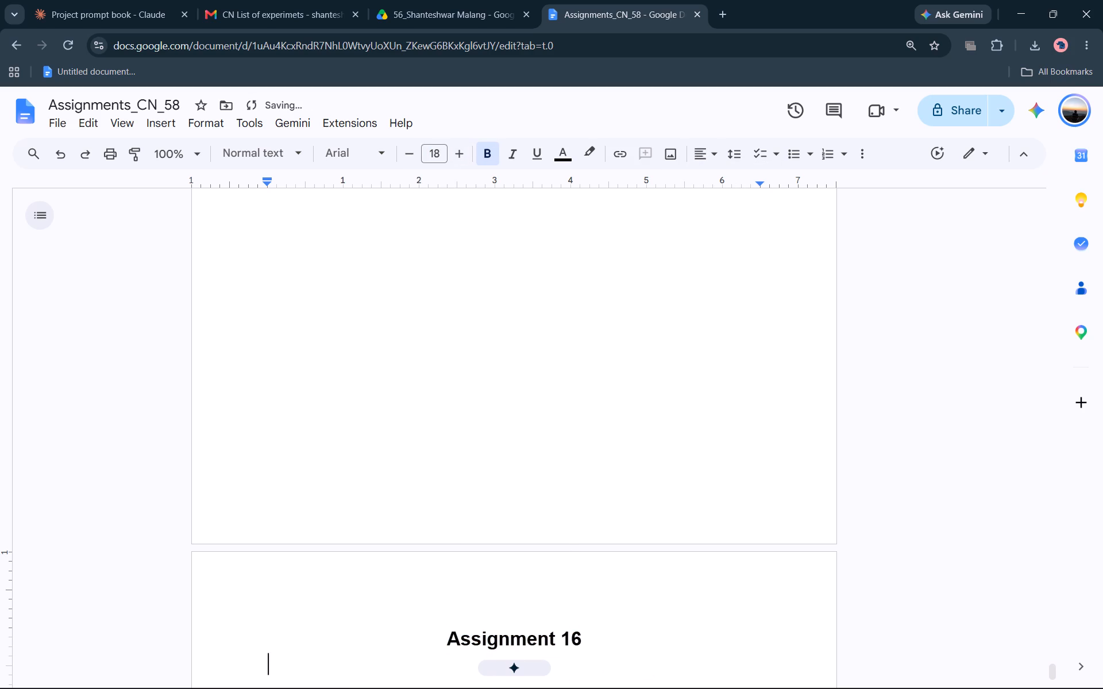
pyautogui.press('Return')
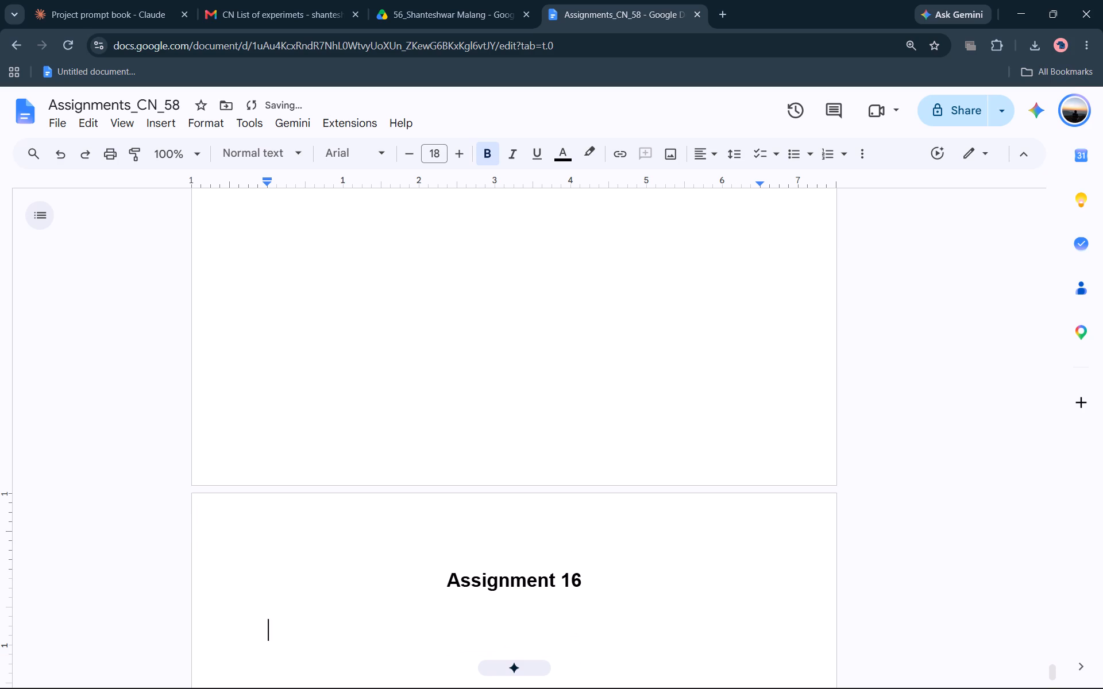
pyautogui.click(438, 148)
pyautogui.click(439, 262)
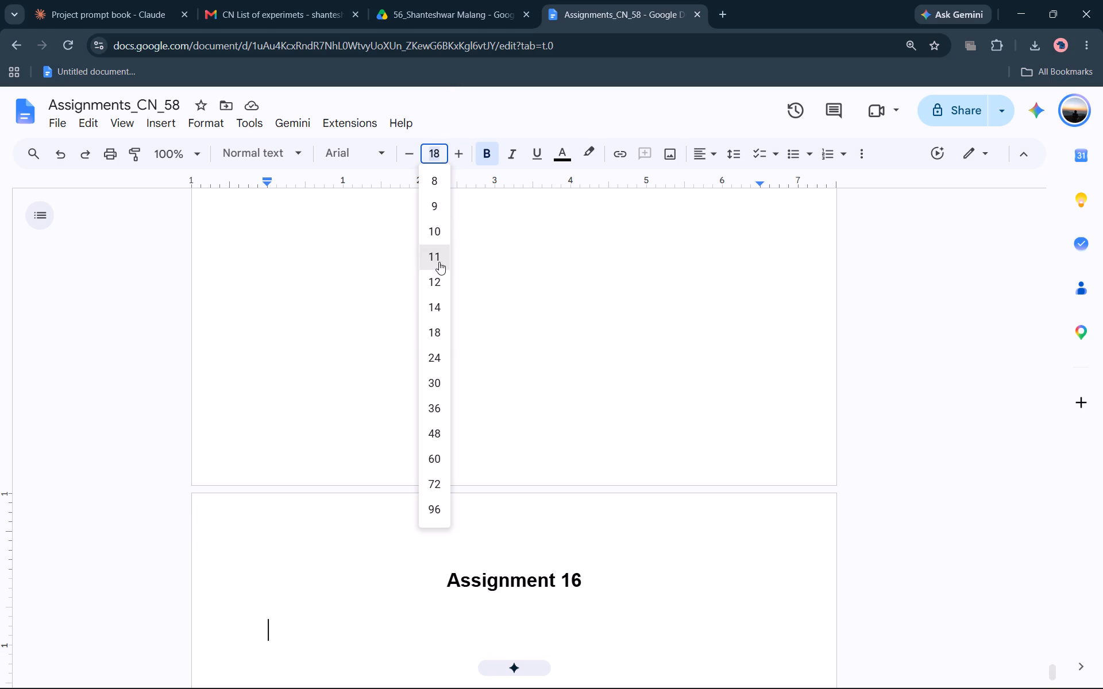
pyautogui.hotkey('shift', 'n')
pyautogui.press('BackSpace')
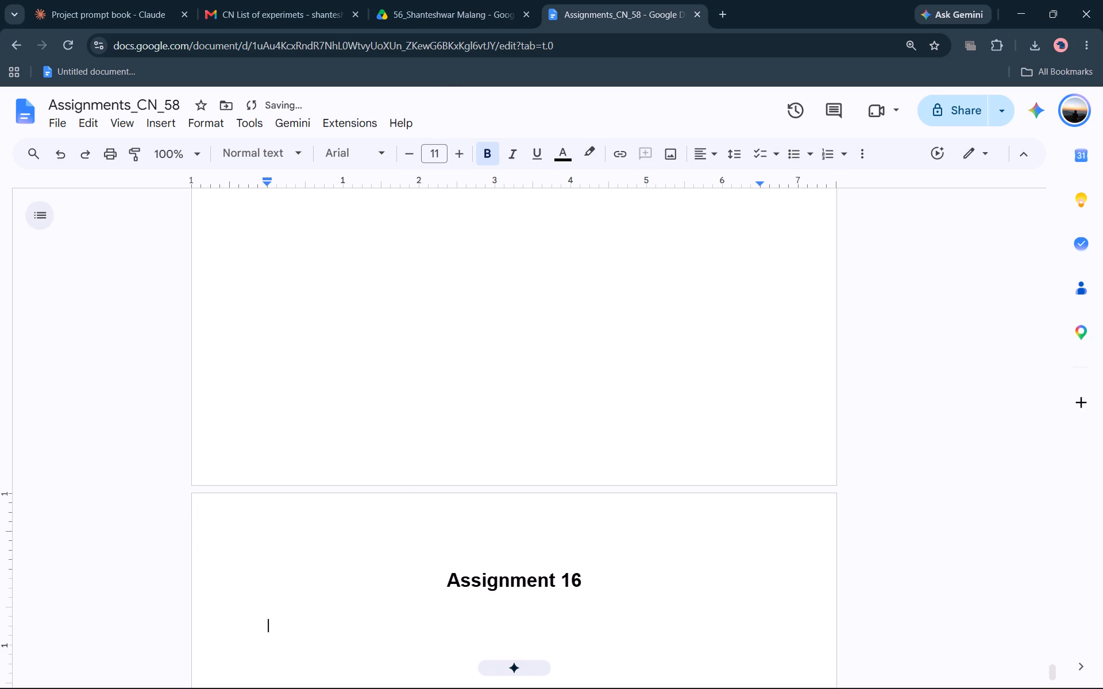
pyautogui.write('Pro')
pyautogui.write('blem STat=')
pyautogui.press('BackSpace')
pyautogui.press('BackSpace')
pyautogui.press('BackSpace')
pyautogui.press('BackSpace')
pyautogui.write('tatement:')
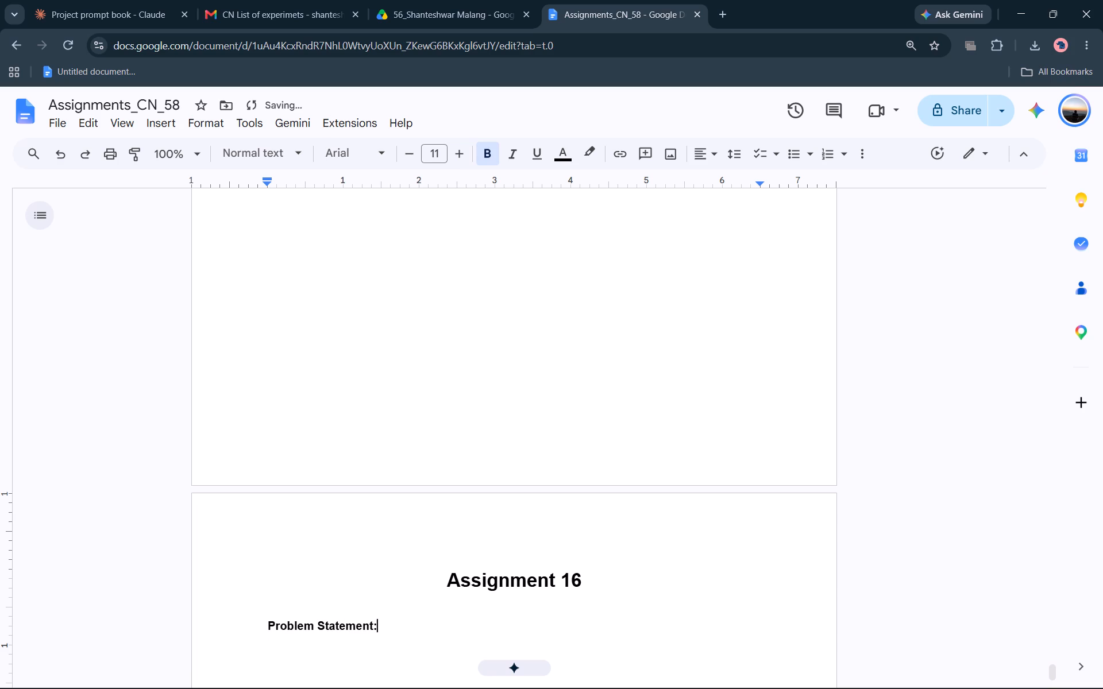
pyautogui.press('space')
# Copy Experiment 15's subnetting and IP addressing problem statement from the Word file and paste it after the "Problem Statement:" label in Assignments_CN_58.
pyautogui.hotkey('alt', 'Tab')
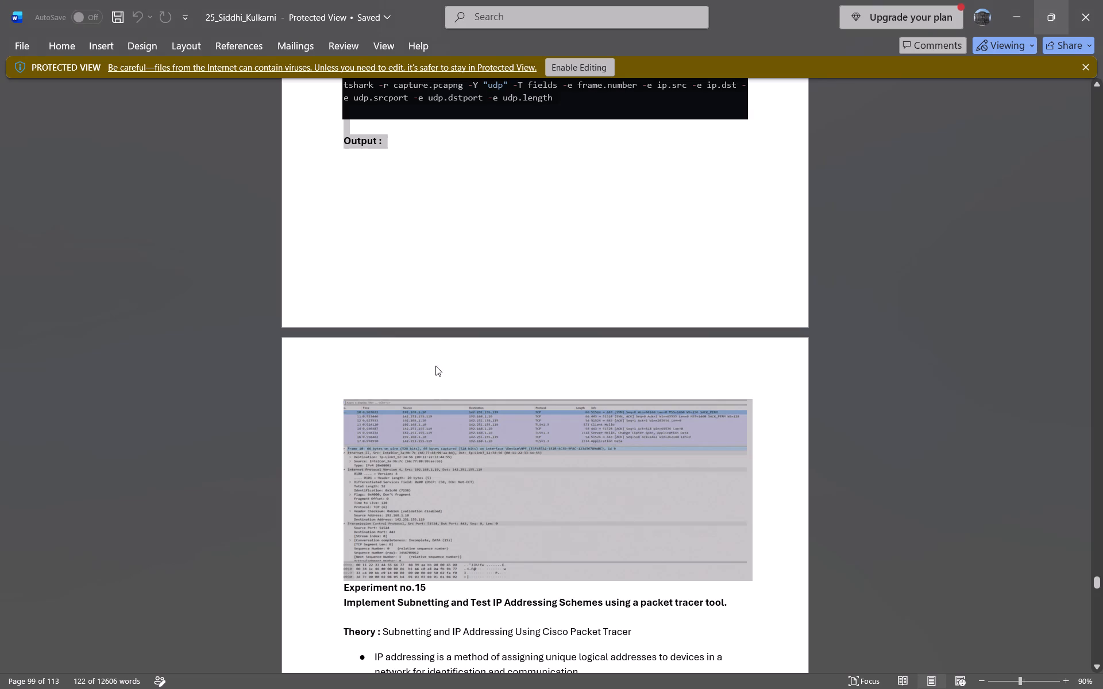
pyautogui.scroll(-4, 436, 432)
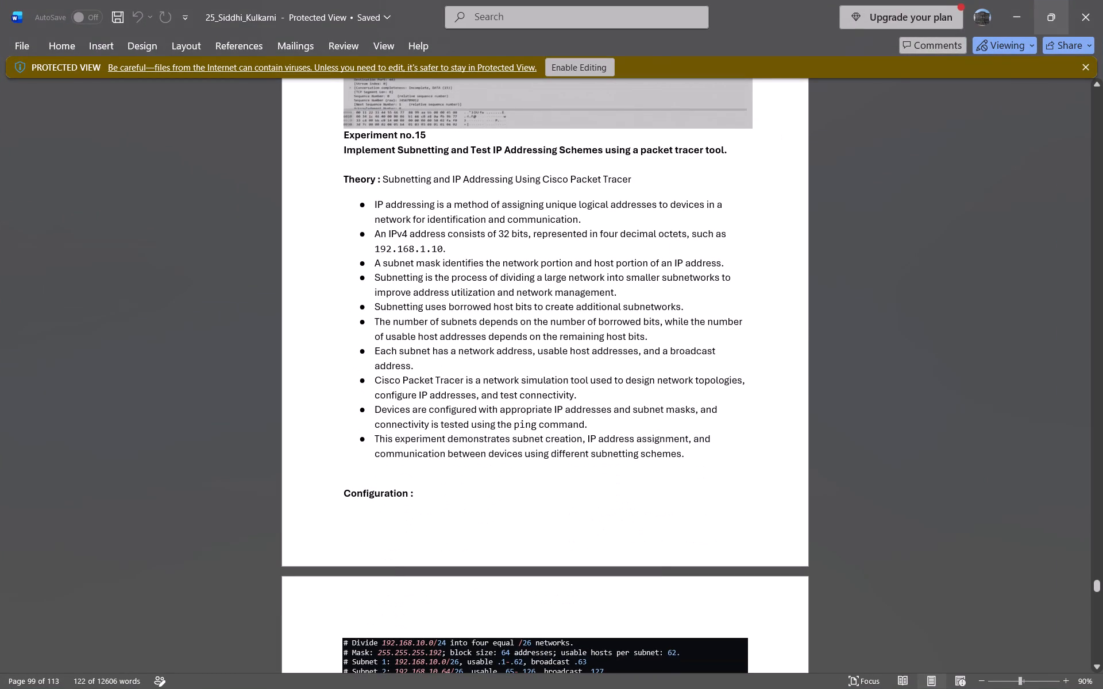
pyautogui.moveTo(728, 151); pyautogui.dragTo(316, 146)
pyautogui.hotkey('ctrl', 'c')
pyautogui.hotkey('alt', 'Tab')
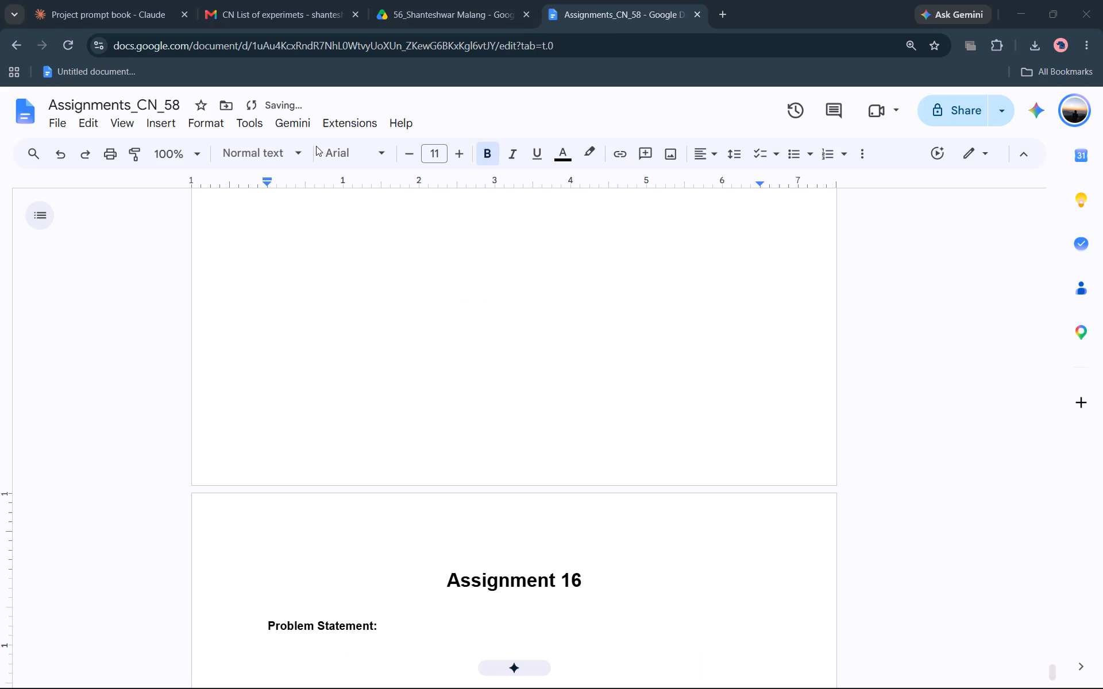
pyautogui.hotkey('ctrl', 'v')
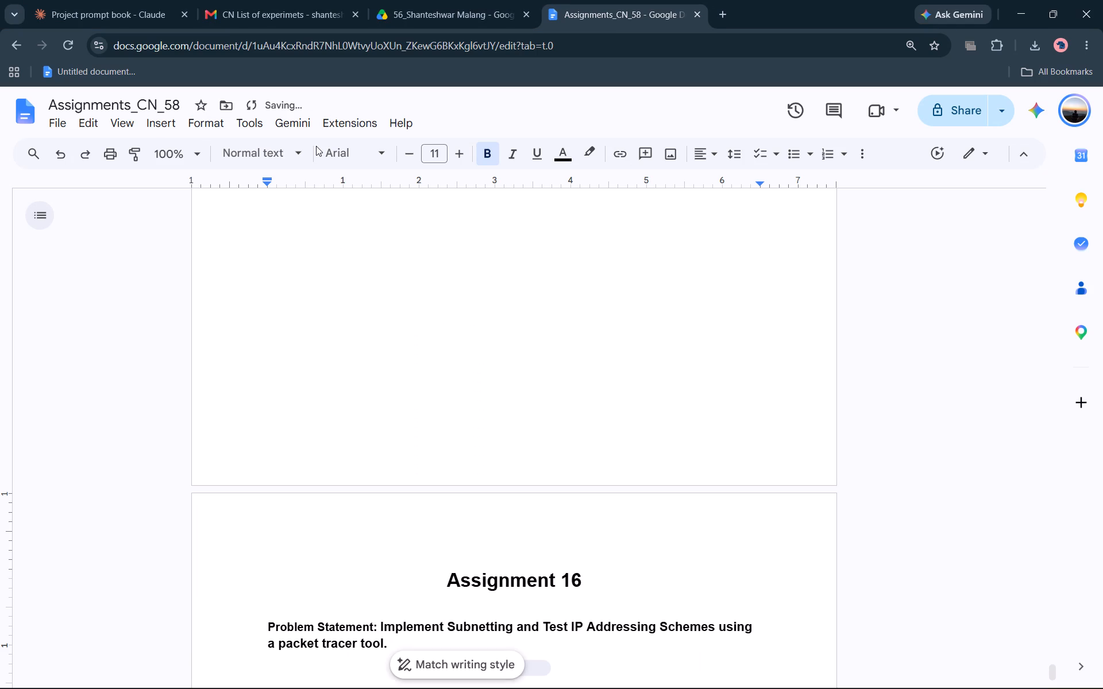
# Copy Experiment 15's Configuration and Output sections, including the ping screenshot, from the Word file and paste them below the Assignment 16 problem statement.
pyautogui.press('Return')
pyautogui.press('Return')
pyautogui.hotkey('alt', 'Tab')
pyautogui.scroll(-1, 316, 146)
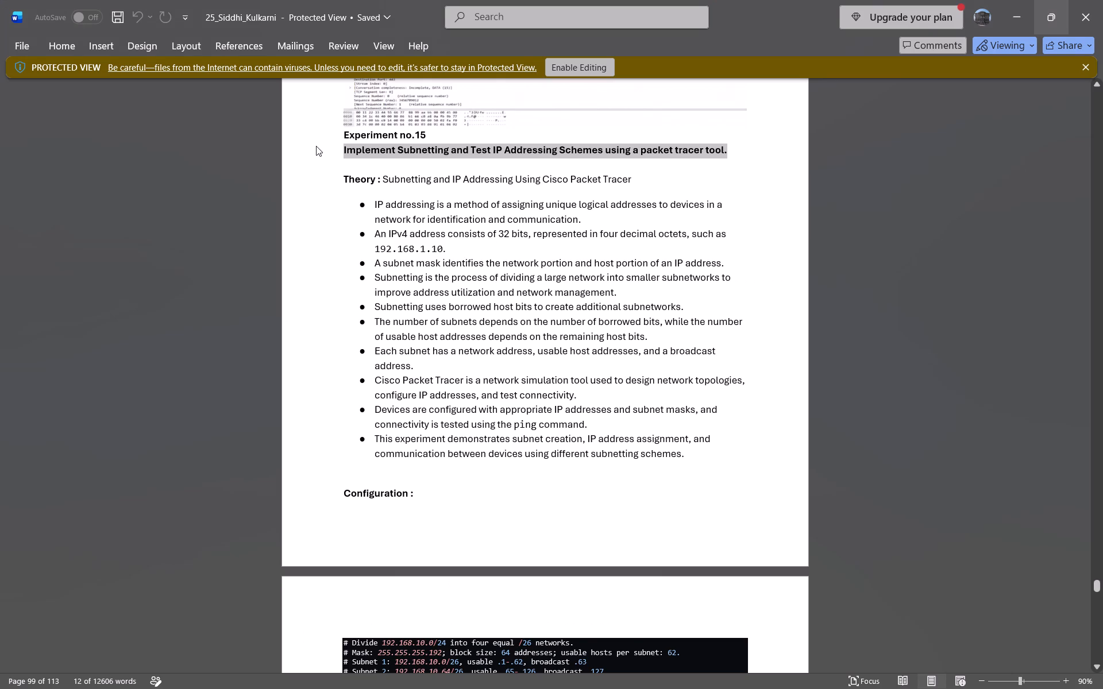
pyautogui.scroll(-2, 316, 146)
pyautogui.scroll(1, 316, 146)
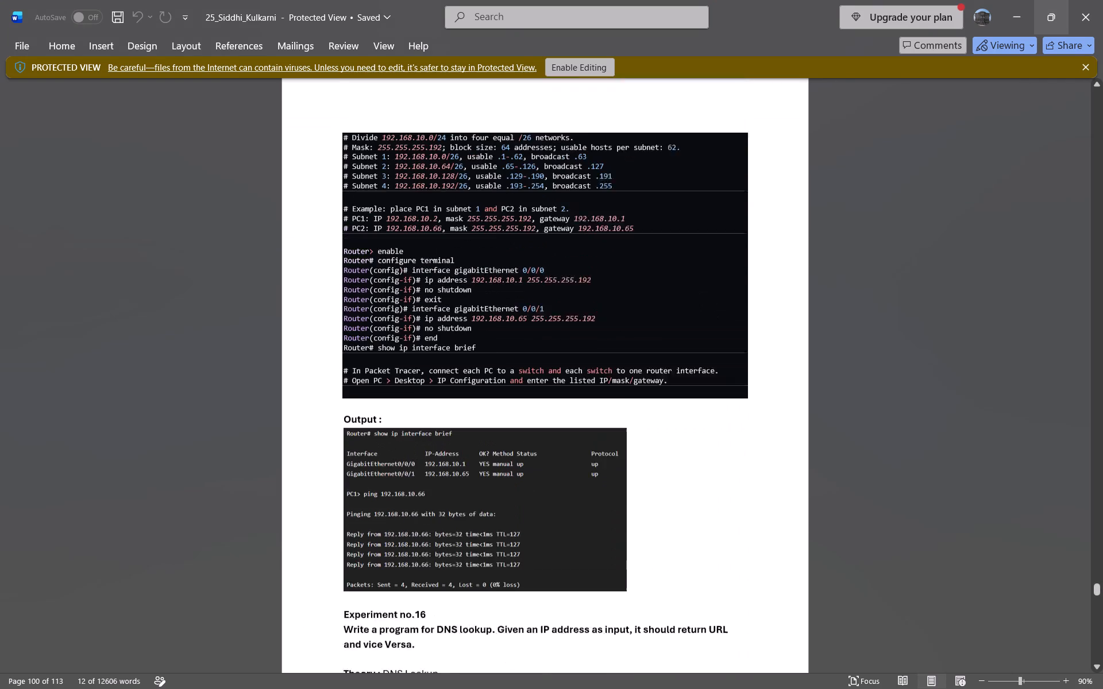
pyautogui.scroll(2, 316, 146)
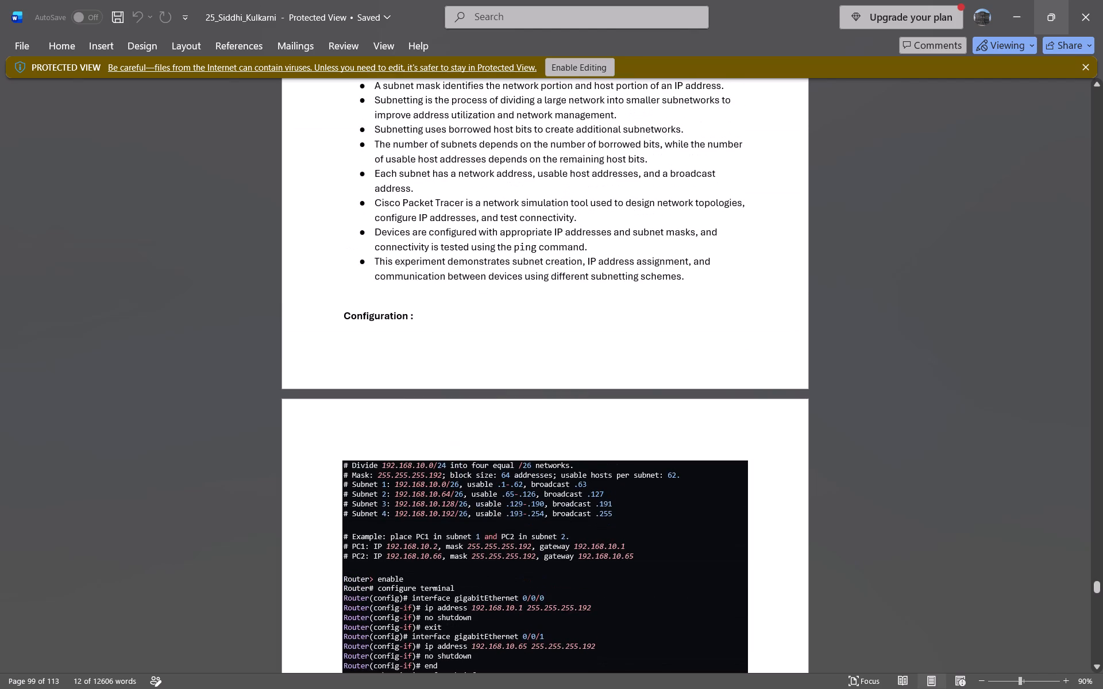
pyautogui.click(346, 316)
pyautogui.moveTo(346, 316); pyautogui.dragTo(433, 540)
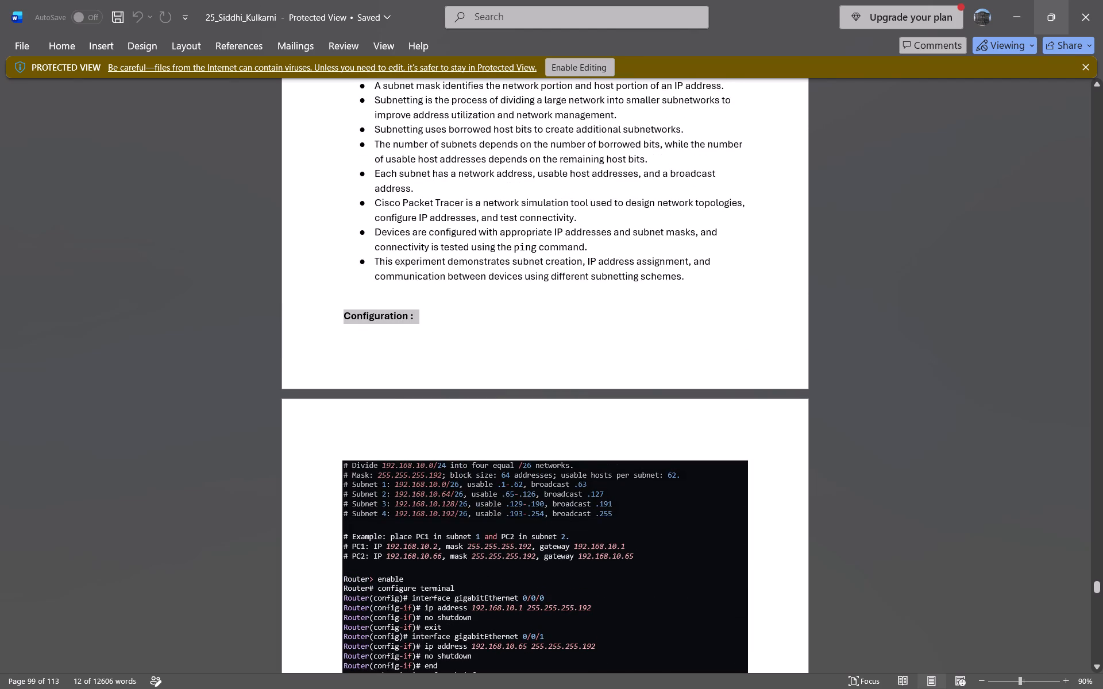
pyautogui.moveTo(433, 540); pyautogui.dragTo(438, 532)
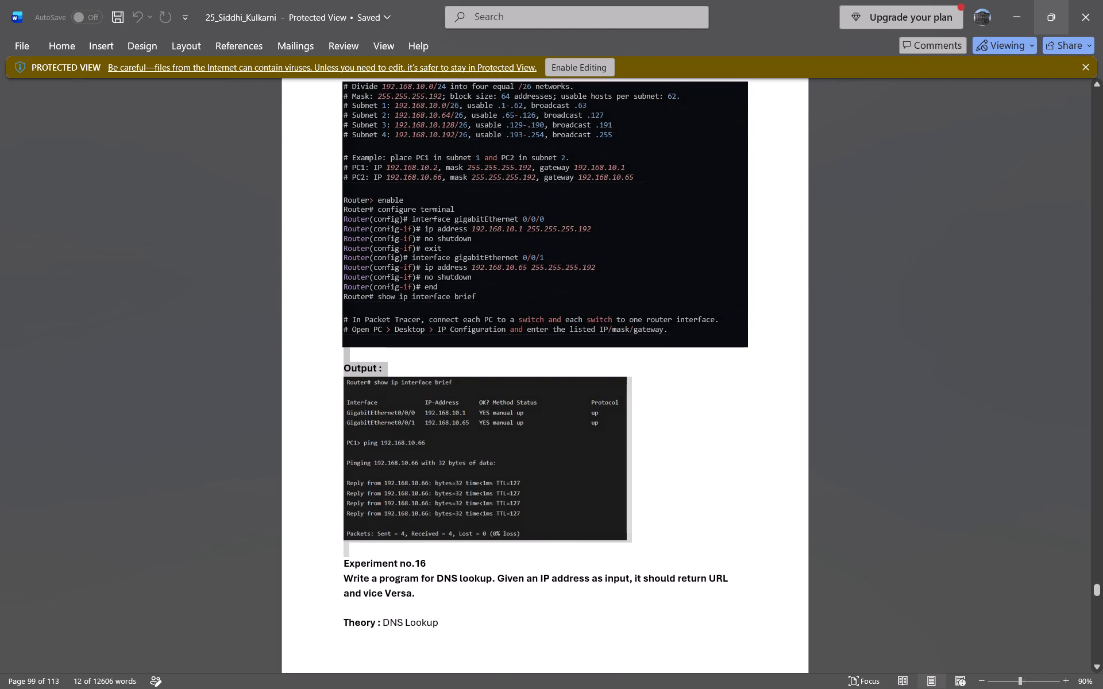
pyautogui.moveTo(438, 532); pyautogui.dragTo(445, 551)
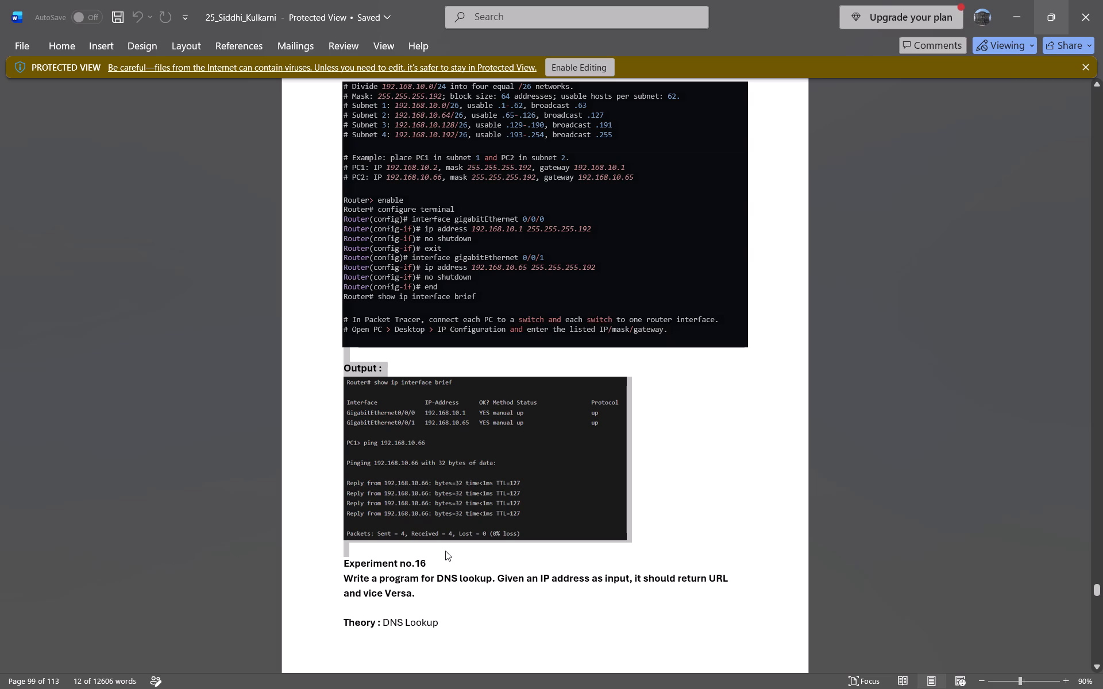
pyautogui.hotkey('ctrl', 'c')
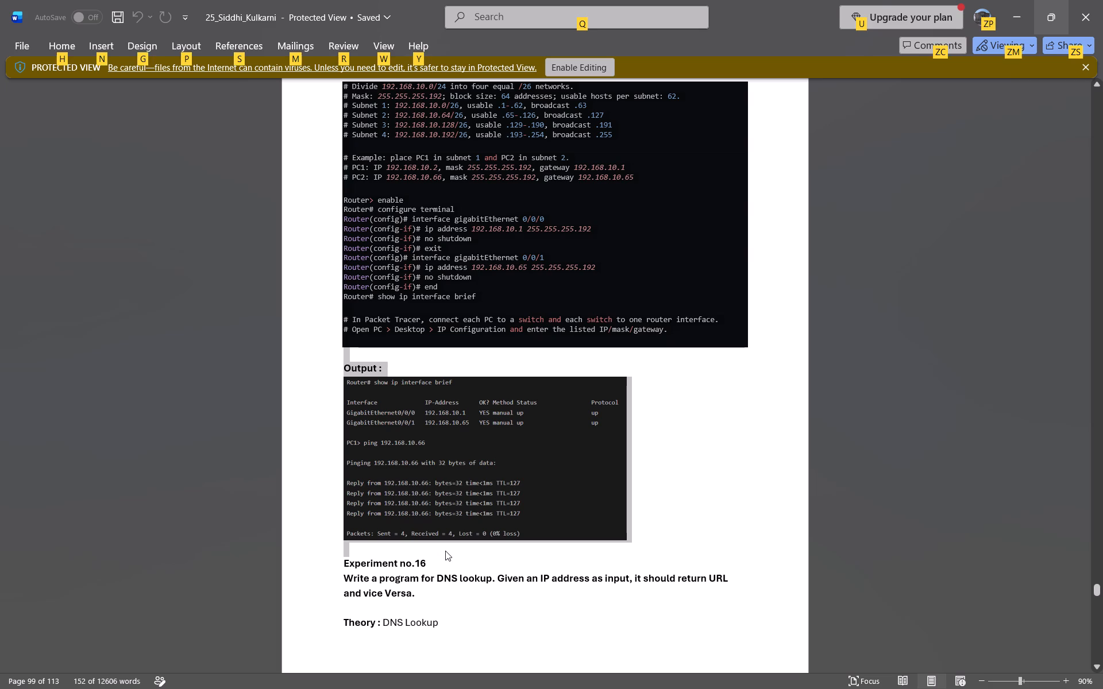
pyautogui.hotkey('alt', 'Tab')
pyautogui.hotkey('ctrl', 'c')
pyautogui.hotkey('ctrl', 'v')
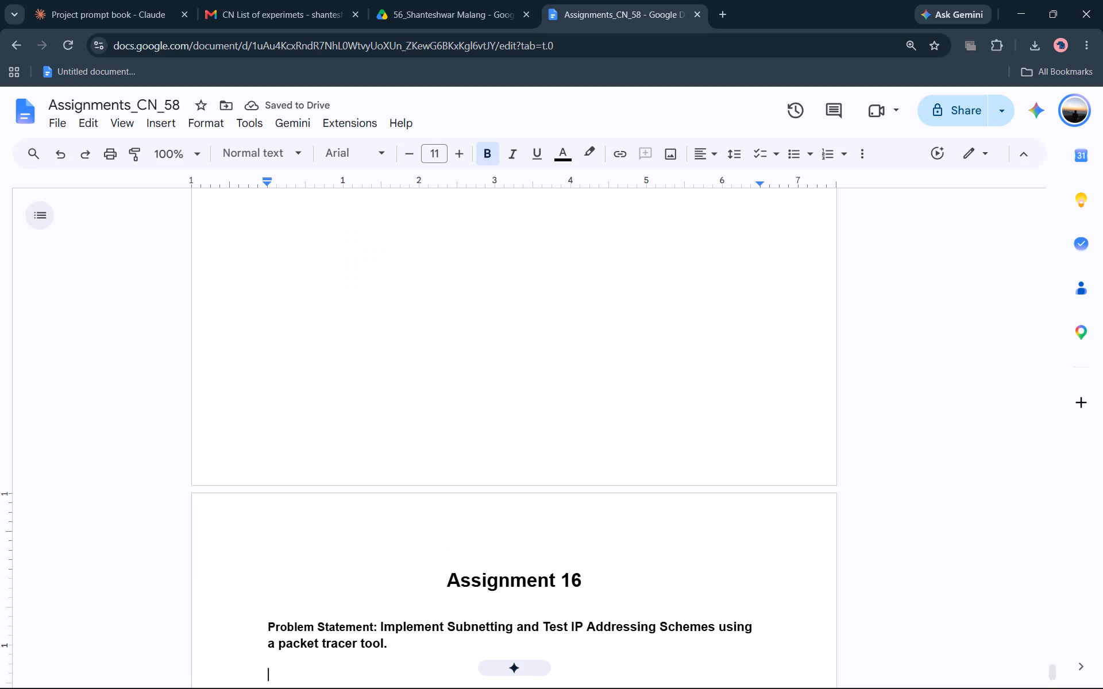
# Check the layout of the pasted Assignment 16 section, from its title through the configuration code to the output screenshot.
pyautogui.scroll(1, 445, 551)
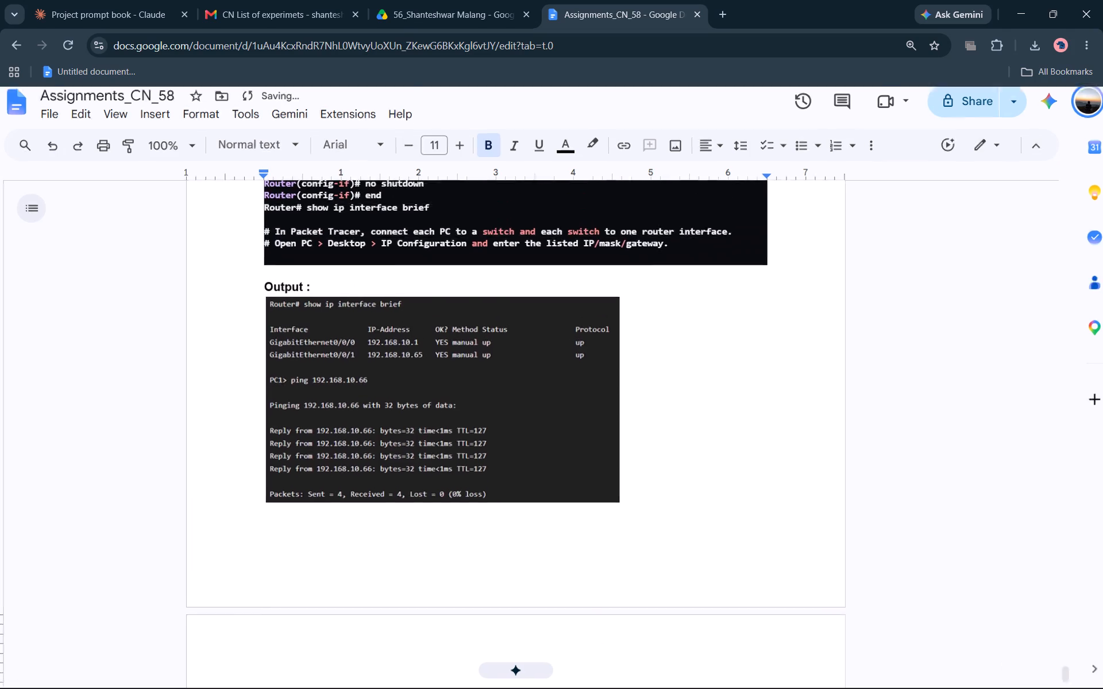
pyautogui.scroll(1, 445, 551)
pyautogui.scroll(1, 385, 543)
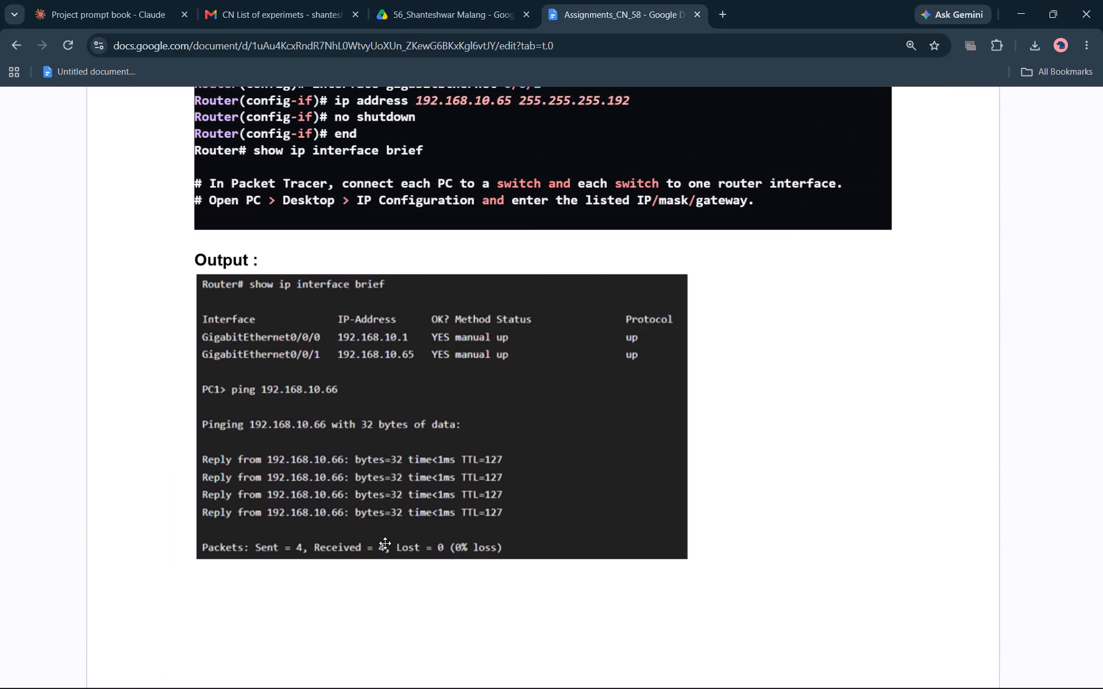
pyautogui.scroll(3, 385, 543)
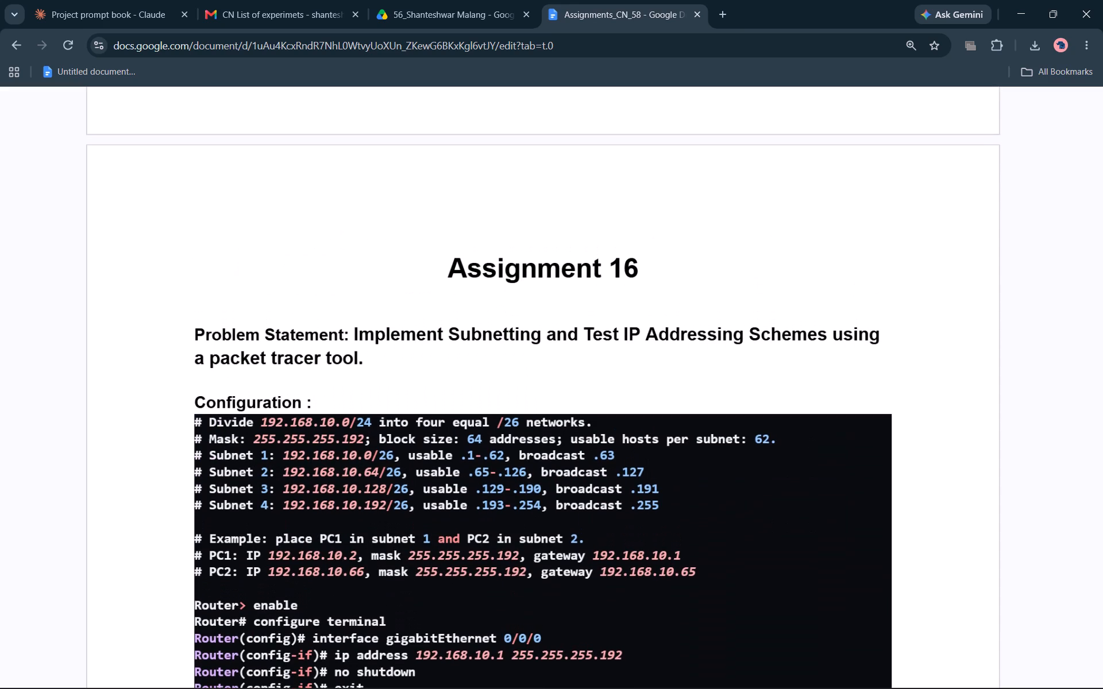
pyautogui.scroll(-3, 385, 543)
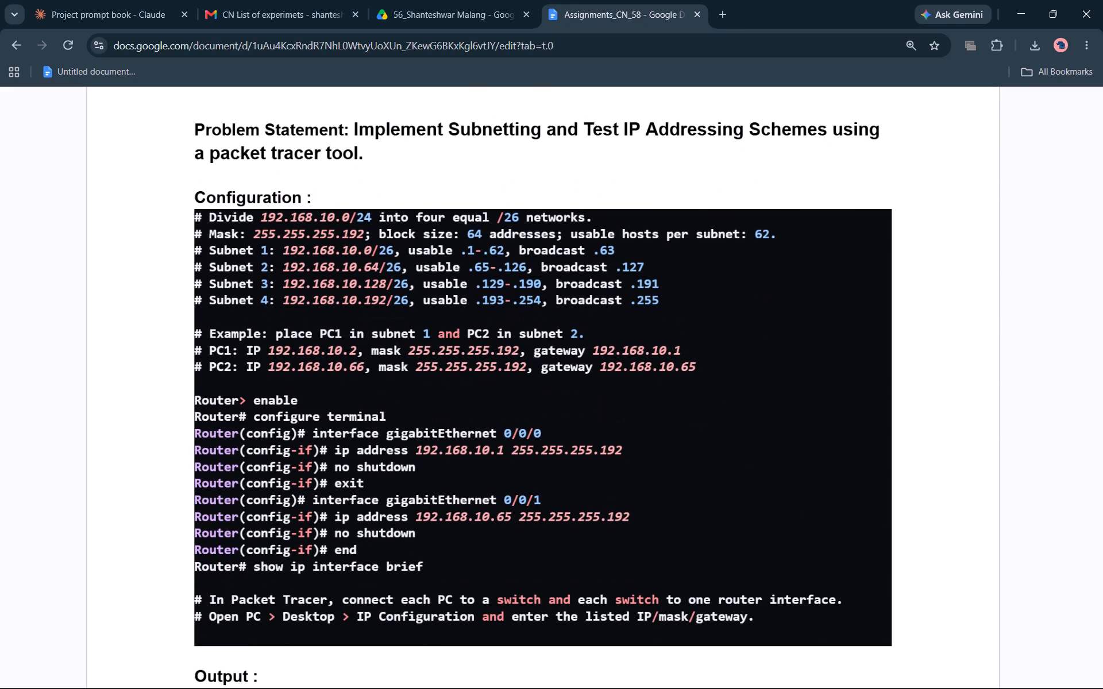
pyautogui.scroll(-4, 385, 543)
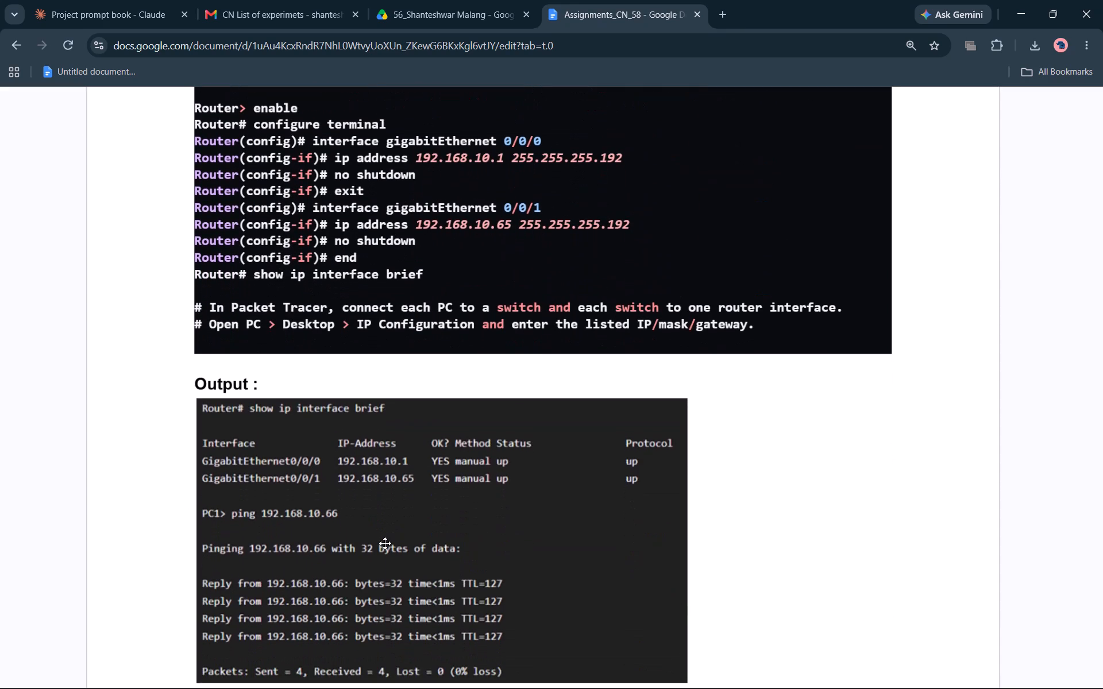
# Switch to the Word file and look through the experiments that follow Experiment 15, including their theory, programs and outputs.
pyautogui.hotkey('alt', 'Tab')
pyautogui.scroll(-1, 385, 543)
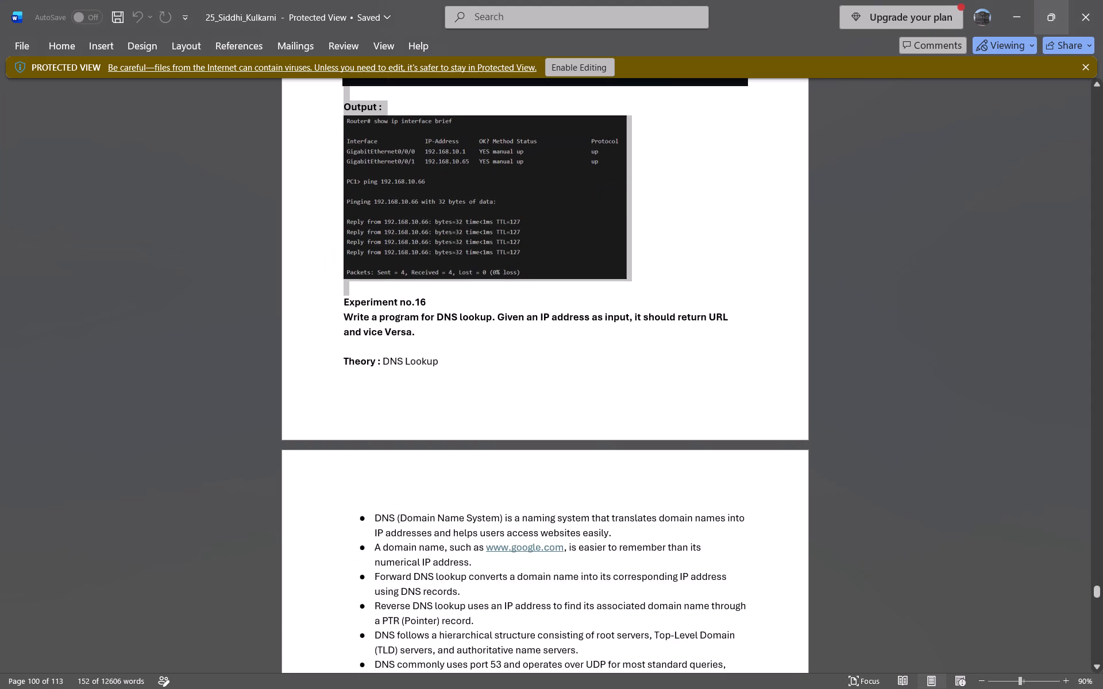
pyautogui.click(465, 333)
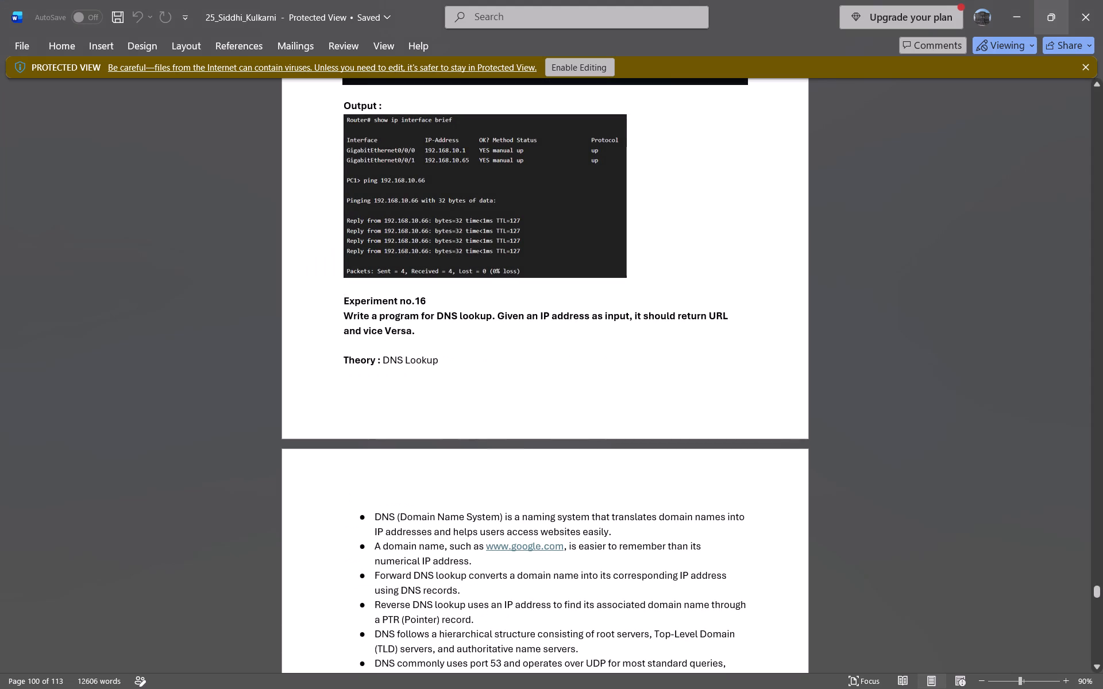
pyautogui.scroll(-6, 348, 295)
pyautogui.scroll(3, 348, 295)
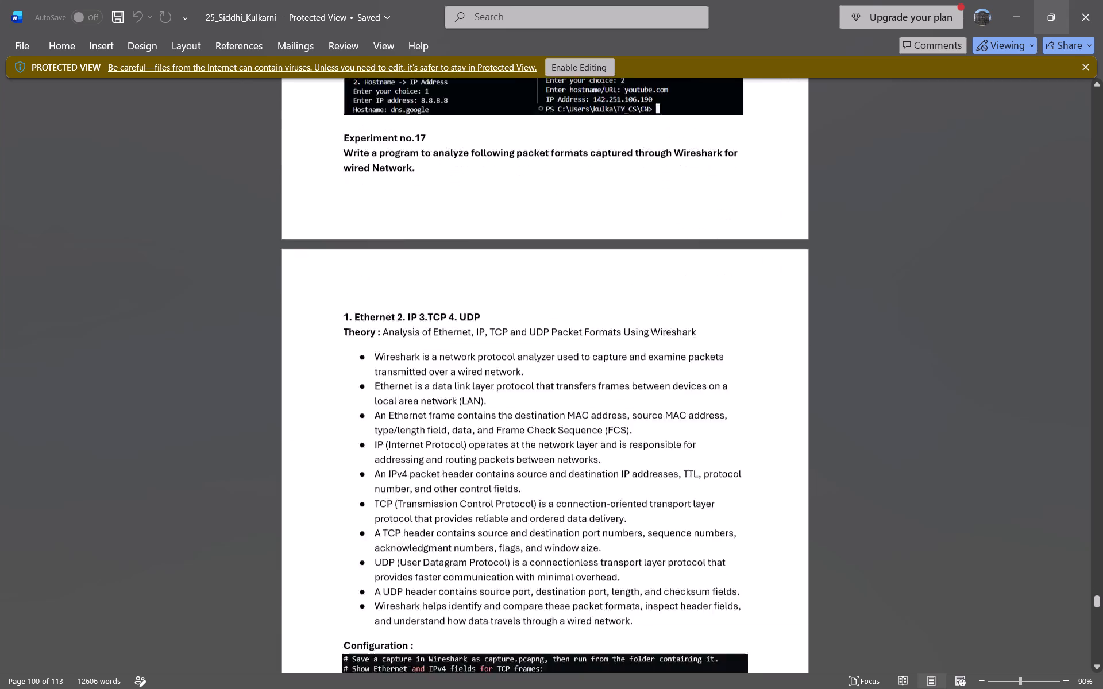
pyautogui.scroll(2, 348, 295)
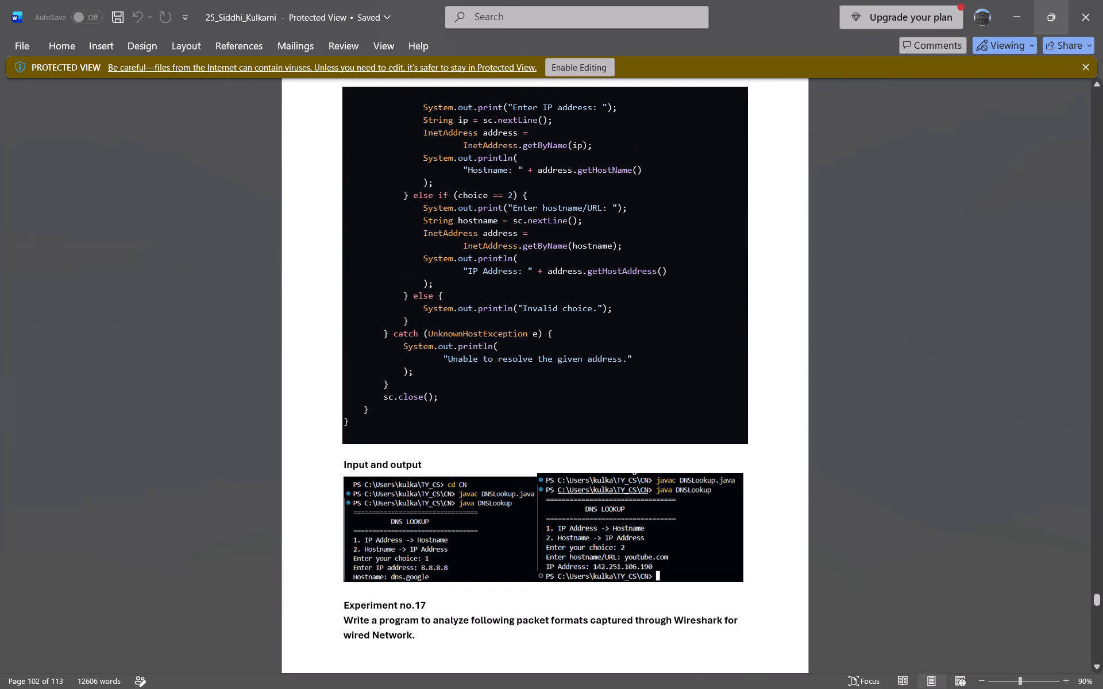
pyautogui.click(348, 295)
pyautogui.scroll(-1, 348, 295)
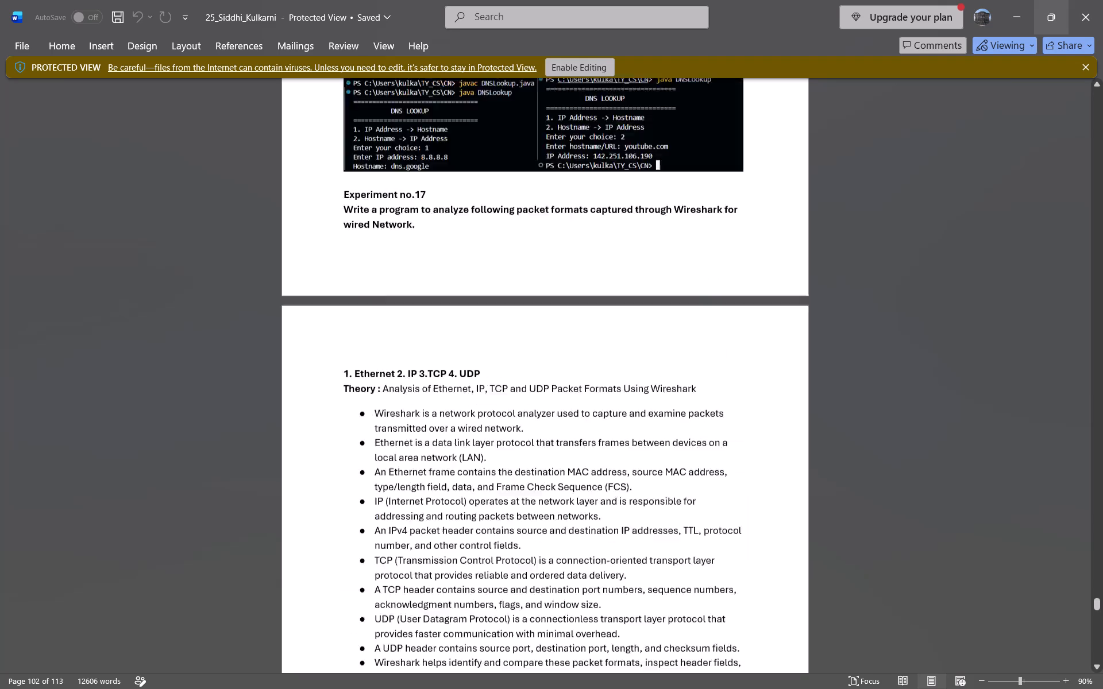
pyautogui.scroll(-7, 348, 295)
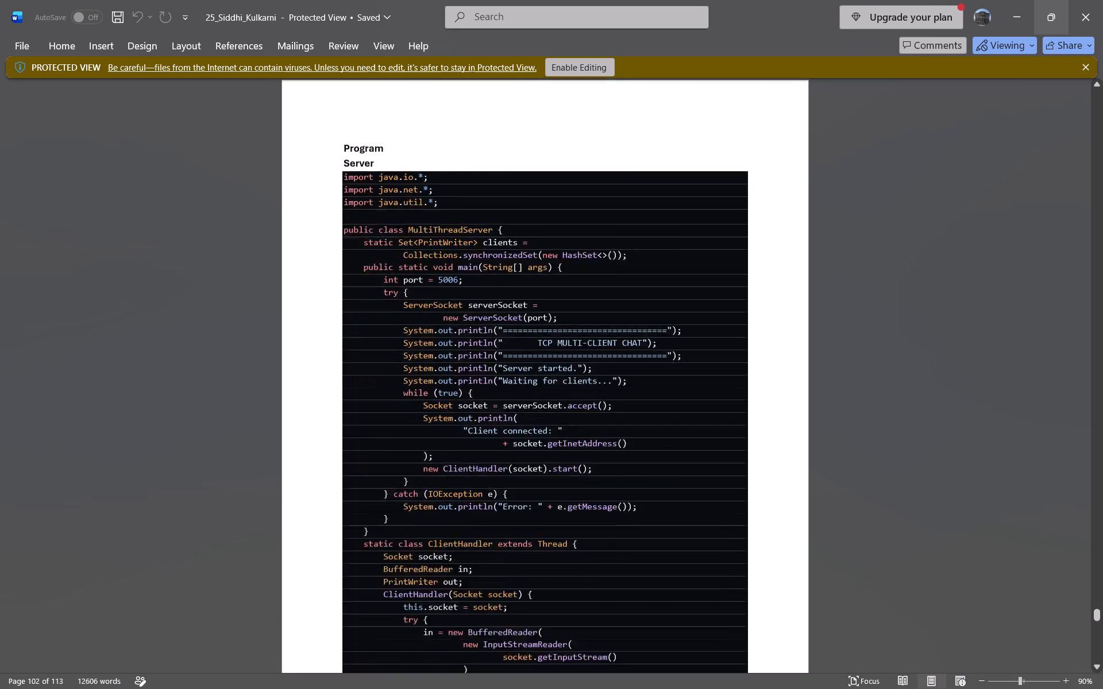
pyautogui.scroll(-4, 348, 295)
pyautogui.scroll(3, 348, 295)
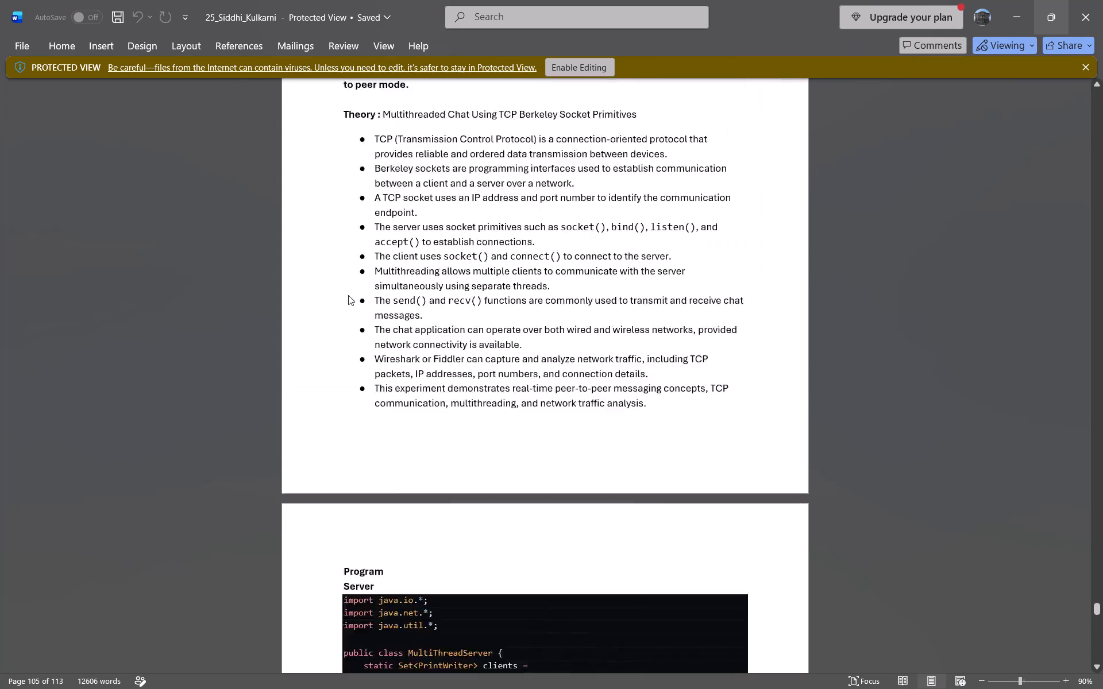
pyautogui.scroll(7, 348, 295)
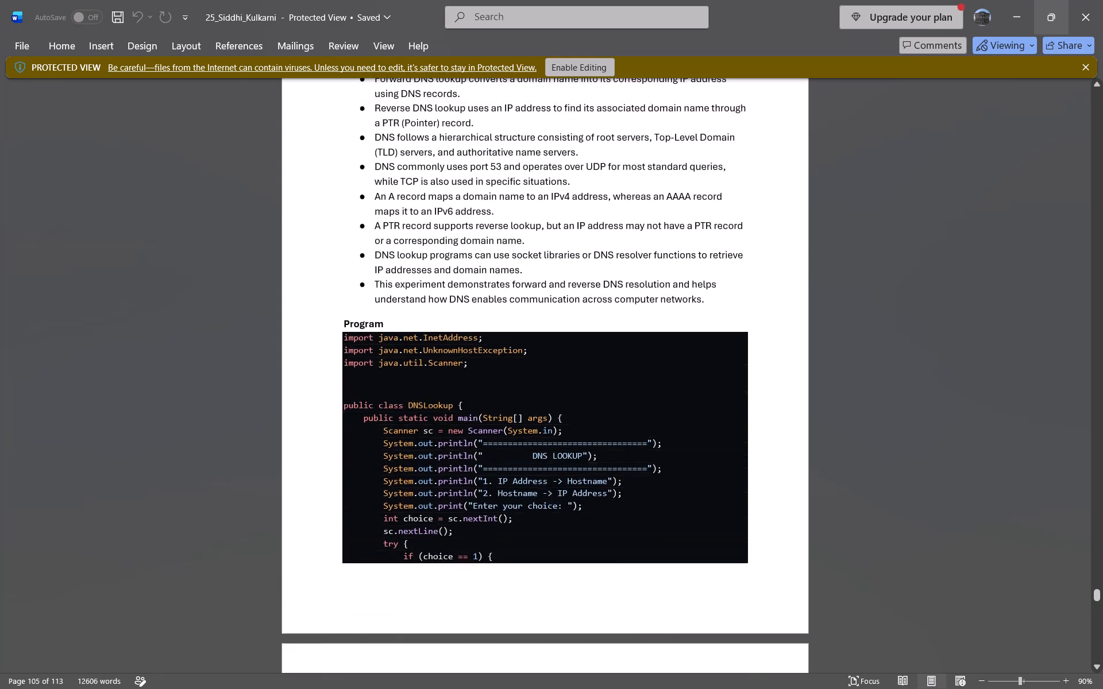
pyautogui.scroll(2, 348, 295)
pyautogui.scroll(-1, 348, 295)
pyautogui.scroll(2, 348, 295)
pyautogui.scroll(-1, 348, 295)
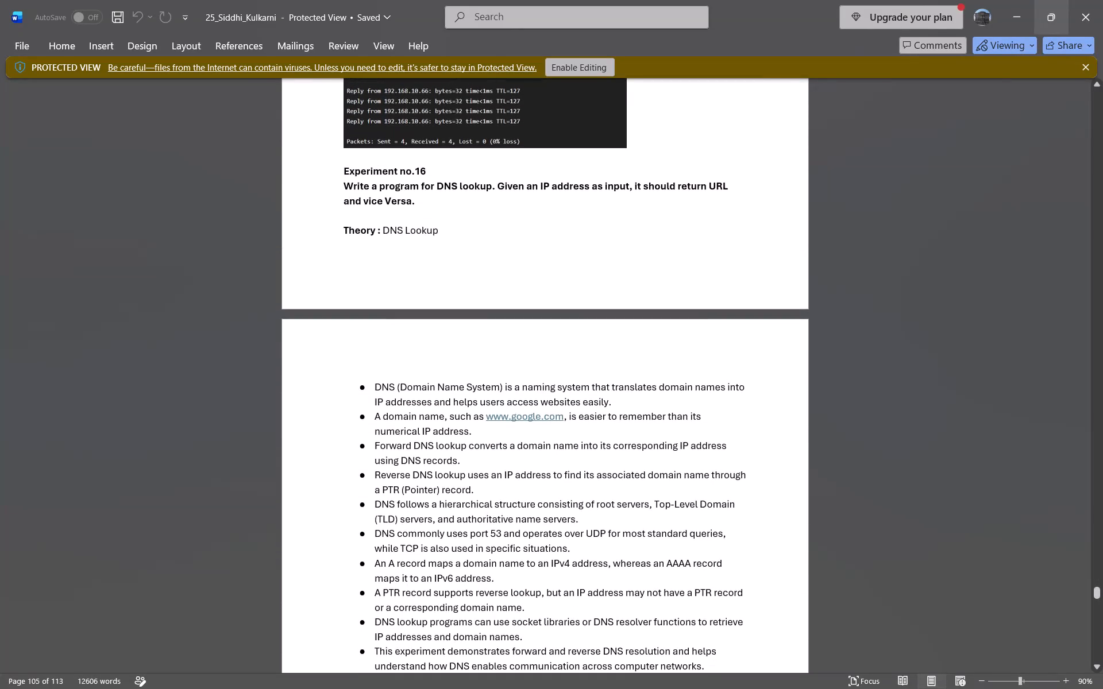
# Copy Experiment 16's DNS lookup problem statement, without its heading or the theory line, from the Word file.
pyautogui.moveTo(344, 183); pyautogui.dragTo(426, 231)
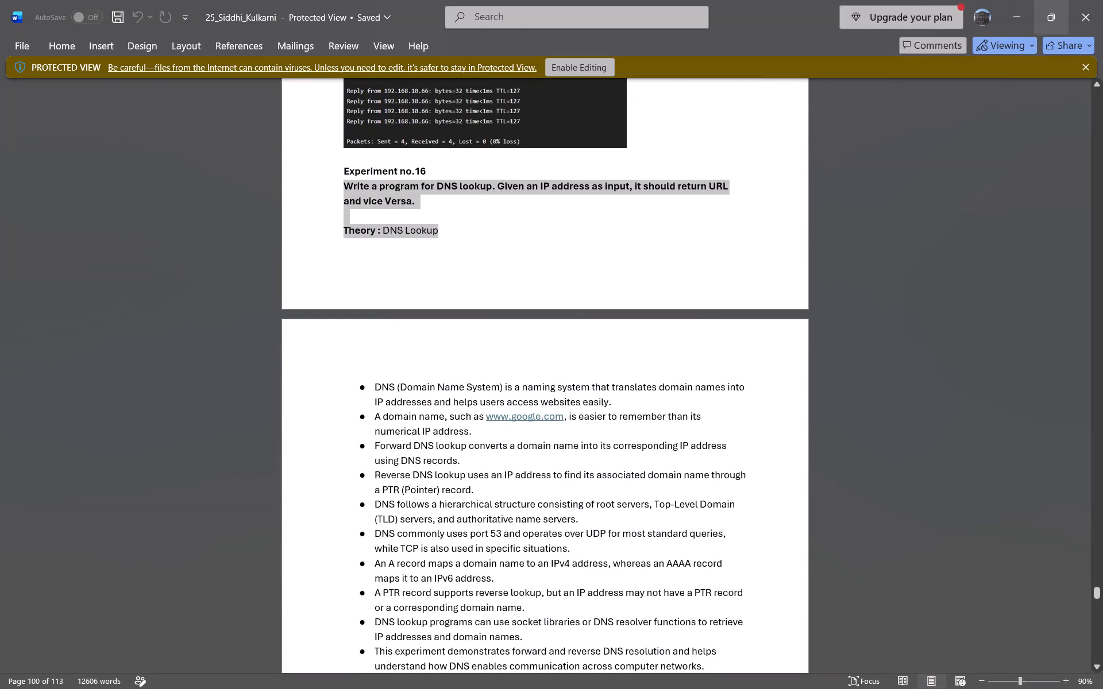
pyautogui.moveTo(426, 231); pyautogui.dragTo(418, 201)
pyautogui.hotkey('ctrl', 'c')
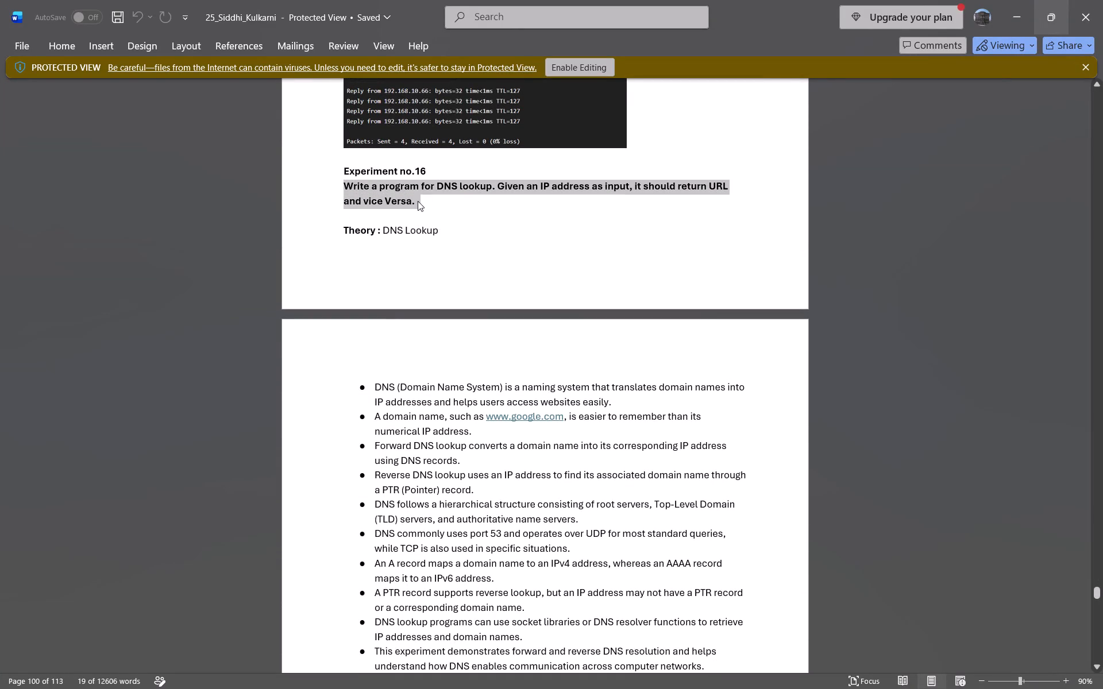
pyautogui.press('super+Tab')
pyautogui.press('super+Tab')
pyautogui.press('super+Tab')
pyautogui.press('super+Tab')
pyautogui.press('super+Tab')
pyautogui.press('super+Tab')
pyautogui.press('super+Tab')
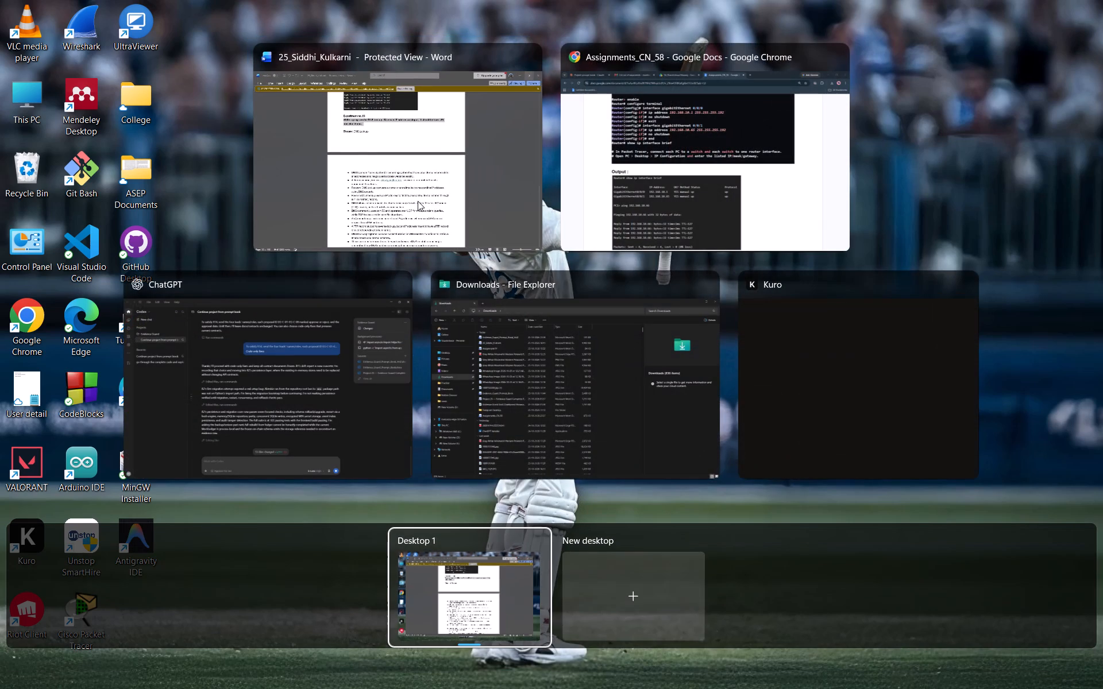
pyautogui.click(627, 115)
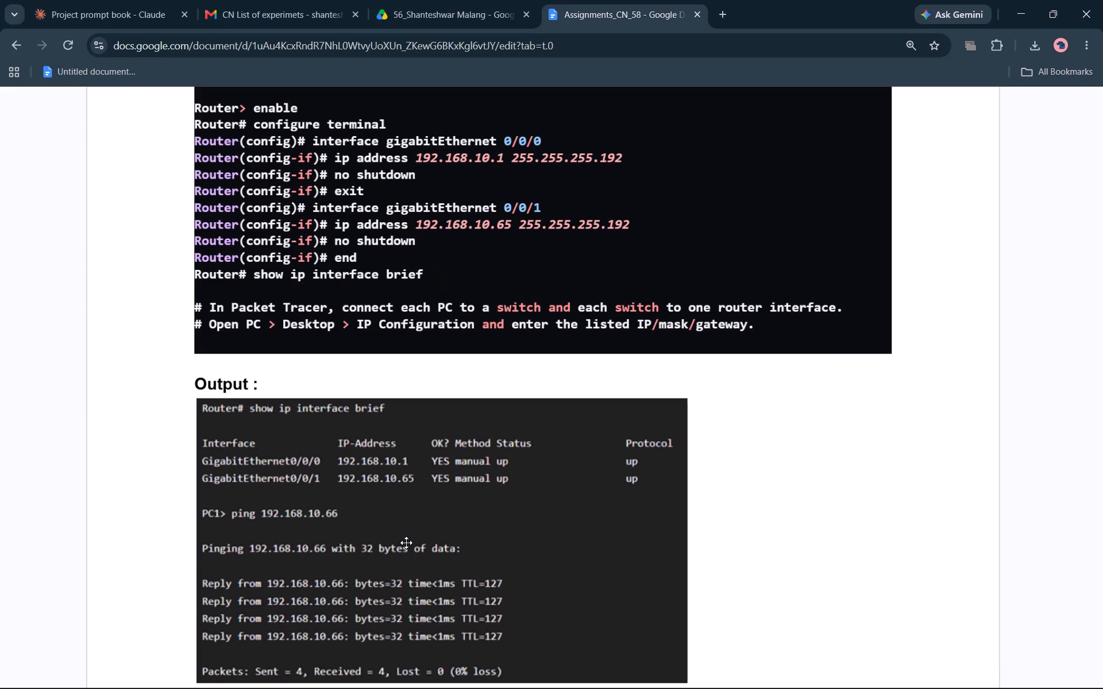
# Switch to Assignments_CN_58 and add the title "Assignment 16" on a new page after the ping output screenshot.
pyautogui.scroll(-7, 406, 543)
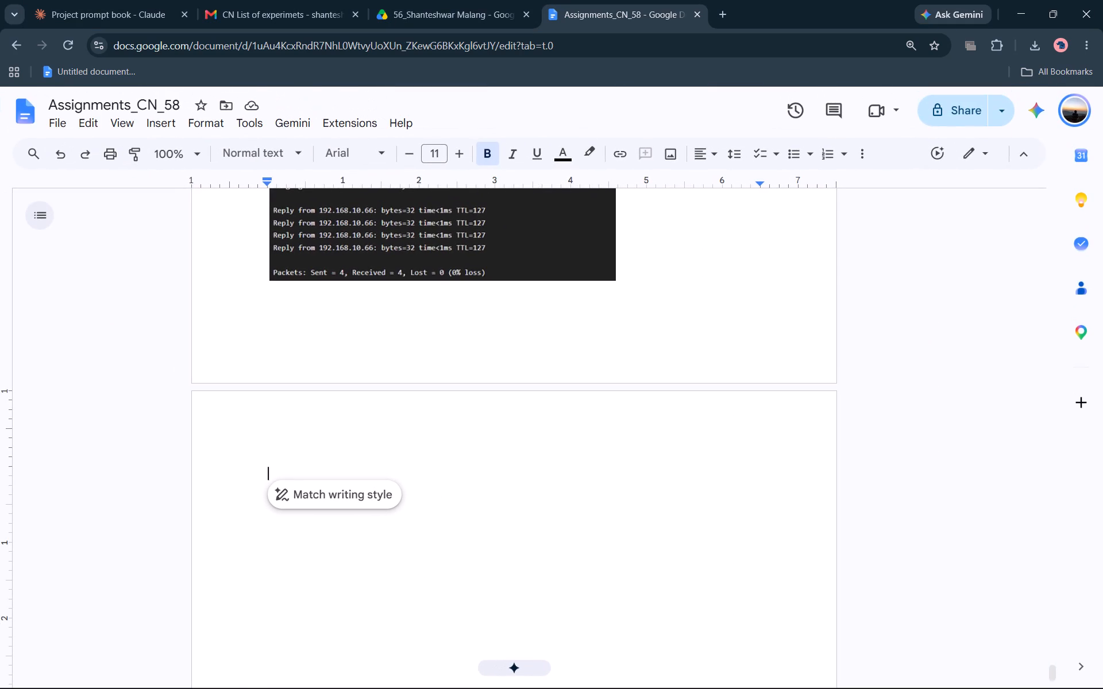
pyautogui.write('As')
pyautogui.press('BackSpace')
pyautogui.press('BackSpace')
pyautogui.press('BackSpace')
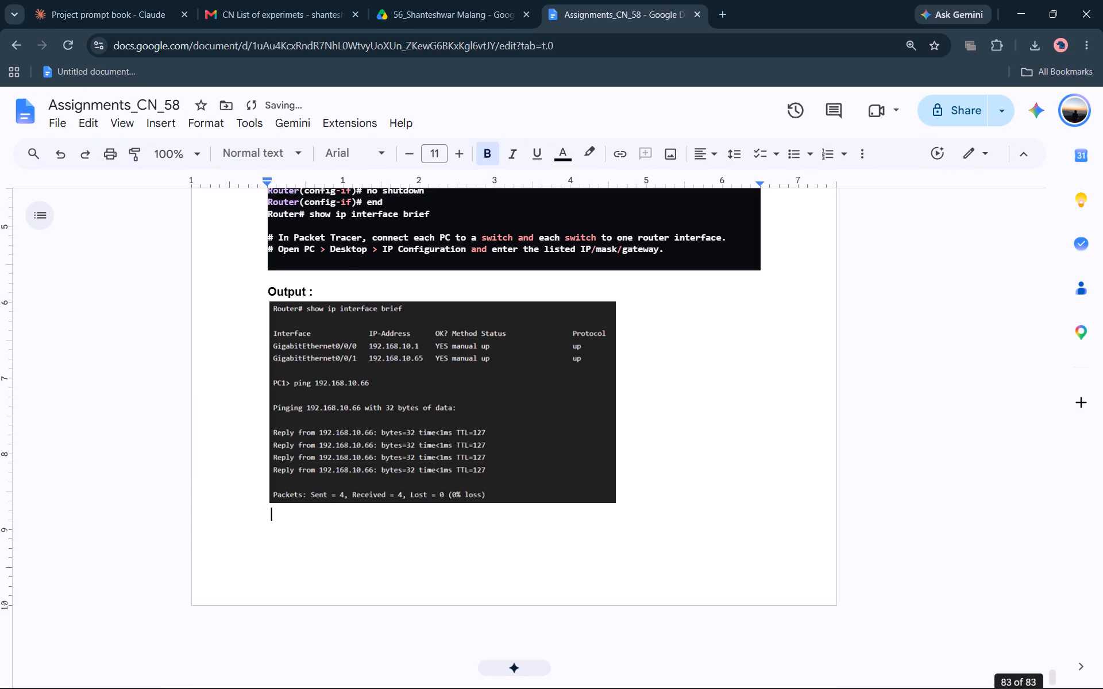
pyautogui.press('Return')
pyautogui.press('Return')
pyautogui.press('BackSpace')
pyautogui.write('Assignment')
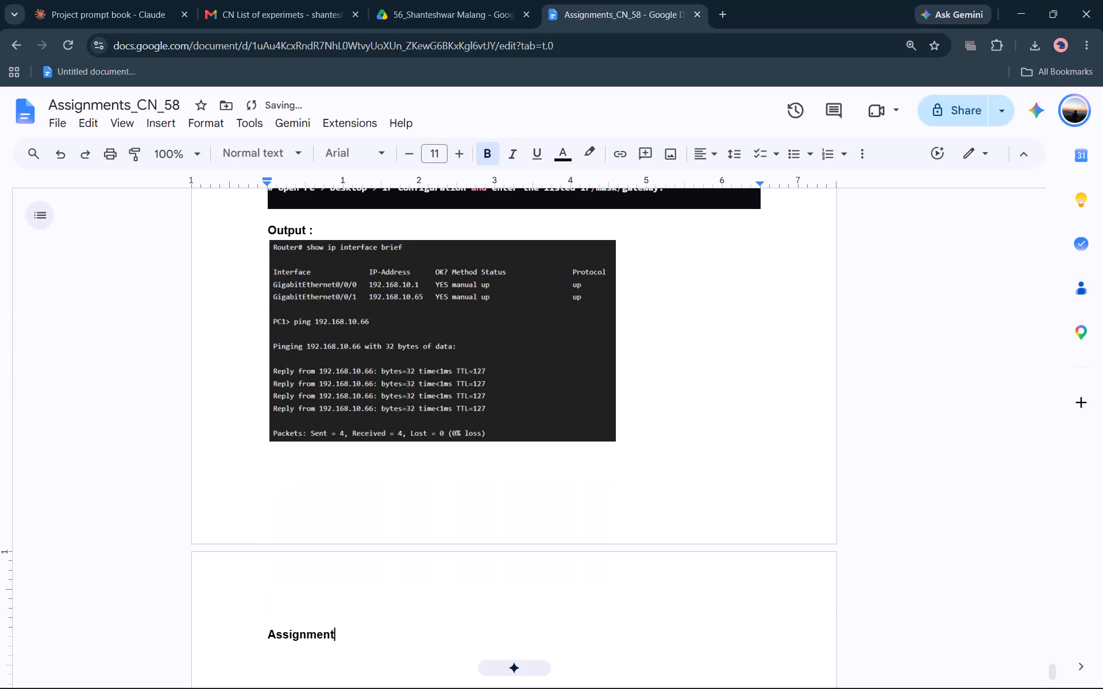
pyautogui.press('space')
pyautogui.press('1')
pyautogui.press('5')
pyautogui.hotkey('alt', 'Tab')
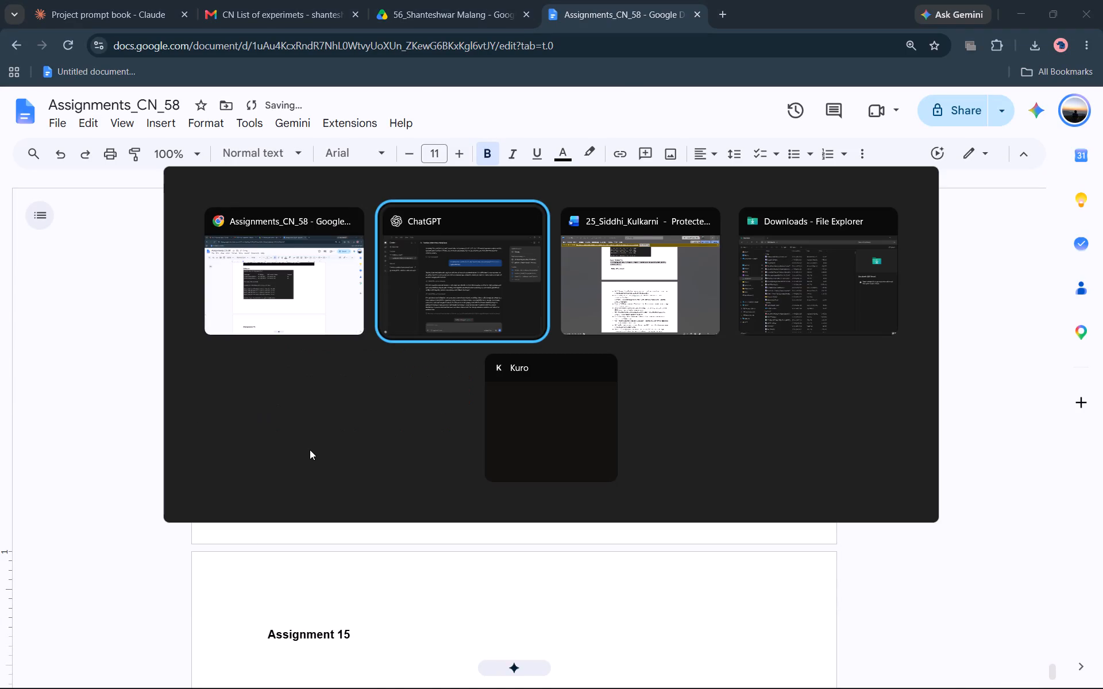
pyautogui.hotkey('alt', 'Tab')
pyautogui.hotkey('alt', 'Tab')
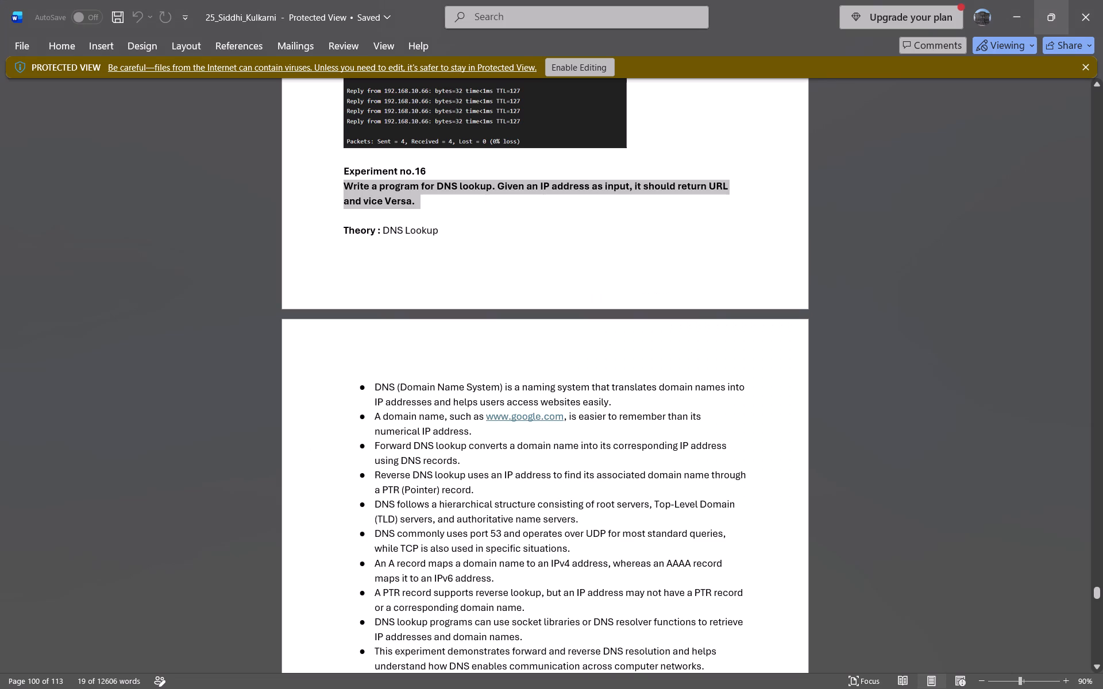
pyautogui.press('BackSpace')
pyautogui.press('6')
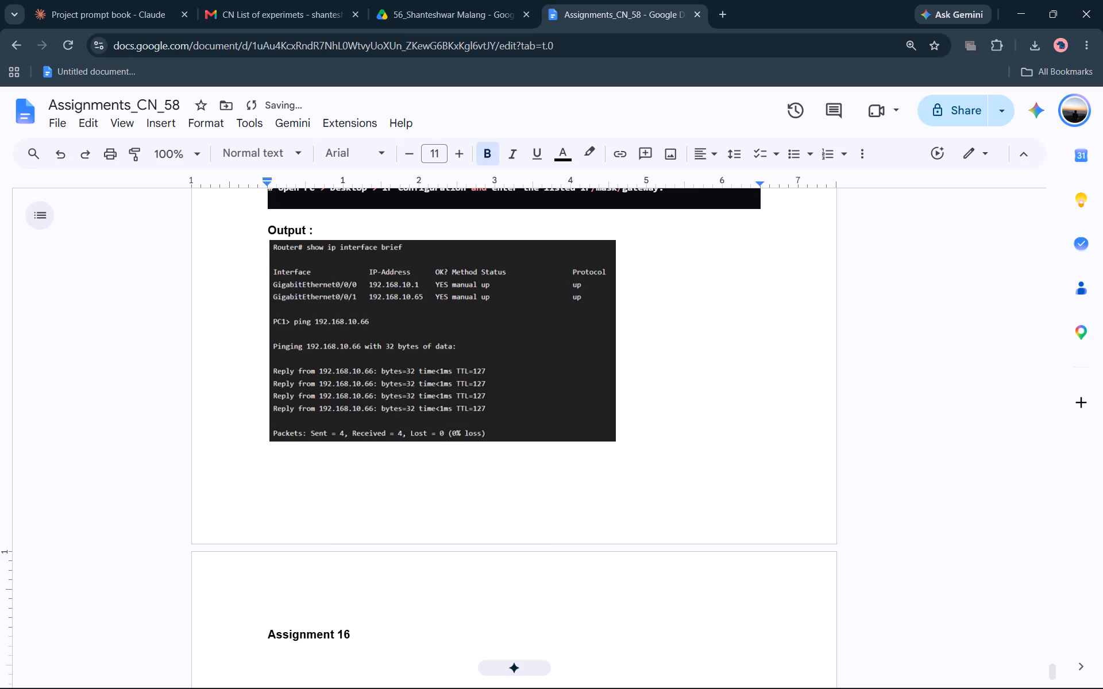
# Centre the new "Assignment 16" title and set its font size to 18.
pyautogui.moveTo(358, 633); pyautogui.dragTo(268, 644)
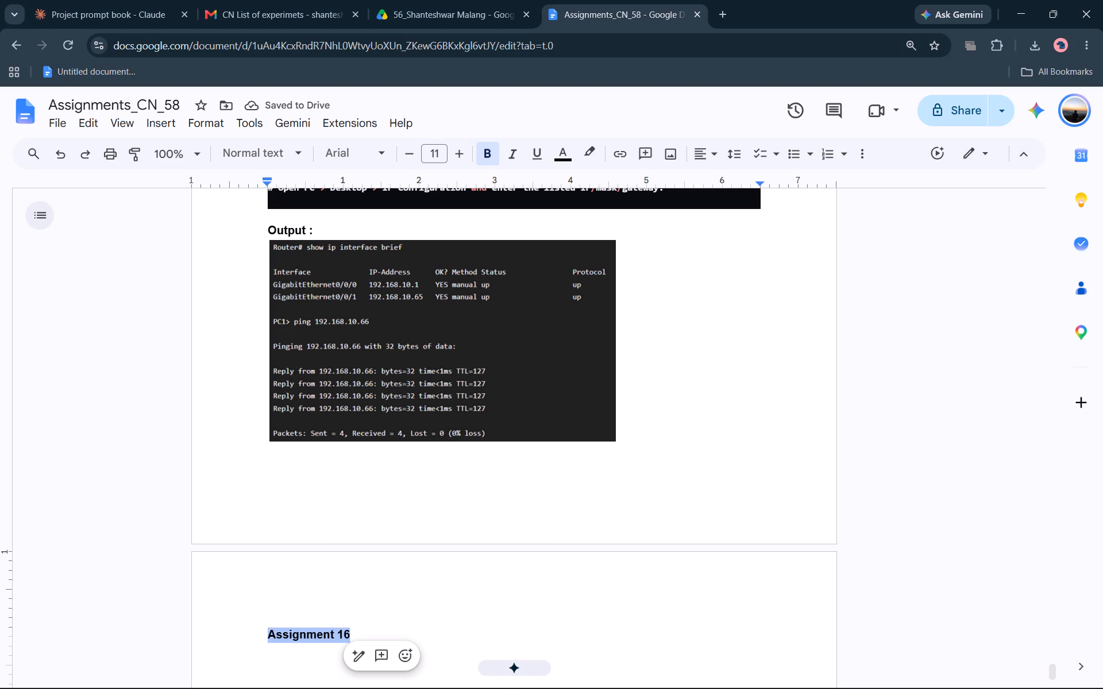
pyautogui.hotkey('ctrl', 'shift', 'e')
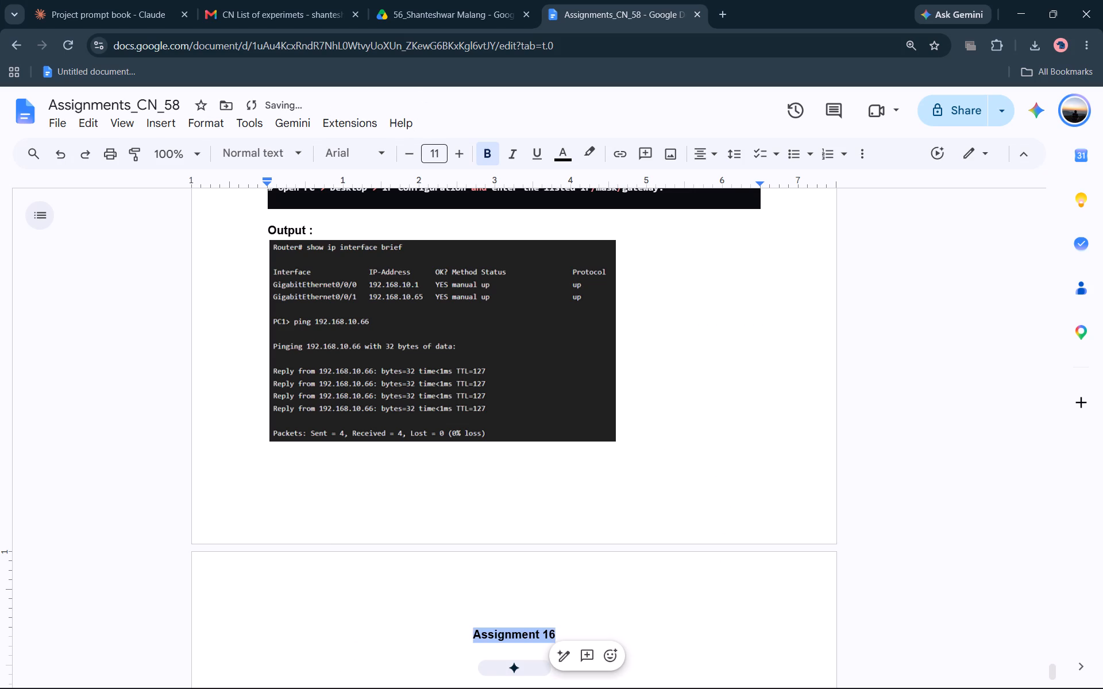
pyautogui.click(432, 152)
pyautogui.click(435, 330)
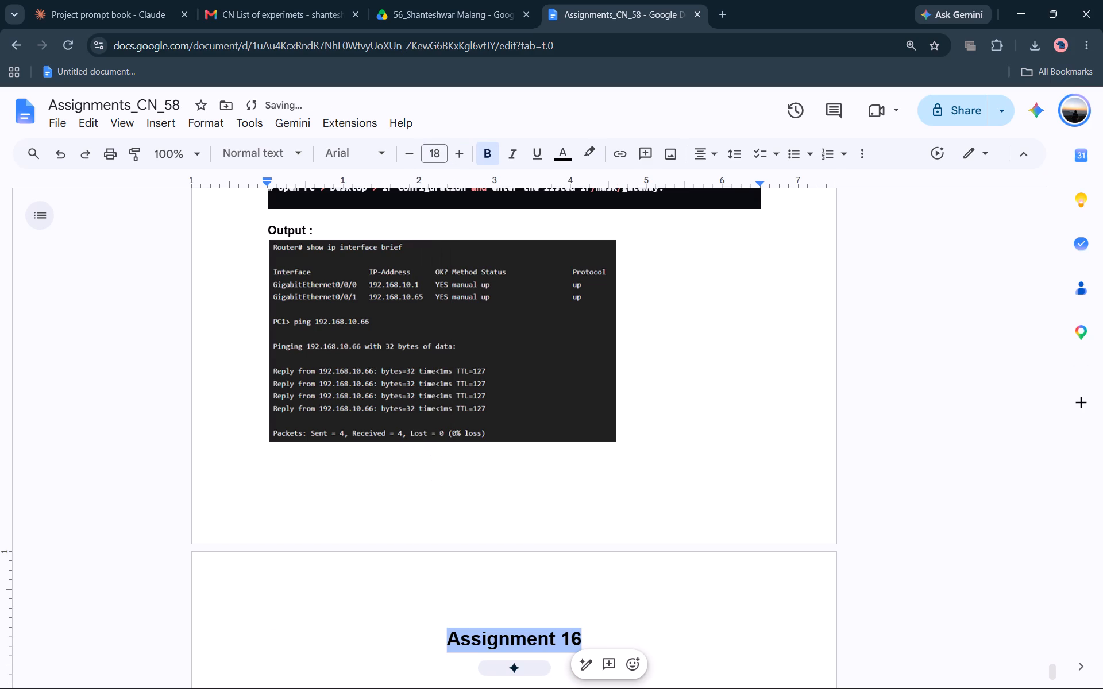
pyautogui.click(435, 330)
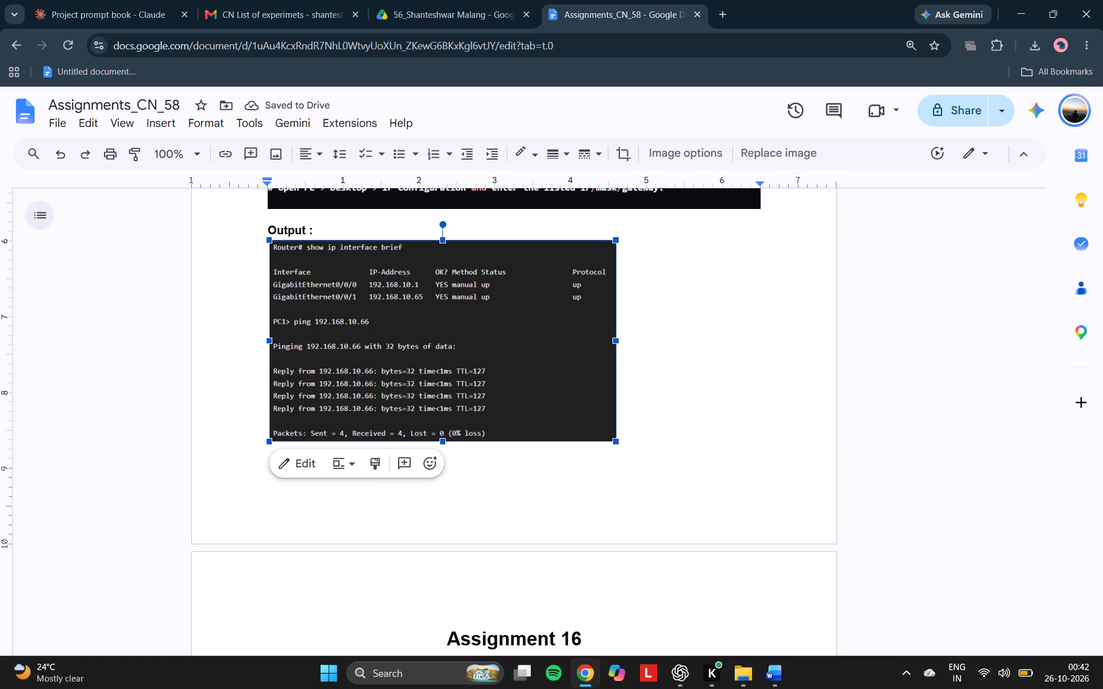
# Add a "Problem Statement:" label at font size 11 on a new line below the "Assignment 16" title.
pyautogui.click(589, 638)
pyautogui.press('Return')
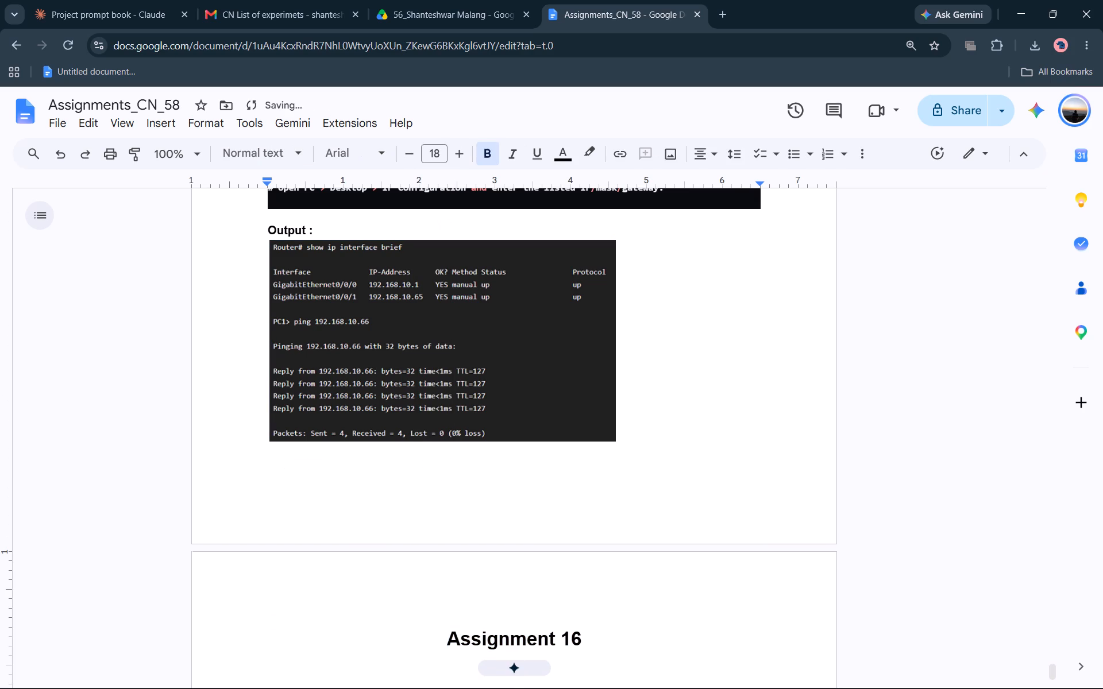
pyautogui.press('Return')
pyautogui.press('BackSpace')
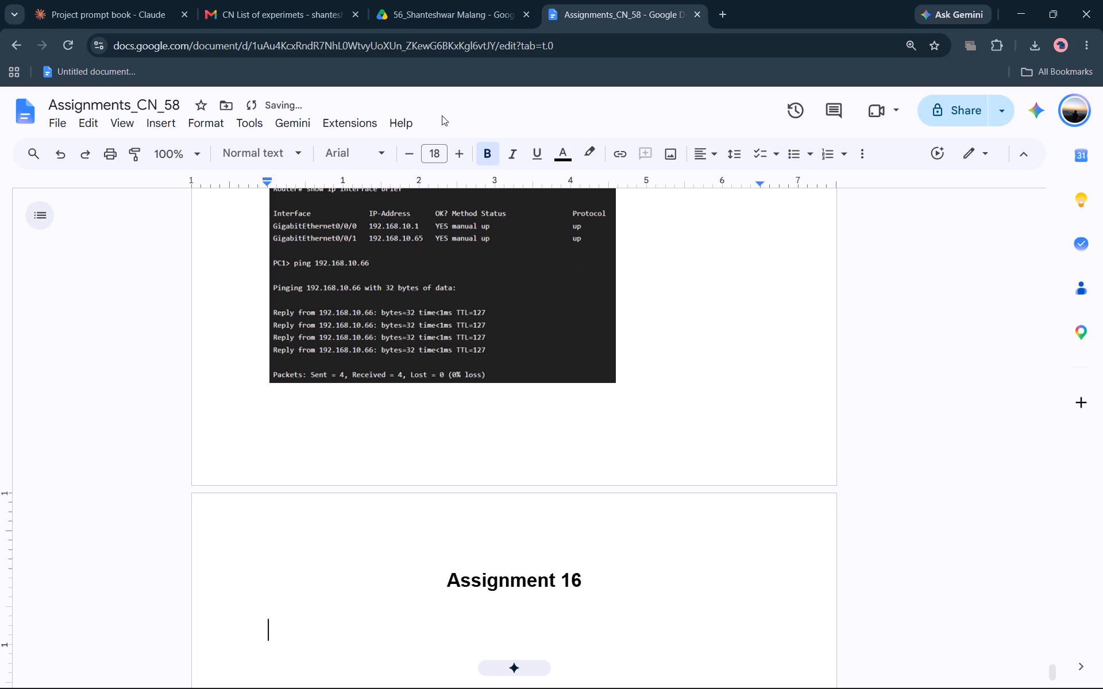
pyautogui.click(434, 155)
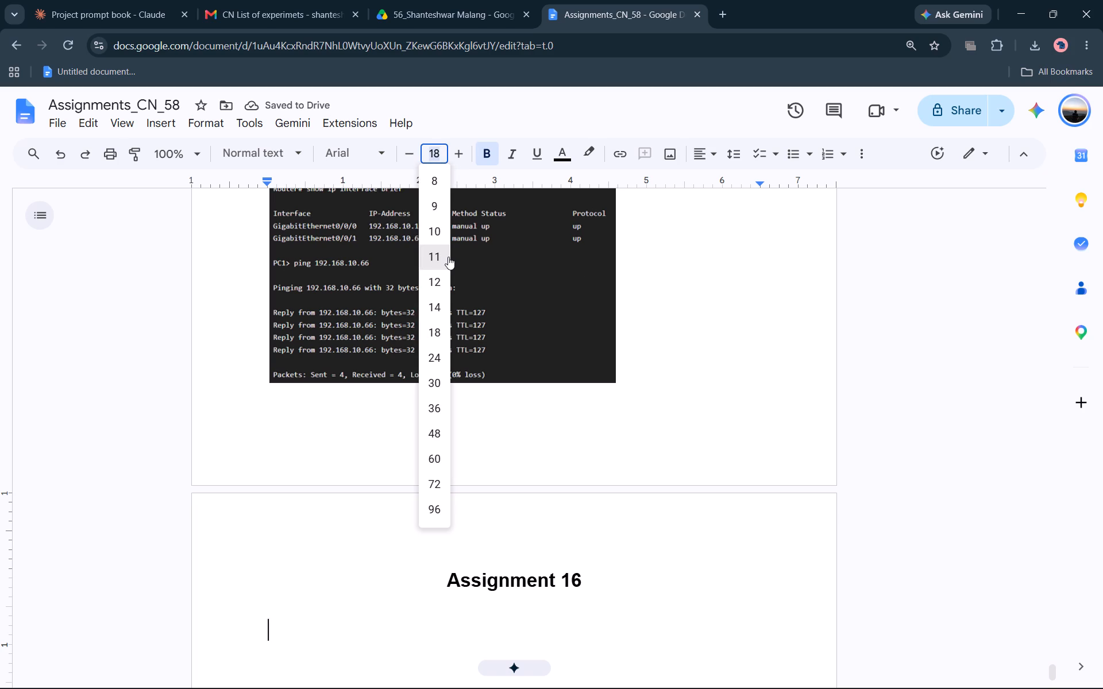
pyautogui.click(448, 257)
pyautogui.write('Problem STaten')
pyautogui.press('BackSpace')
pyautogui.press('BackSpace')
pyautogui.press('BackSpace')
pyautogui.press('BackSpace')
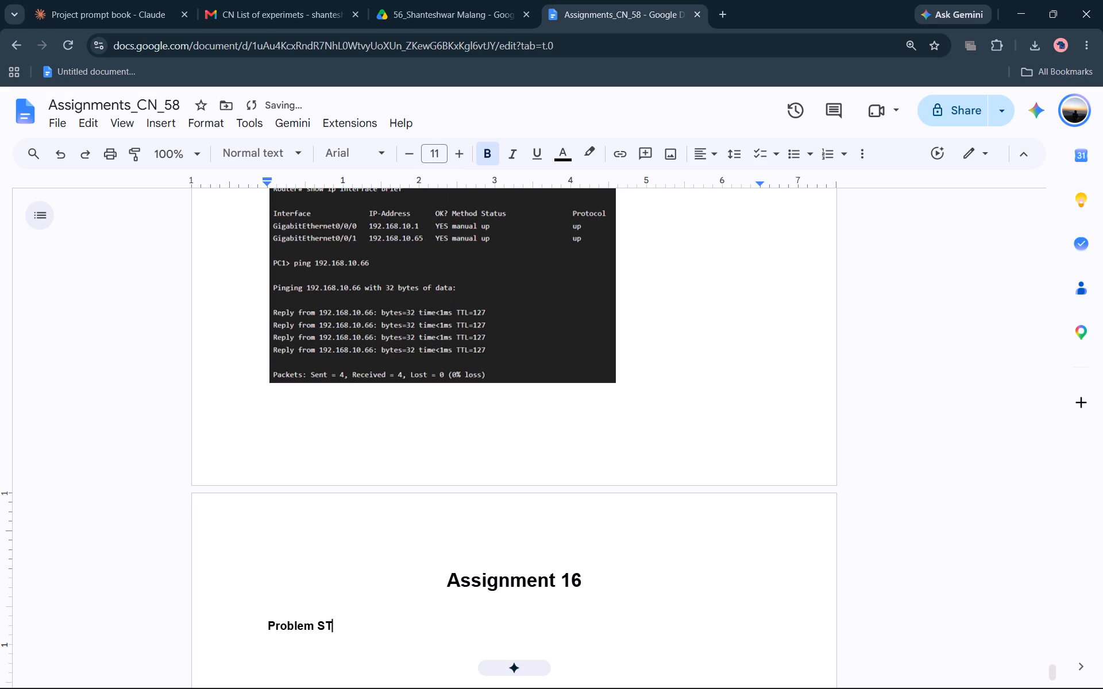
pyautogui.press('BackSpace')
pyautogui.write('ta')
pyautogui.write('tement:')
# Paste the copied DNS lookup problem statement after Assignment 16's "Problem Statement:" label and start a new line.
pyautogui.press('space')
pyautogui.hotkey('alt', 'Tab')
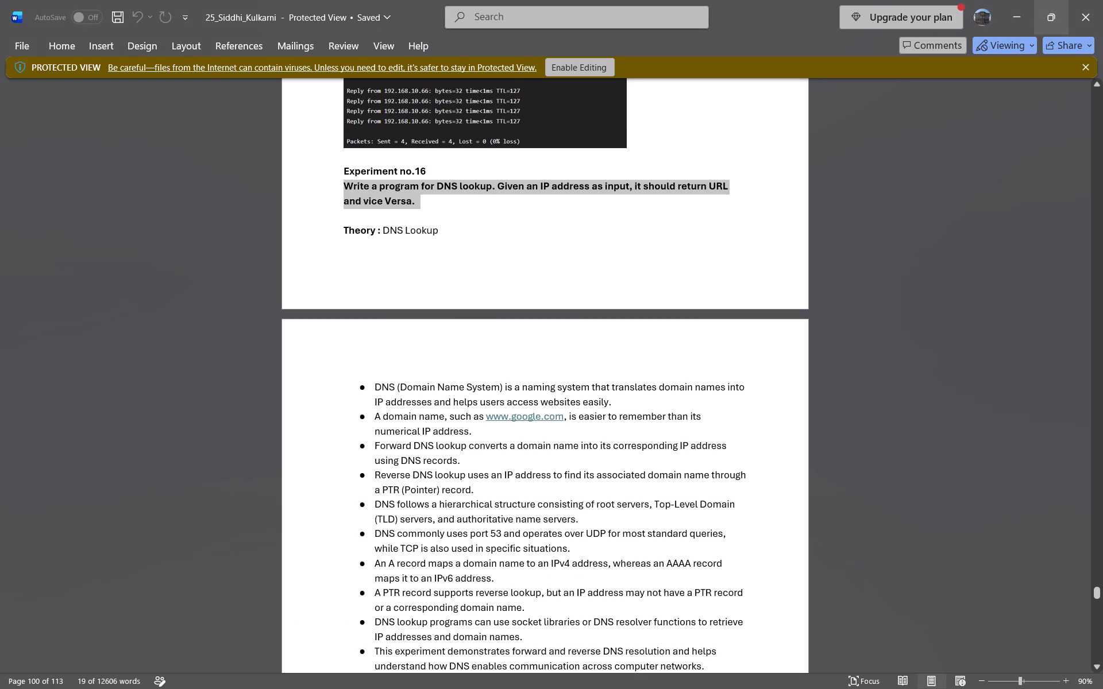
pyautogui.hotkey('alt', 'Tab')
pyautogui.hotkey('ctrl', 'v')
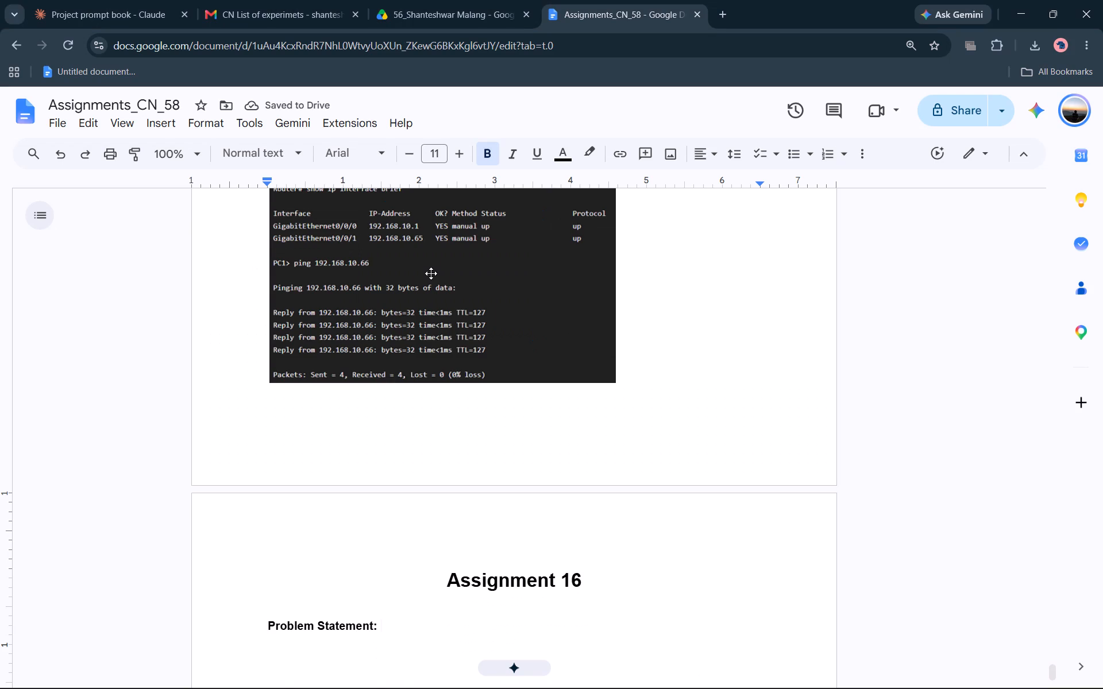
pyautogui.press('Return')
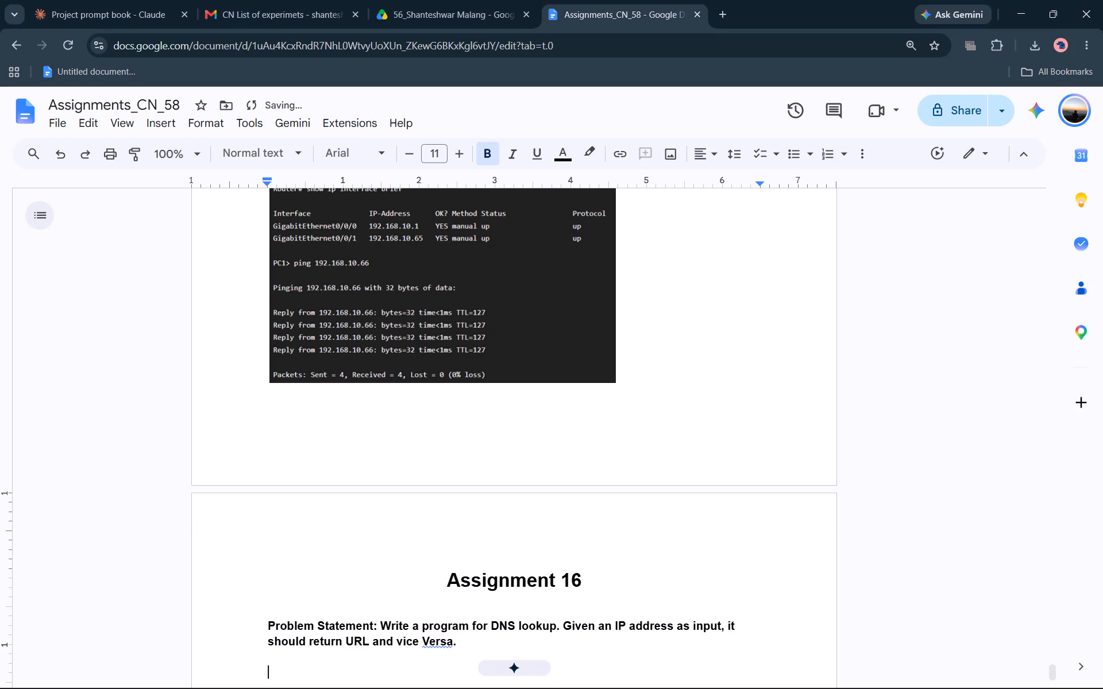
# In the Word file, copy Experiment 16's whole DNSLookup Java program, without the "Input and output" section below it.
pyautogui.hotkey('alt', 'Tab')
pyautogui.scroll(-1, 421, 382)
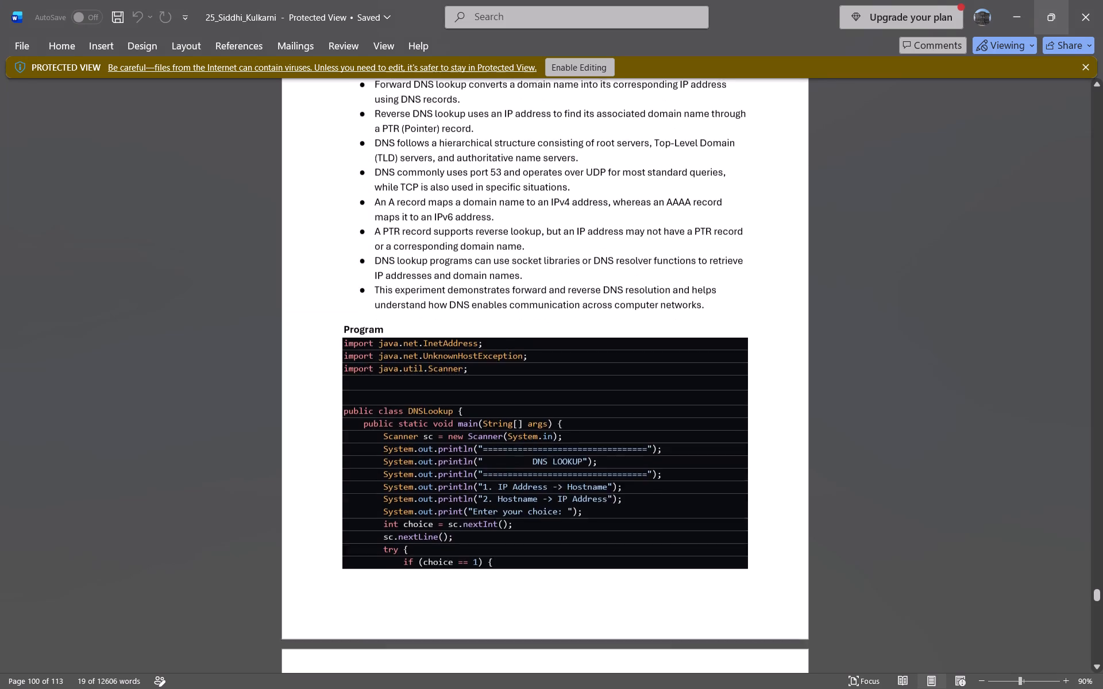
pyautogui.scroll(-1, 421, 382)
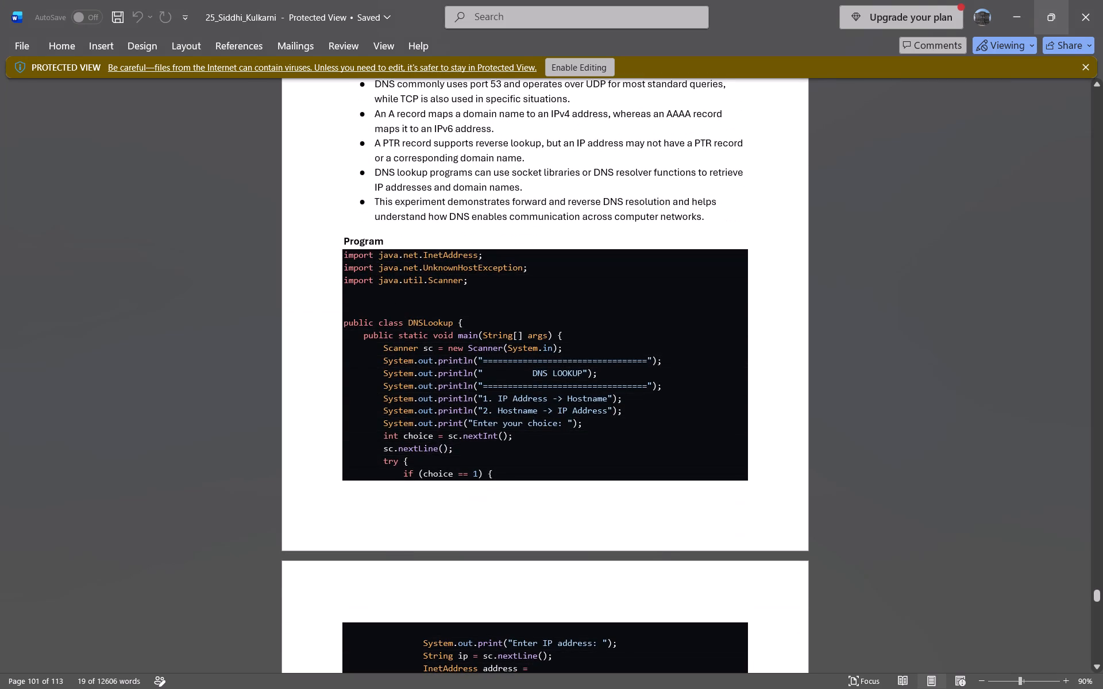
pyautogui.moveTo(341, 254); pyautogui.dragTo(420, 676)
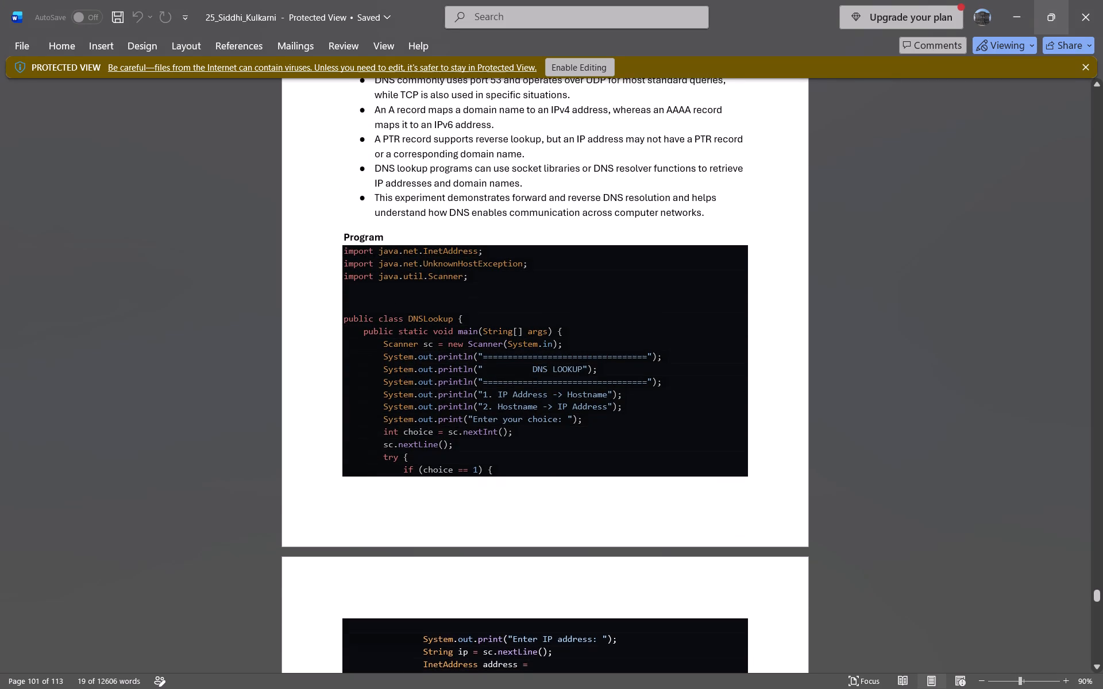
pyautogui.moveTo(420, 676); pyautogui.dragTo(437, 408)
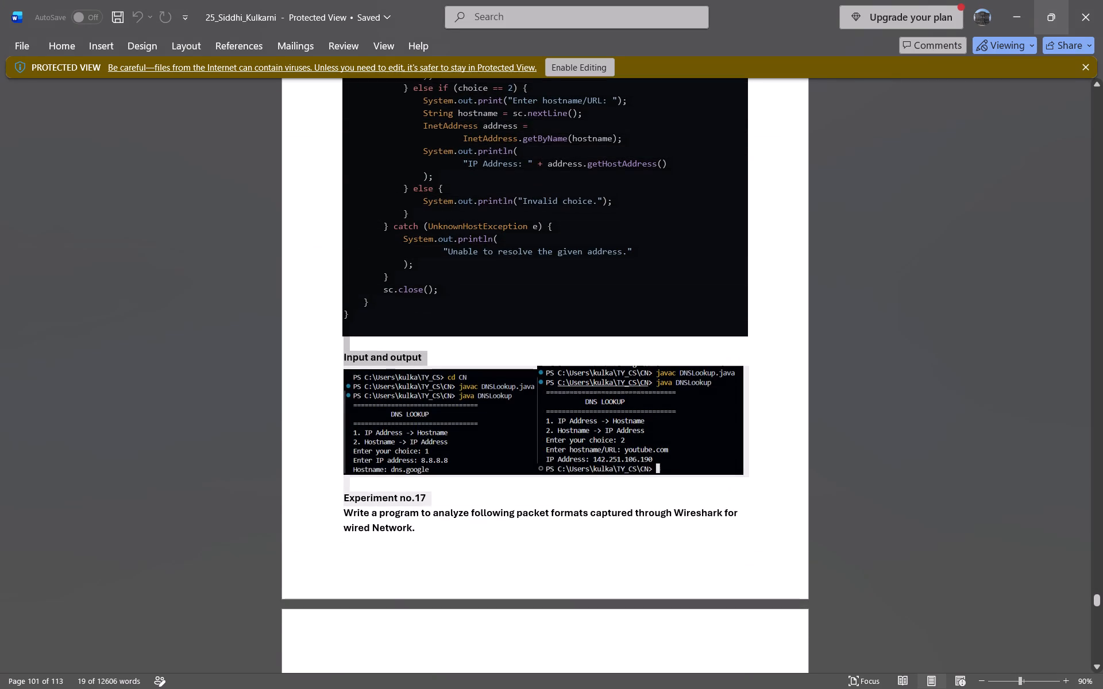
pyautogui.moveTo(437, 408); pyautogui.dragTo(391, 340)
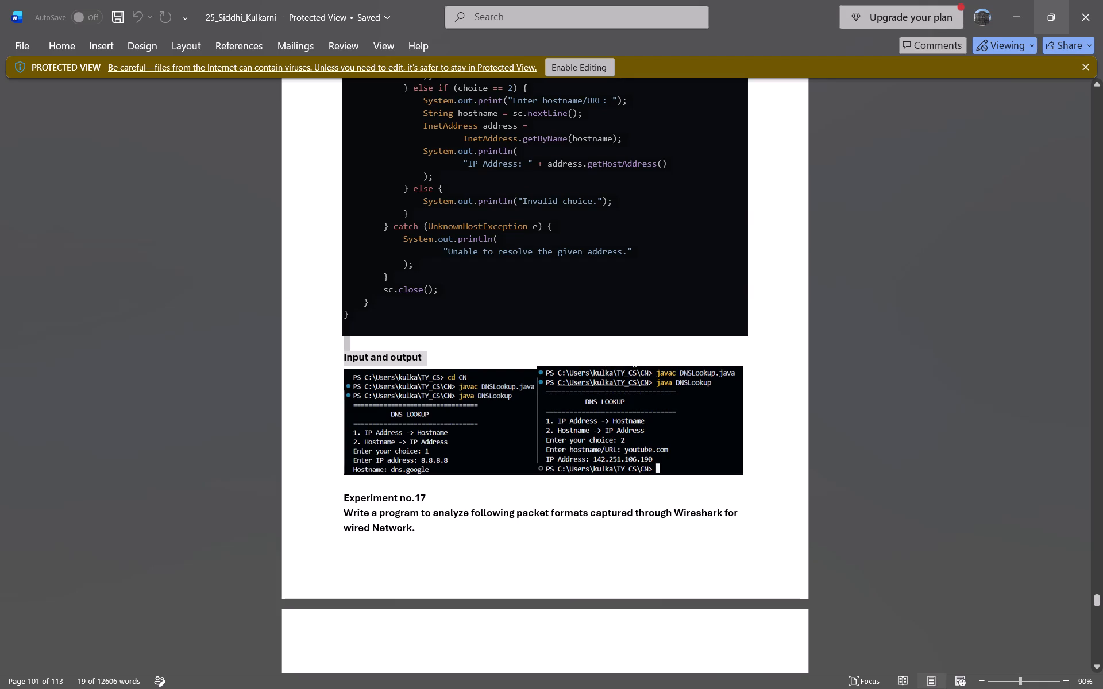
pyautogui.moveTo(391, 340); pyautogui.dragTo(374, 330)
pyautogui.hotkey('ctrl', 'c')
# Switch to Assignments_CN_58, add a "Code:" label below the problem statement and paste the DNSLookup program under it.
pyautogui.hotkey('alt', 'Tab')
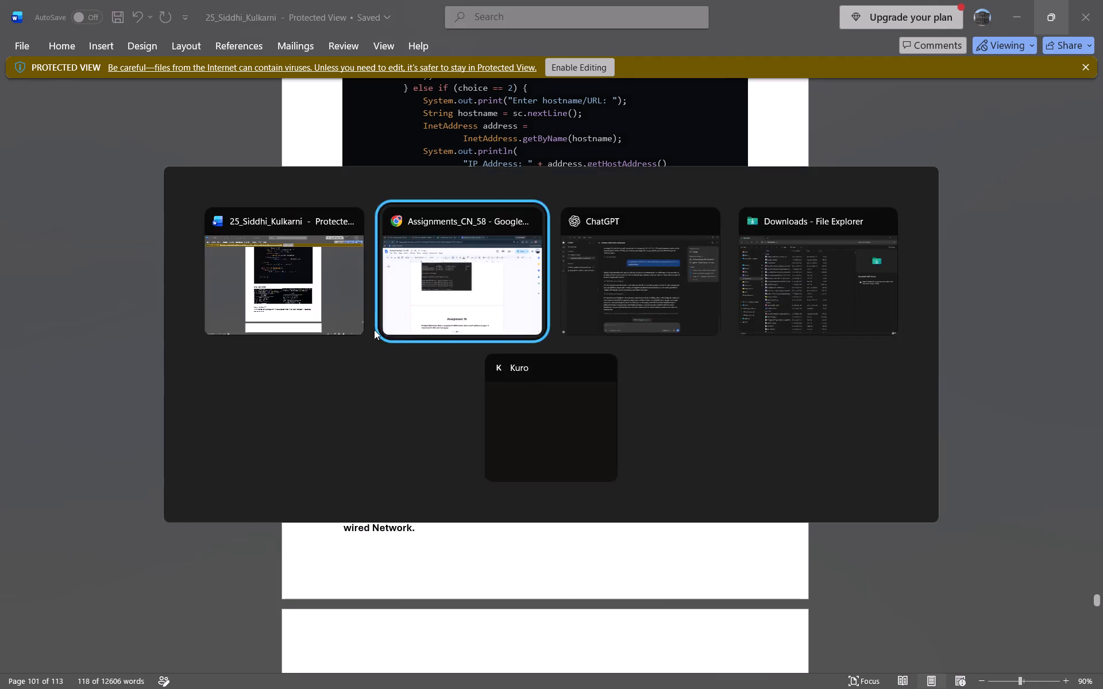
pyautogui.write('Code:')
pyautogui.press('Return')
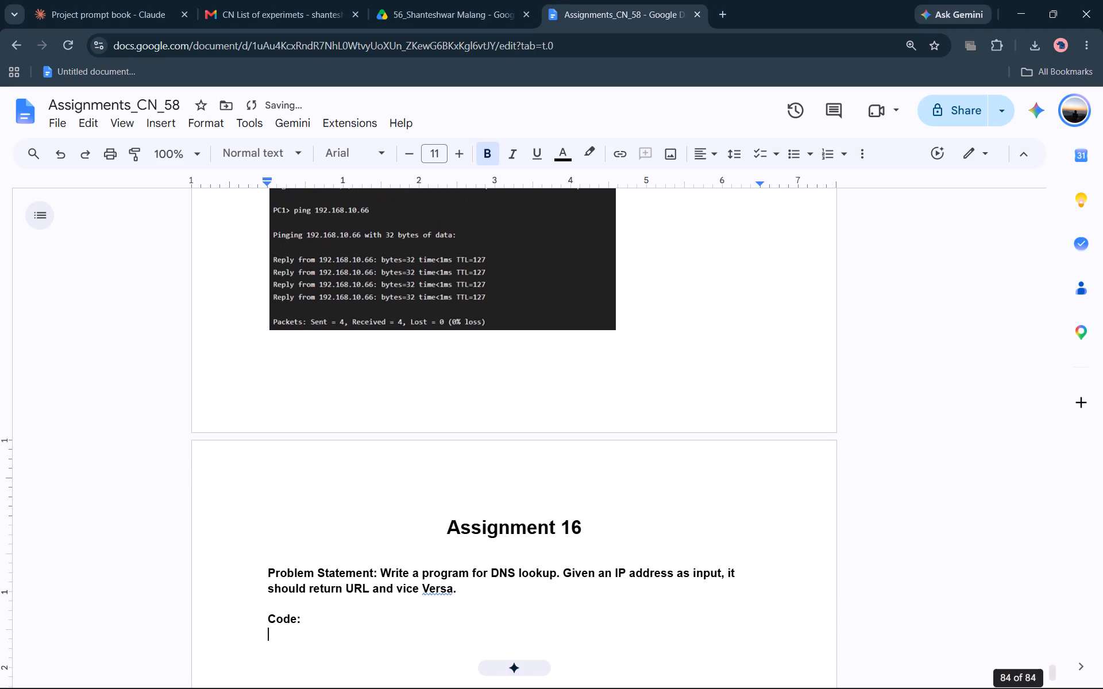
pyautogui.hotkey('ctrl', 'v')
pyautogui.press('Return')
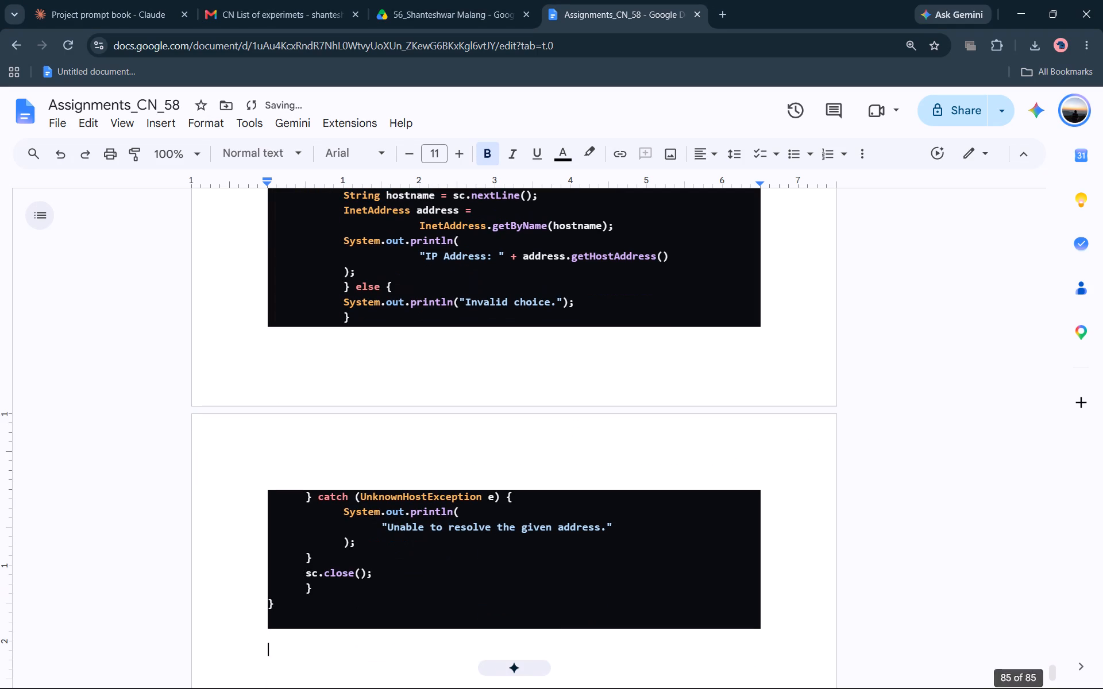
# Add an "Output:" label below the pasted DNSLookup code, with a plain colon, and start a new line.
pyautogui.hotkey('shift', 'o')
pyautogui.write('utput :')
pyautogui.press('Return')
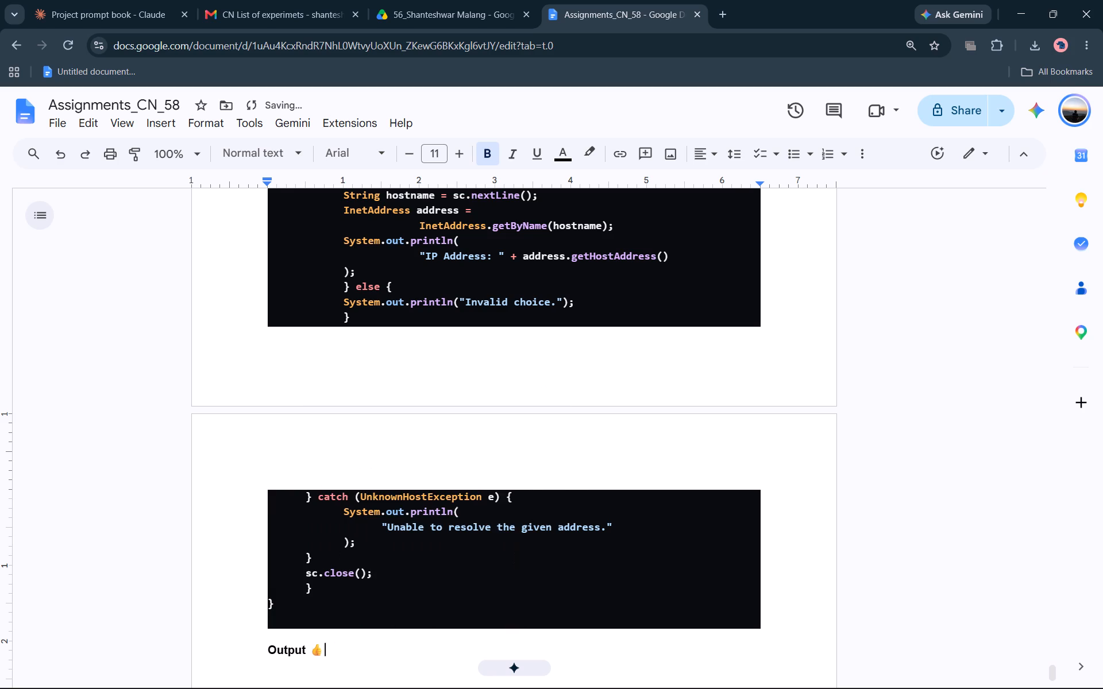
pyautogui.press('BackSpace')
pyautogui.press('BackSpace')
pyautogui.hotkey('shift', ':')
pyautogui.press('Return')
# Leave blank lines after "Output:" down to the next page and add the title "Assignment 17" there.
pyautogui.press('Return')
pyautogui.press('Return')
pyautogui.press('Return')
pyautogui.press('Return')
pyautogui.press('Return')
pyautogui.press('Return')
pyautogui.press('Return')
pyautogui.press('Return')
pyautogui.press('Return')
pyautogui.press('Return')
pyautogui.press('Return')
pyautogui.press('Return')
pyautogui.press('Return')
pyautogui.press('Return')
pyautogui.press('Return')
pyautogui.press('Return')
pyautogui.press('Return')
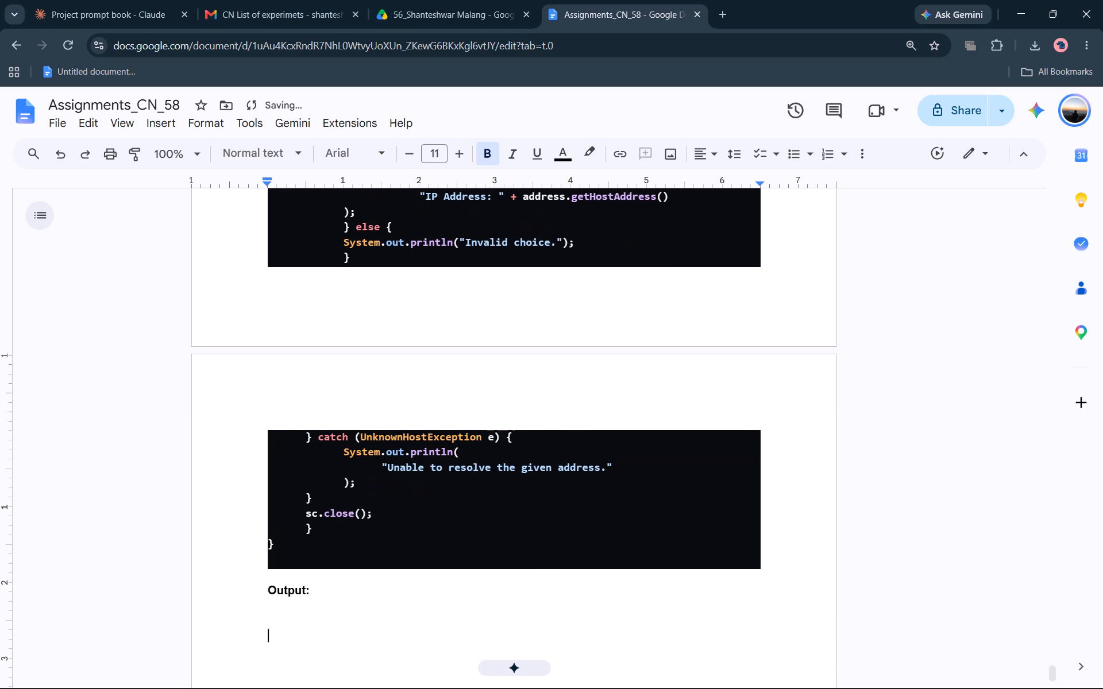
pyautogui.press('Return')
pyautogui.press('Return')
pyautogui.press('Return')
pyautogui.press('Return')
pyautogui.press('Return')
pyautogui.press('Return')
pyautogui.press('Return')
pyautogui.press('Return')
pyautogui.press('Return')
pyautogui.press('Return')
pyautogui.press('Return')
pyautogui.press('Return')
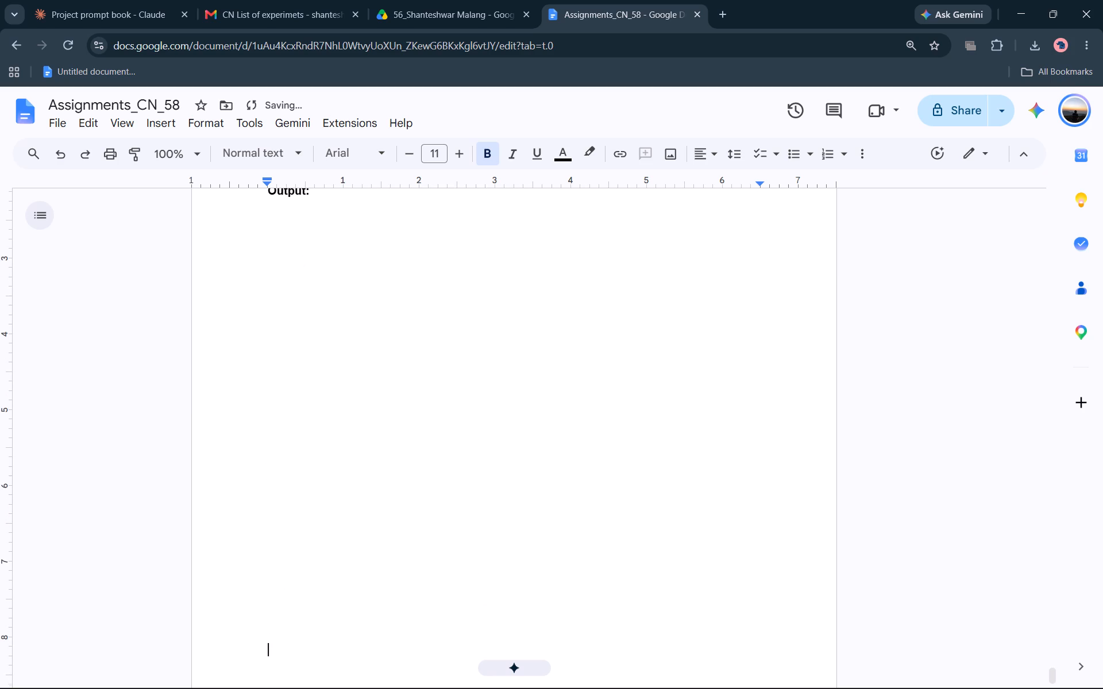
pyautogui.press('Return')
pyautogui.press('Return')
pyautogui.press('Return')
pyautogui.press('Return')
pyautogui.press('Return')
pyautogui.press('BackSpace')
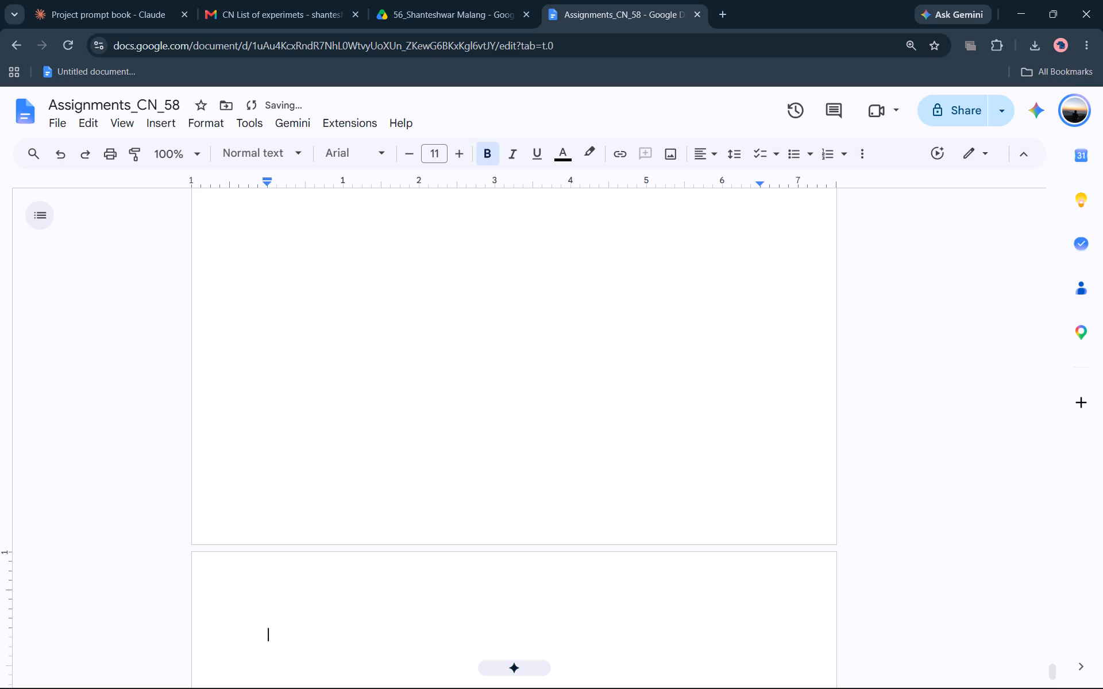
pyautogui.press('BackSpace')
pyautogui.press('Return')
pyautogui.write('Assignmen')
pyautogui.press('space')
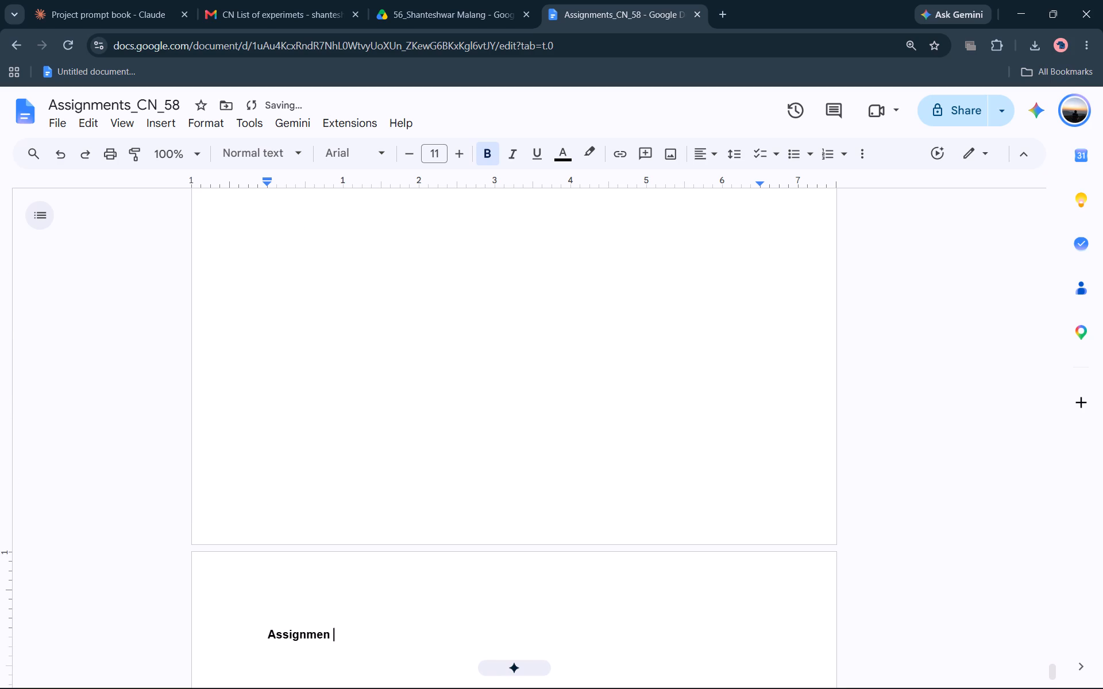
pyautogui.press('BackSpace')
pyautogui.write('t 17')
# Set the "Assignment 17" title to font size 18 and centre it.
pyautogui.moveTo(364, 625); pyautogui.dragTo(263, 624)
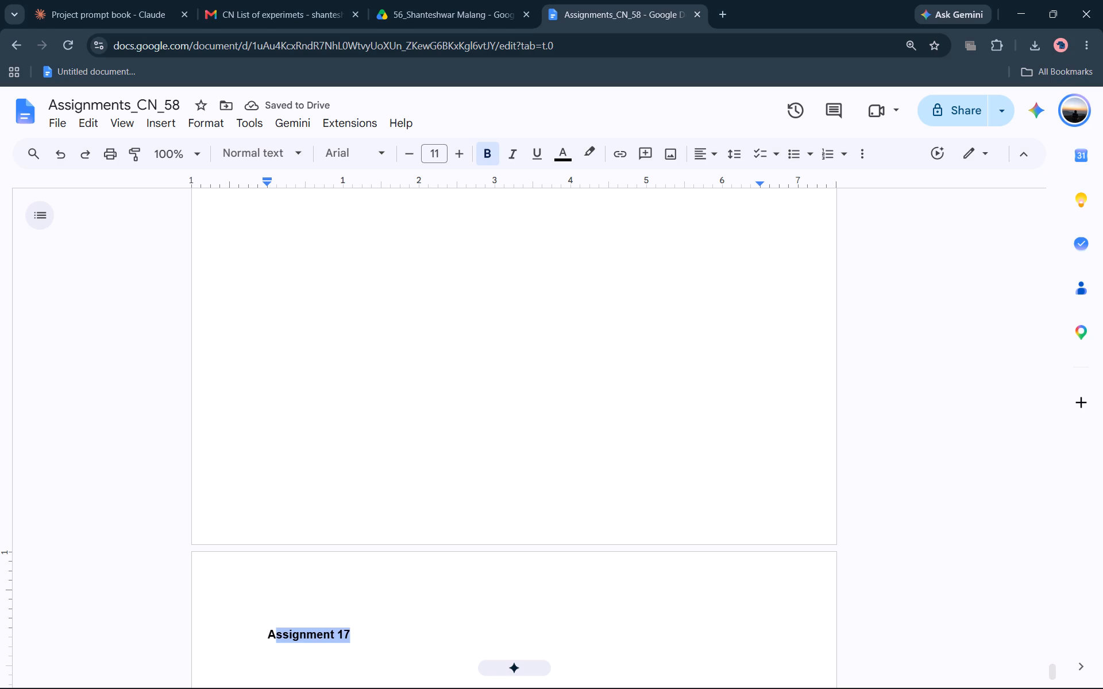
pyautogui.moveTo(263, 624); pyautogui.dragTo(263, 622)
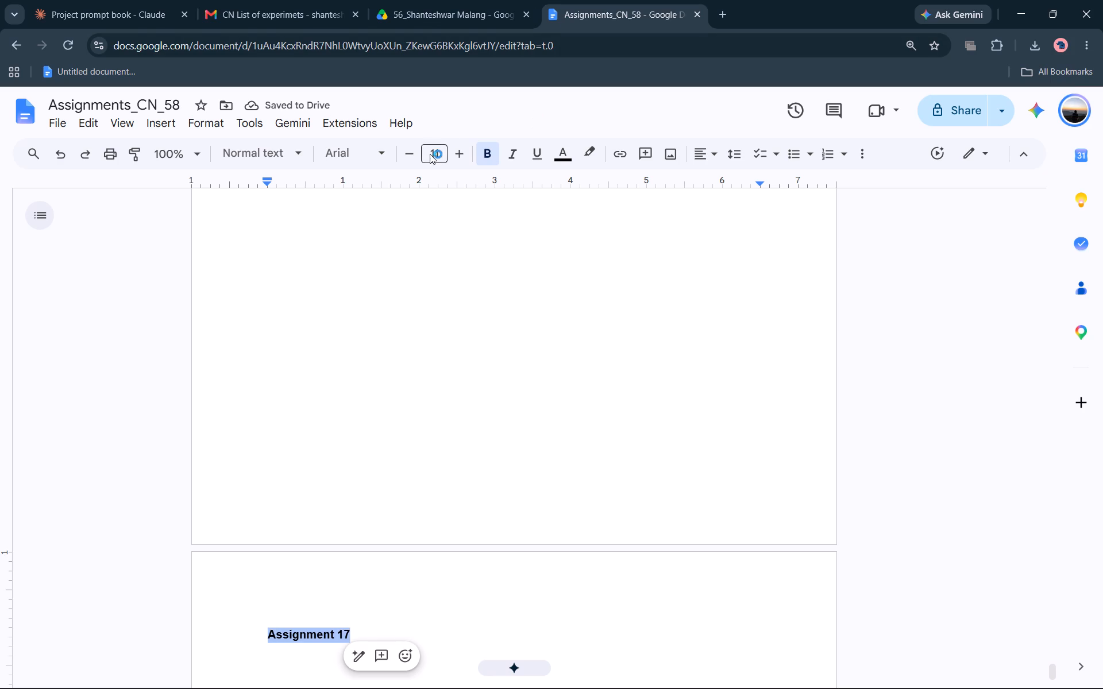
pyautogui.click(438, 148)
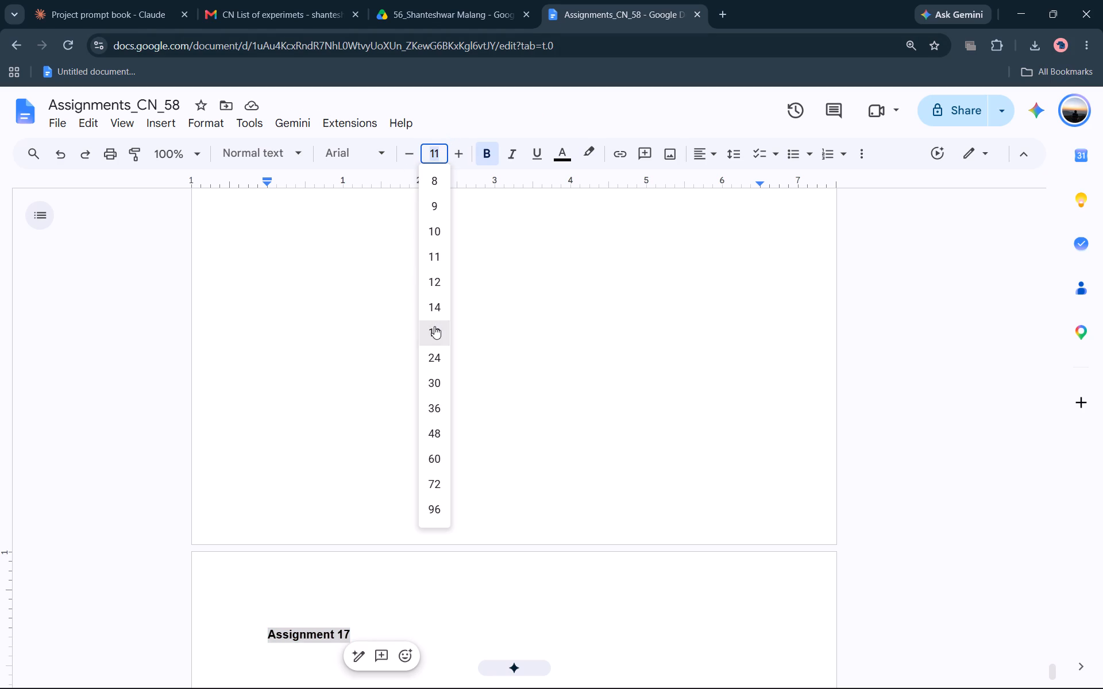
pyautogui.click(434, 326)
pyautogui.hotkey('ctrl', 'shift', 'e')
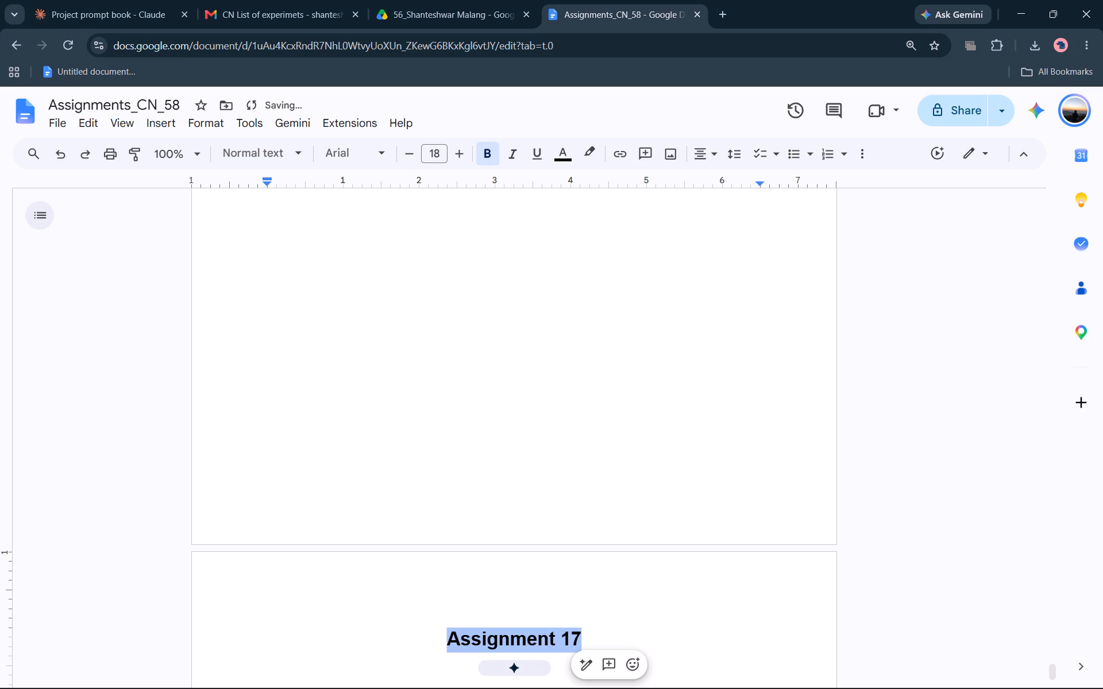
pyautogui.press('Right')
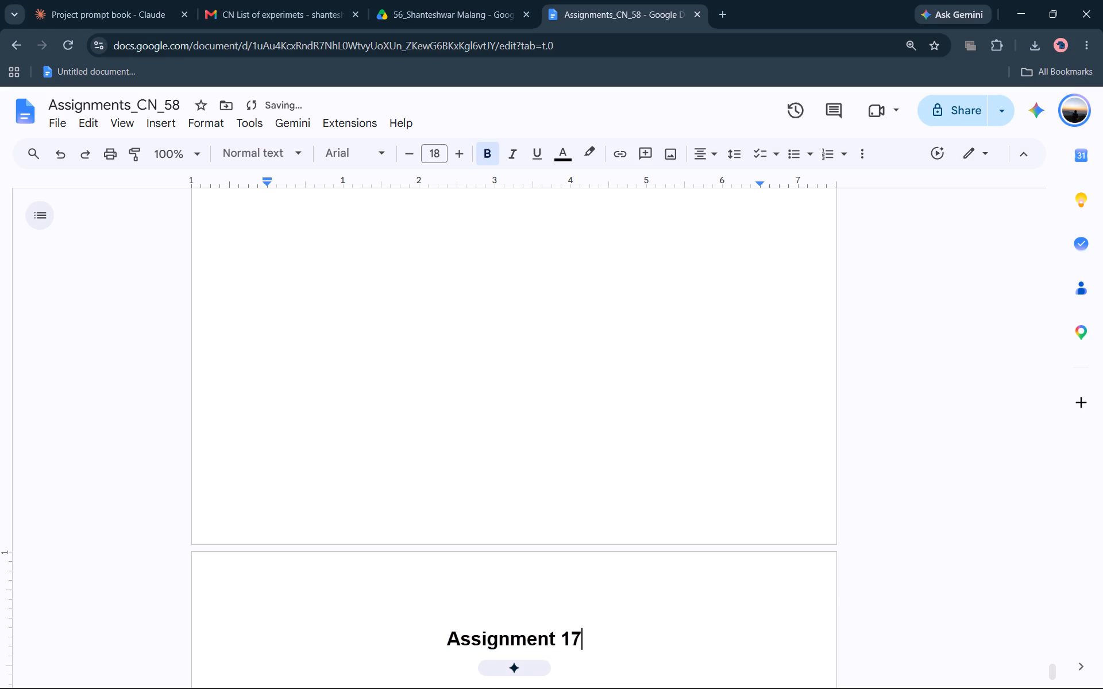
# Add a "Problem Statement:" label at font size 11 below the "Assignment 17" title, followed by a new line.
pyautogui.press('Return')
pyautogui.press('Return')
pyautogui.press('BackSpace')
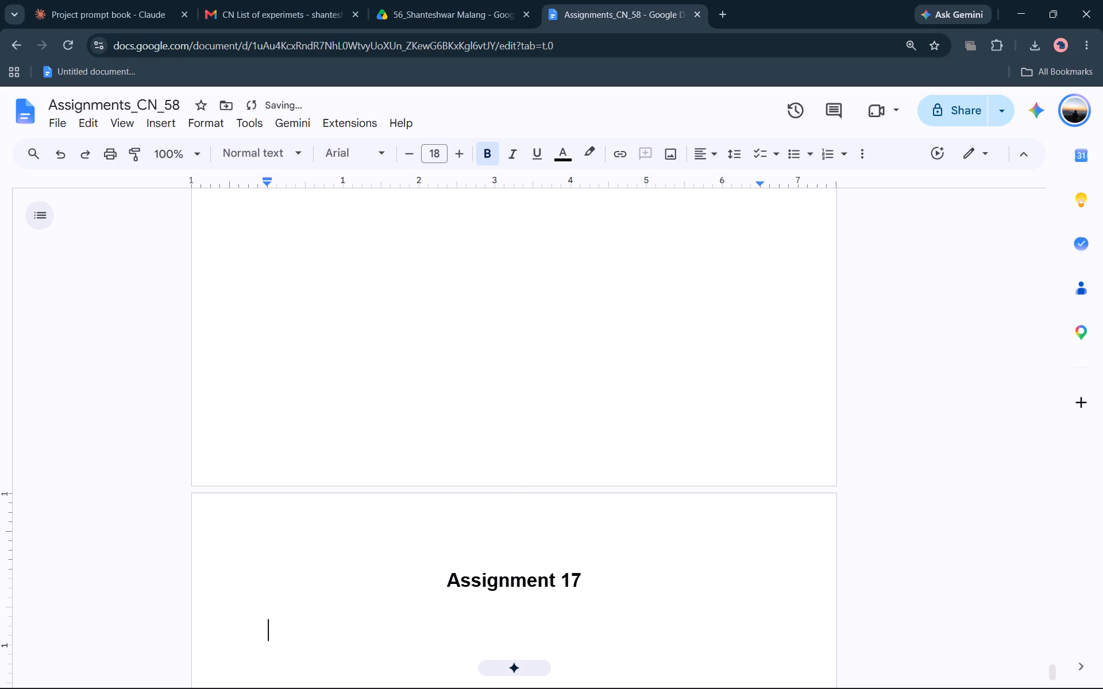
pyautogui.click(435, 157)
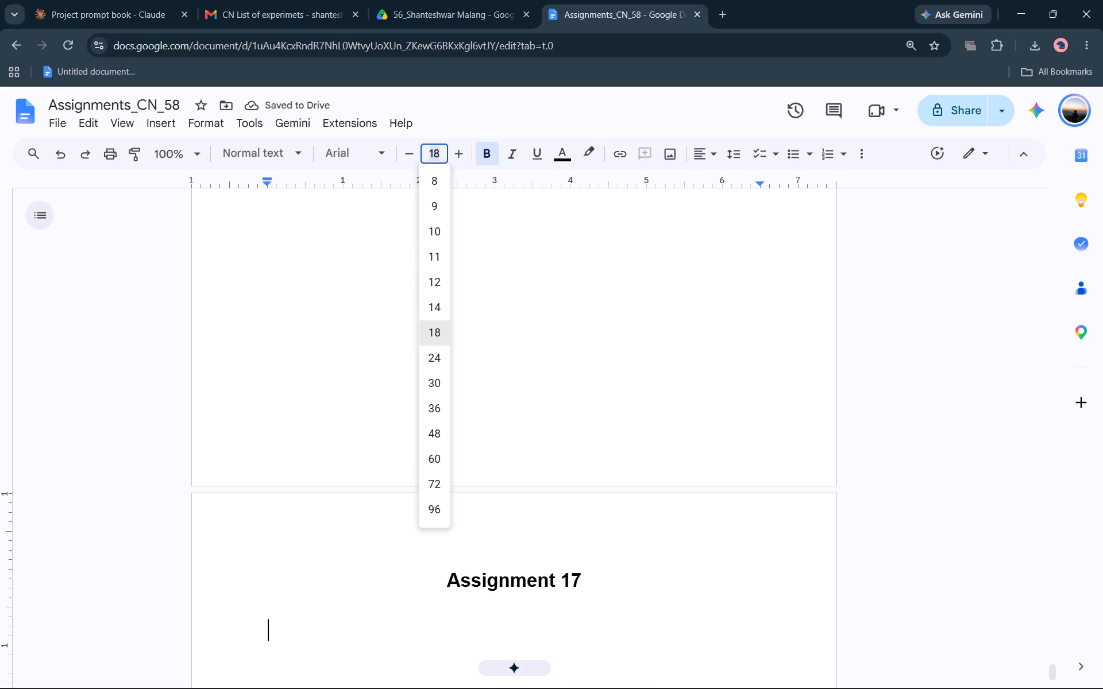
pyautogui.click(438, 249)
pyautogui.write('Probe')
pyautogui.press('BackSpace')
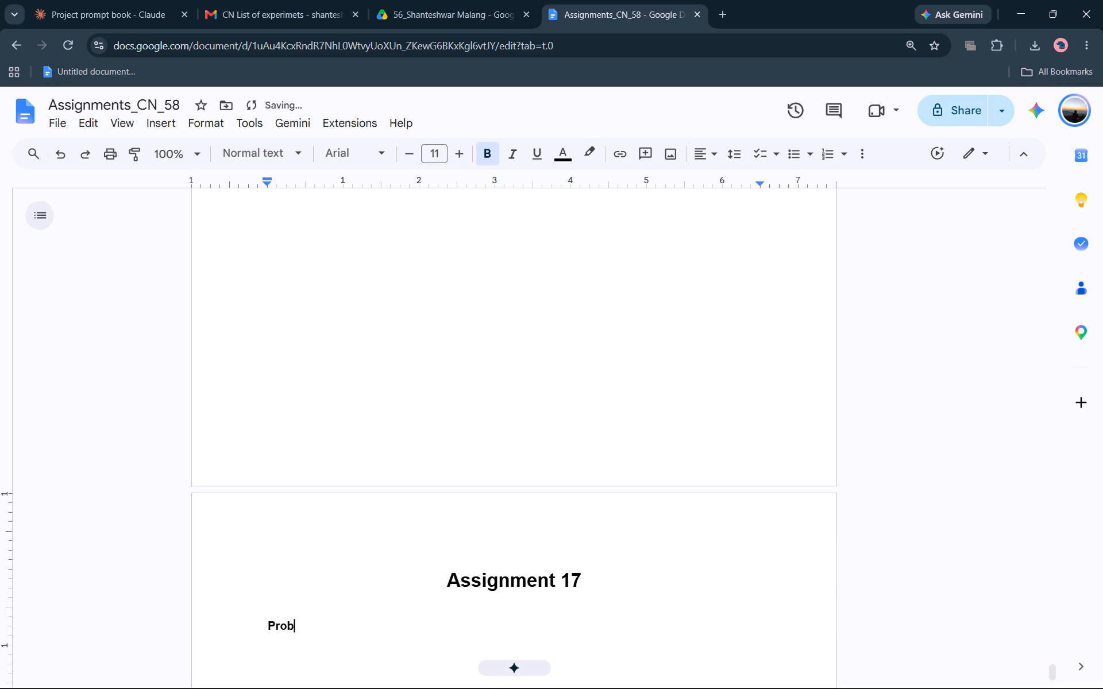
pyautogui.write('lem STa')
pyautogui.press('BackSpace')
pyautogui.press('BackSpace')
pyautogui.write('tatement:')
pyautogui.press('Return')
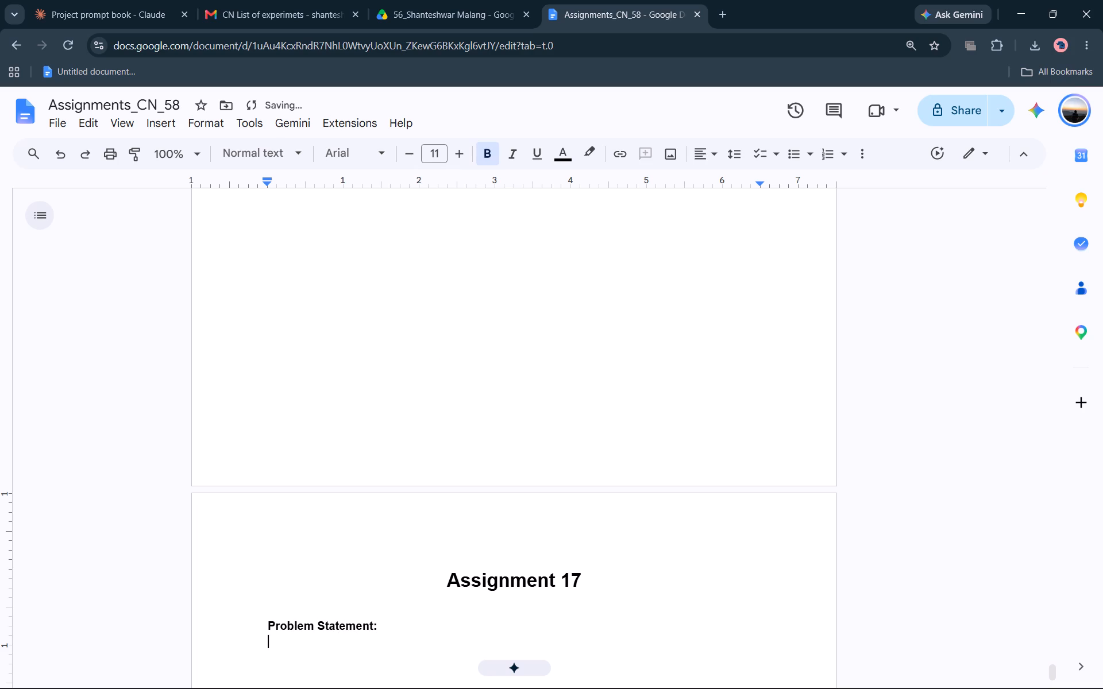
# Copy Experiment 17's Wireshark packet-format problem statement, without its heading or the protocol list, from the Word file and switch back to Assignments_CN_58.
pyautogui.hotkey('alt', 'Tab')
pyautogui.scroll(-2, 448, 360)
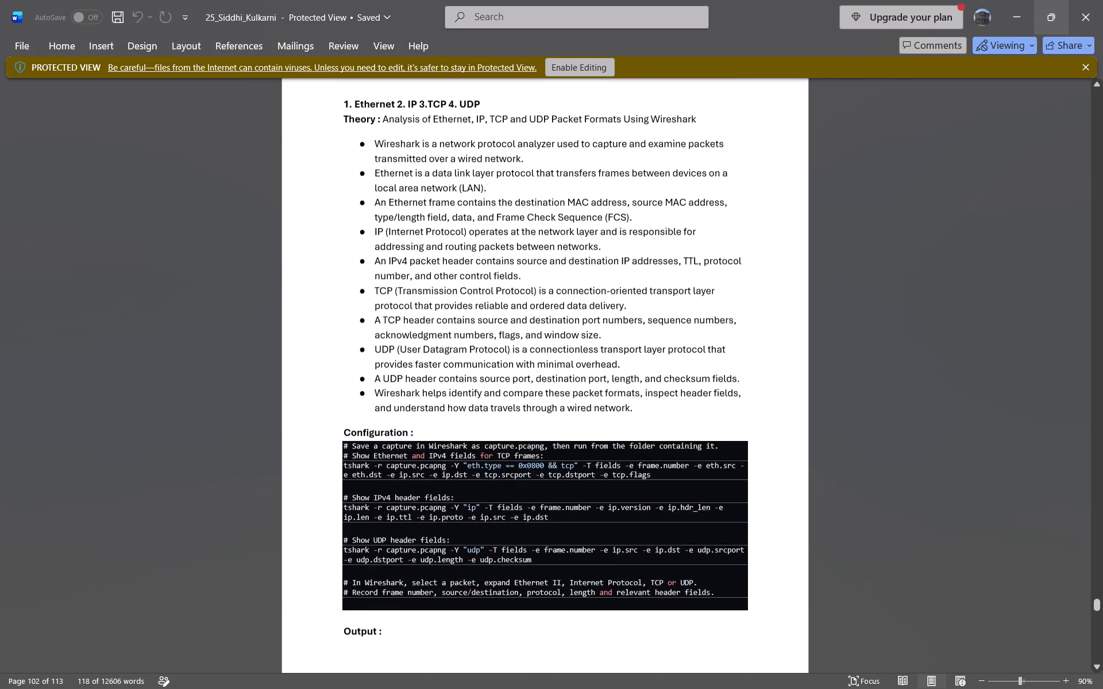
pyautogui.scroll(1, 448, 360)
pyautogui.moveTo(419, 276); pyautogui.dragTo(347, 245)
pyautogui.hotkey('ctrl', 'c')
pyautogui.hotkey('alt', 'Tab')
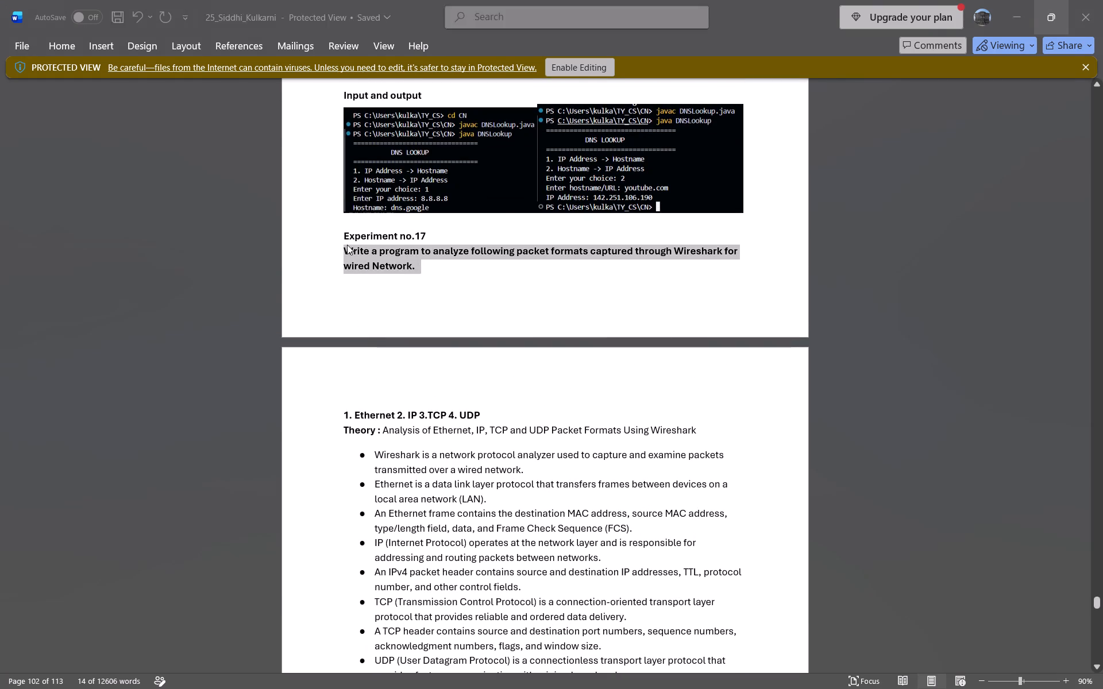
# Paste the copied Wireshark packet-format statement directly after the "Problem Statement:" label under "Assignment 17".
pyautogui.press('BackSpace')
pyautogui.press('space')
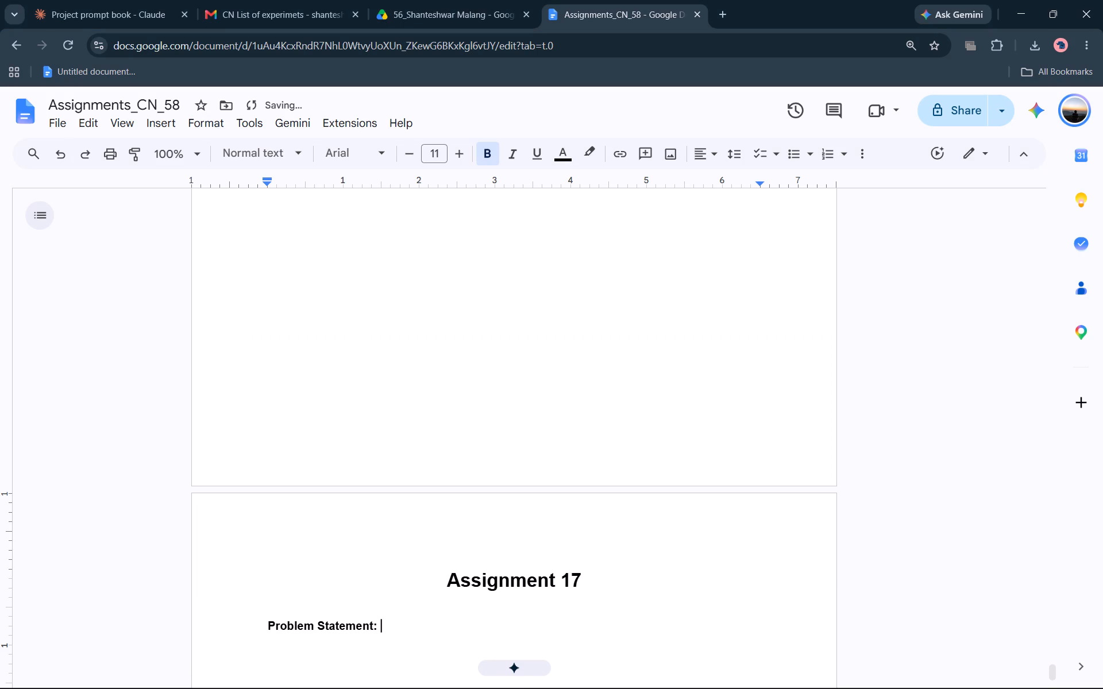
pyautogui.hotkey('ctrl', 'v')
pyautogui.scroll(-1, 399, 450)
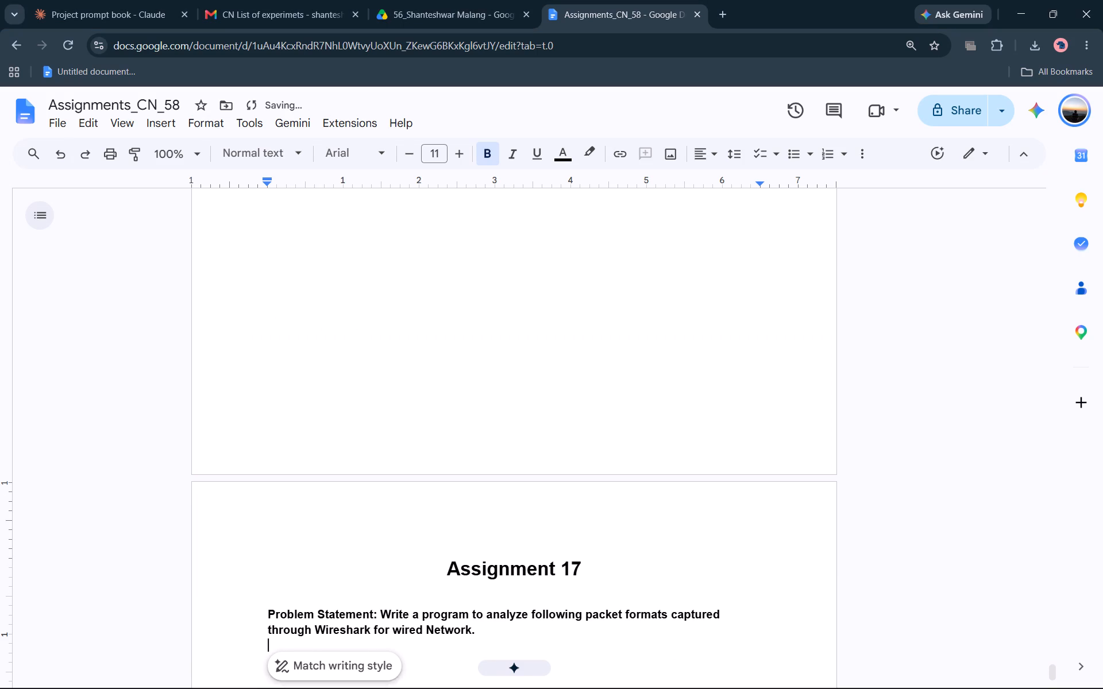
pyautogui.scroll(-1, 399, 450)
# Copy Experiment 17's Configuration section through its output screenshot from the Word file and paste it below Assignment 17's problem statement.
pyautogui.hotkey('alt', 'Tab')
pyautogui.scroll(-1, 399, 450)
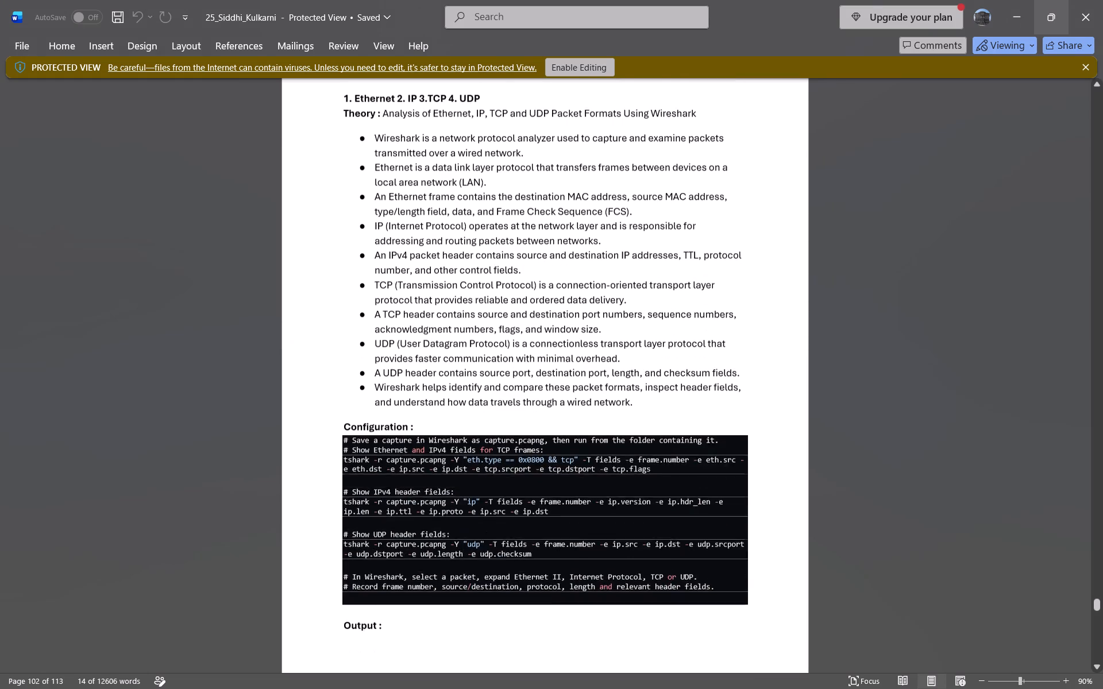
pyautogui.scroll(-2, 399, 450)
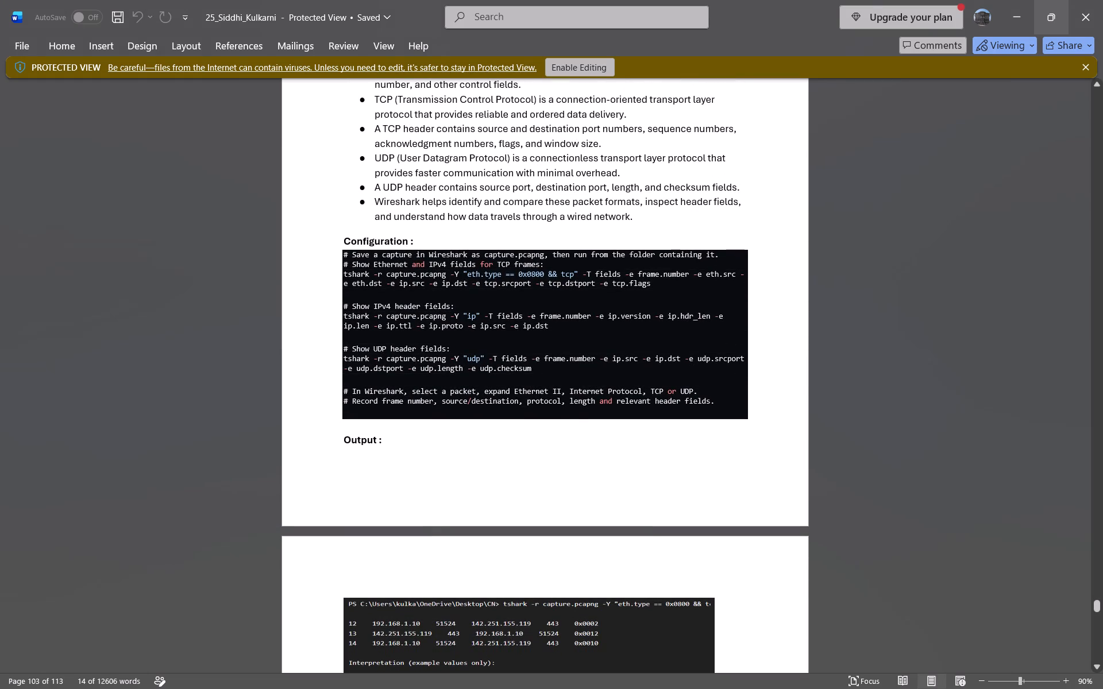
pyautogui.moveTo(343, 248); pyautogui.dragTo(394, 679)
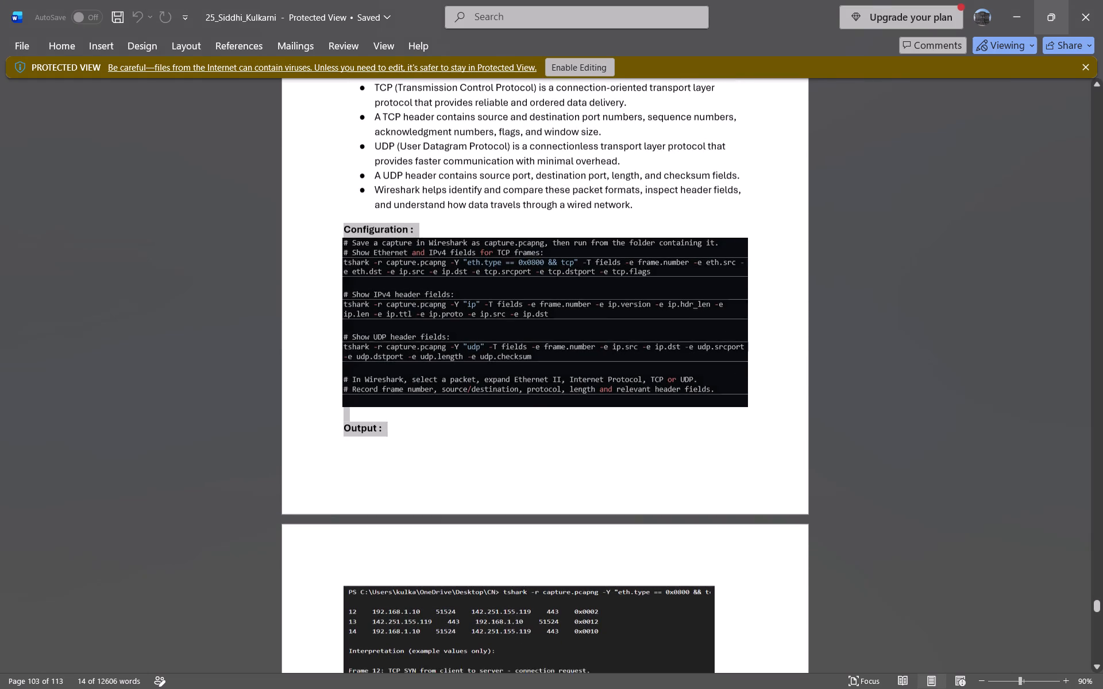
pyautogui.moveTo(394, 679); pyautogui.dragTo(773, 426)
pyautogui.hotkey('ctrl', 'c')
pyautogui.hotkey('alt', 'Tab')
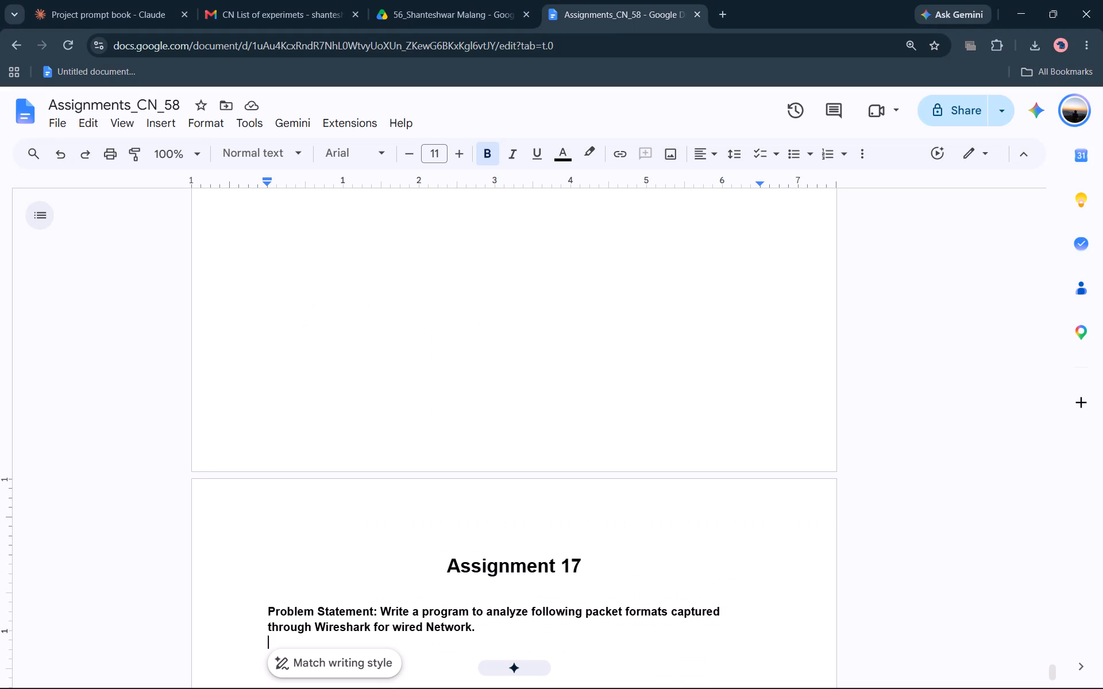
pyautogui.press('Return')
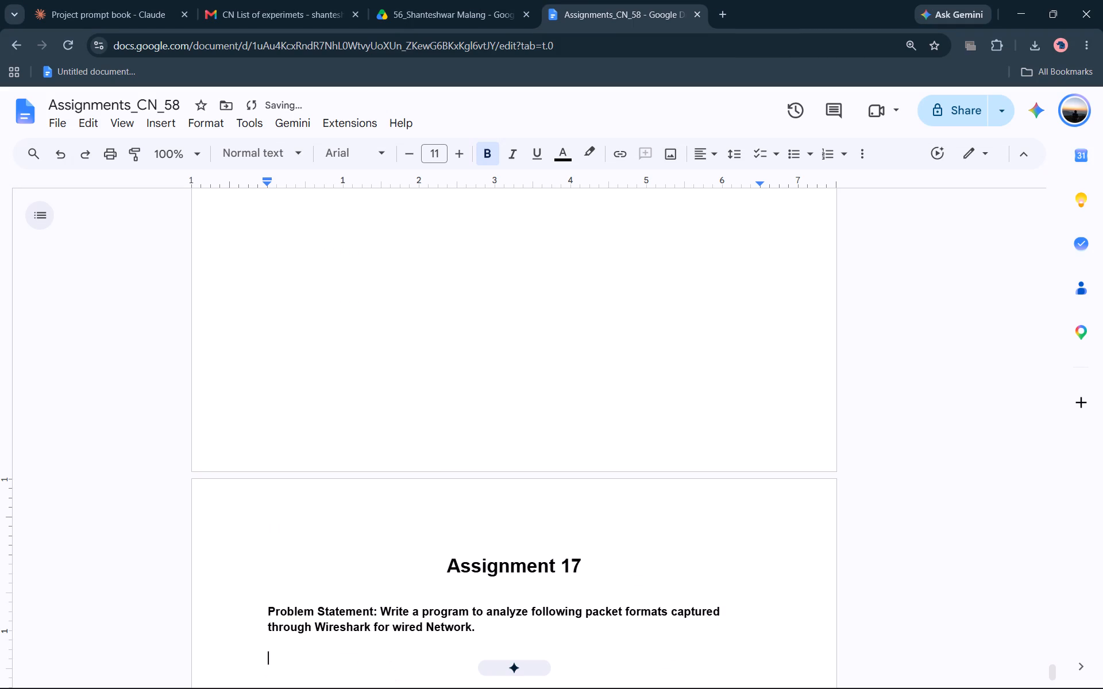
pyautogui.hotkey('ctrl', 'v')
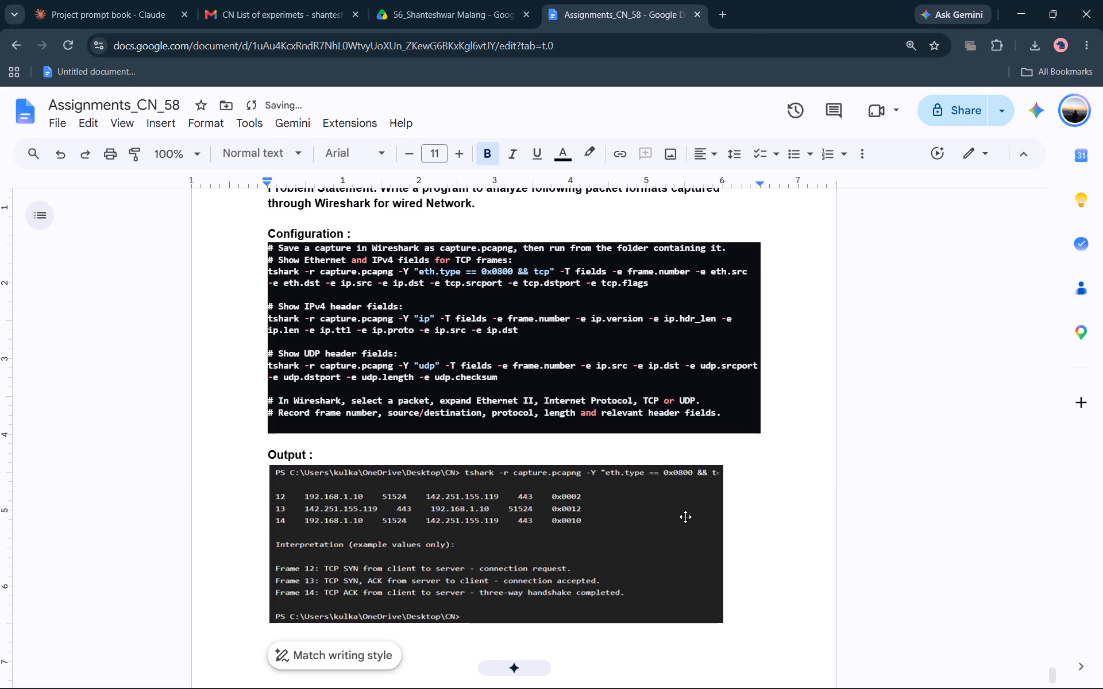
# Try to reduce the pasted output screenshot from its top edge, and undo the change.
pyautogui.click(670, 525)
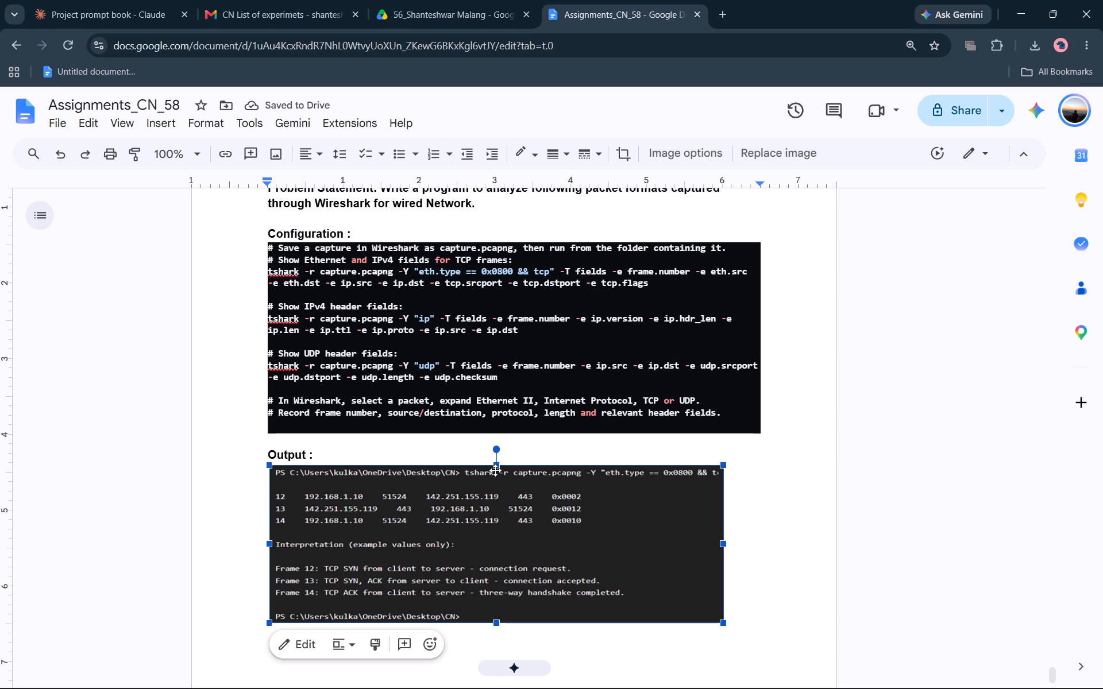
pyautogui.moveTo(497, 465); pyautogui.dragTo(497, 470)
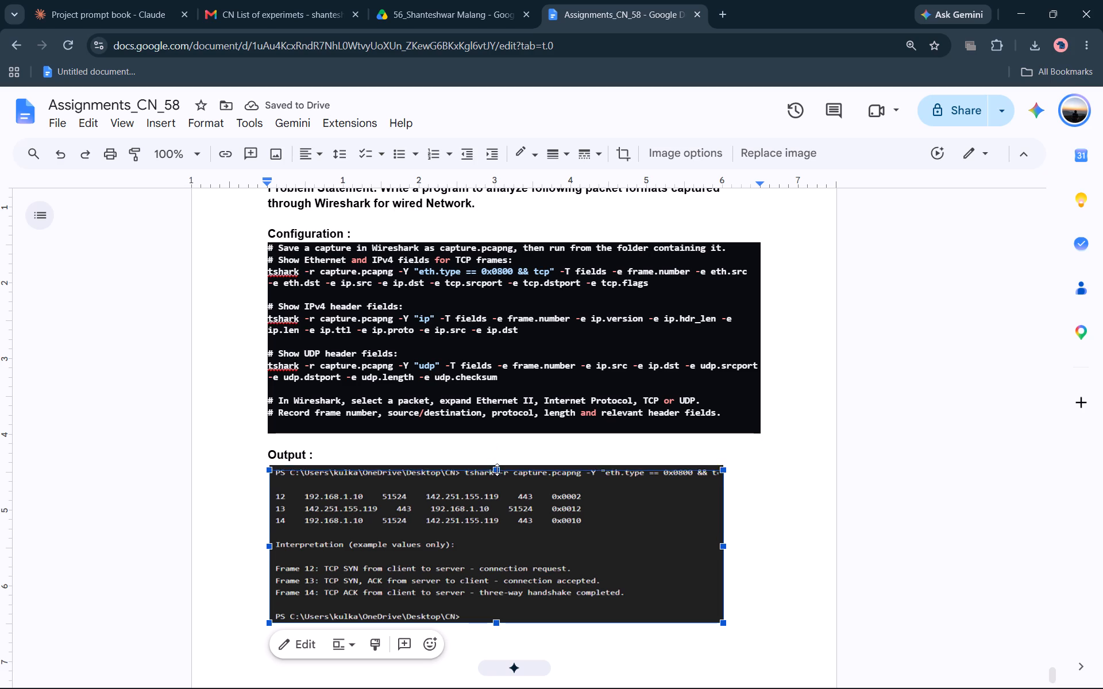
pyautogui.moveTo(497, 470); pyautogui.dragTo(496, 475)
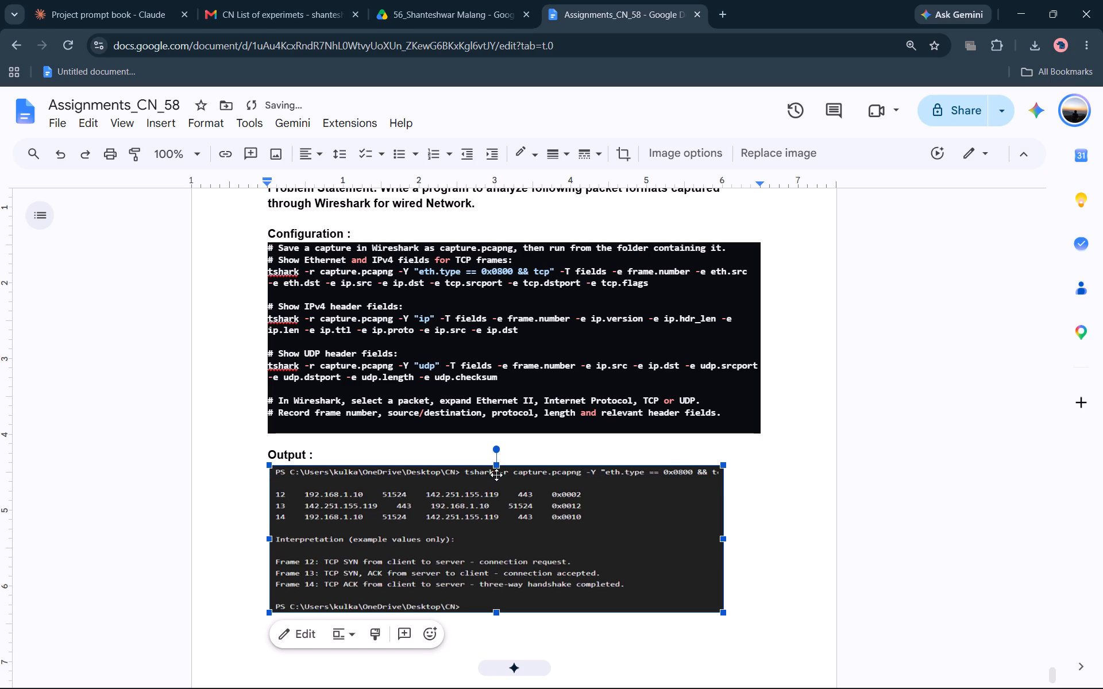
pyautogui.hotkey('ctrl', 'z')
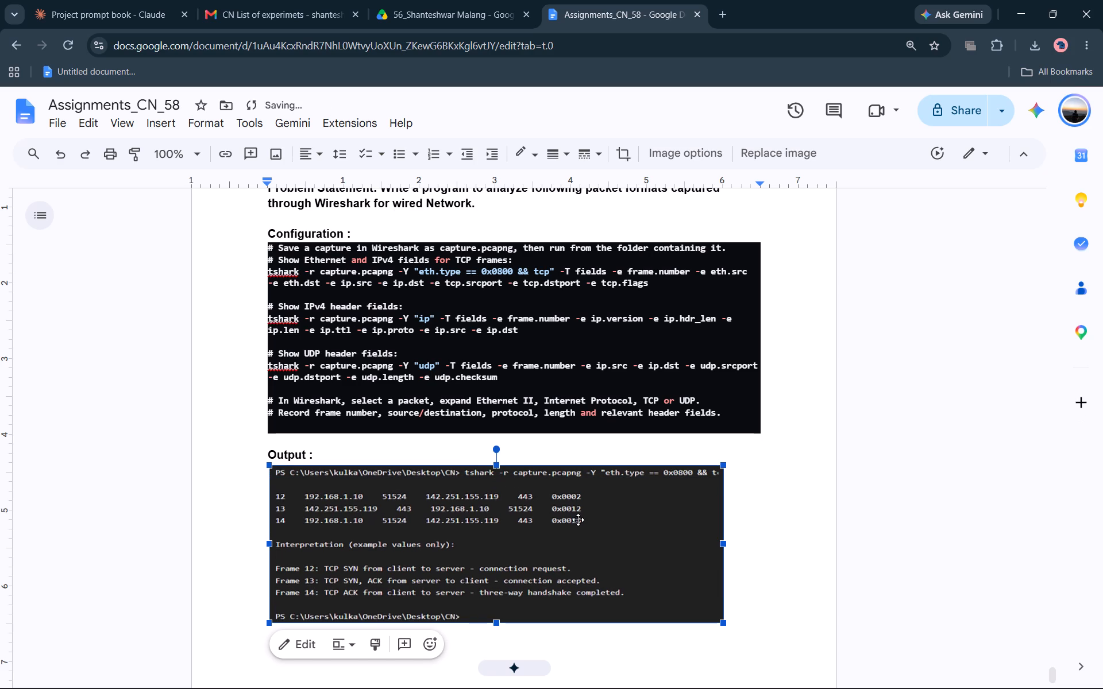
# Delete the pasted tshark output screenshot under Assignment 17's "Output :" label.
pyautogui.click(578, 520)
pyautogui.press('Delete')
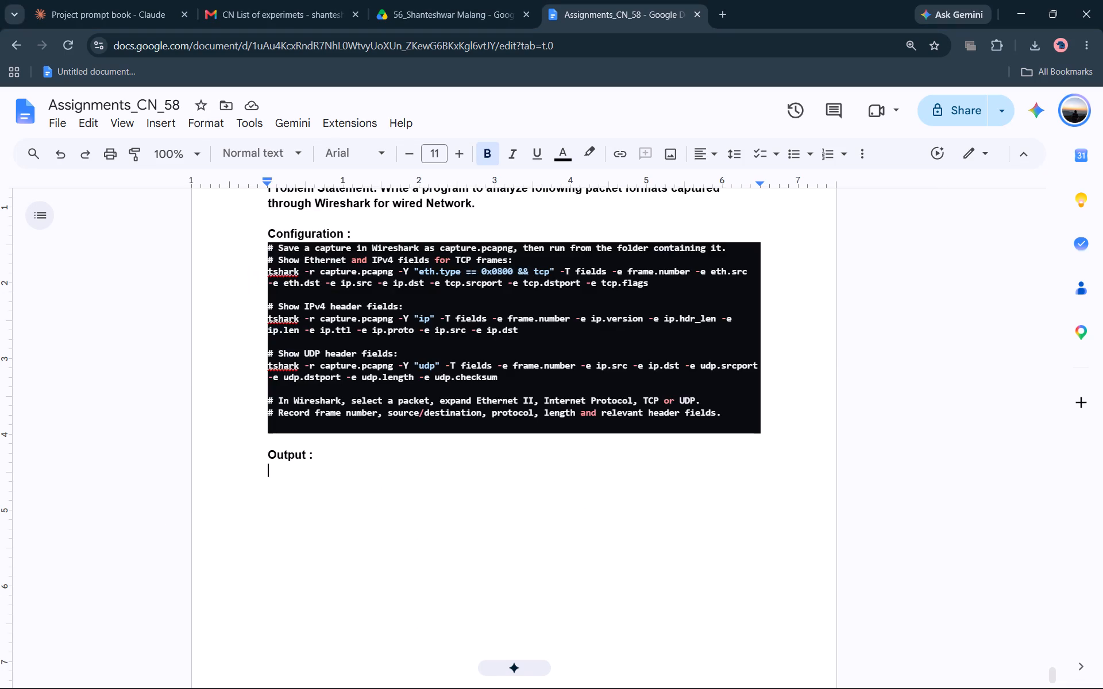
# Copy Experiment 18's TCP Berkeley socket chat problem statement, without its heading, from the Word file and switch back to Assignments_CN_58.
pyautogui.scroll(-1, 399, 456)
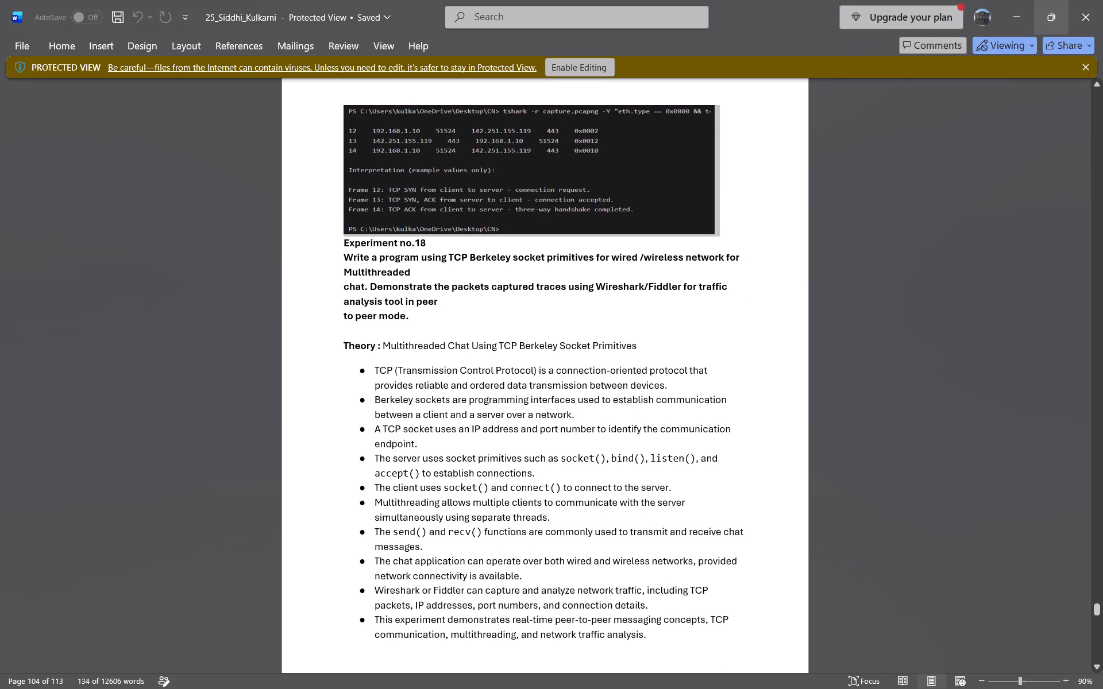
pyautogui.scroll(-1, 399, 456)
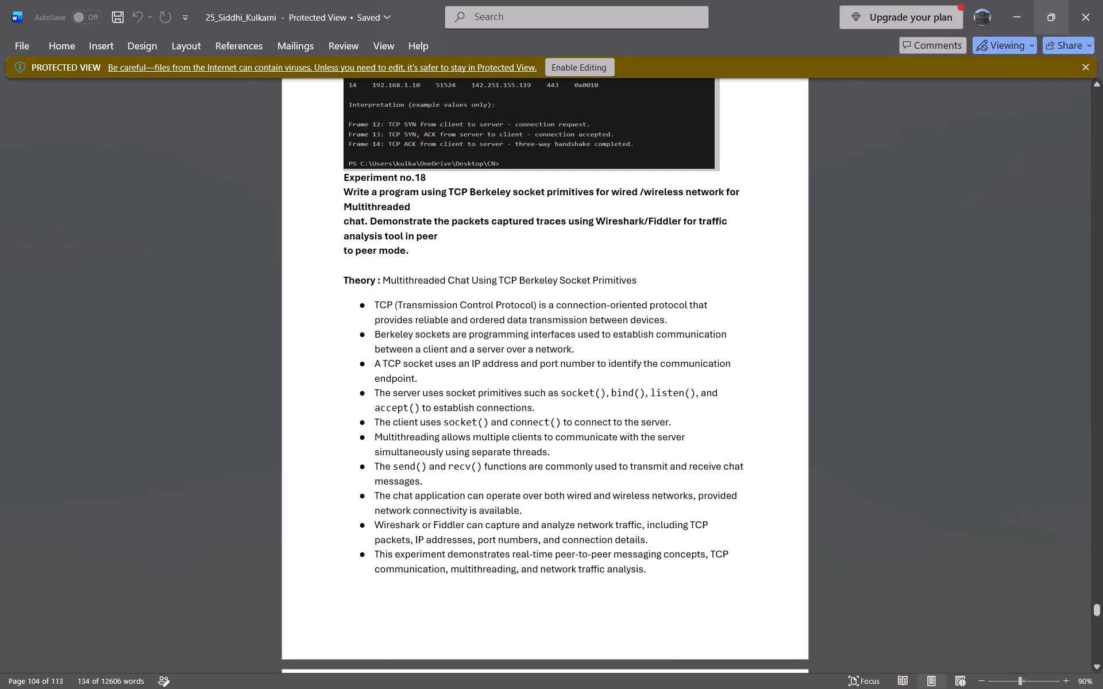
pyautogui.moveTo(344, 196); pyautogui.dragTo(413, 262)
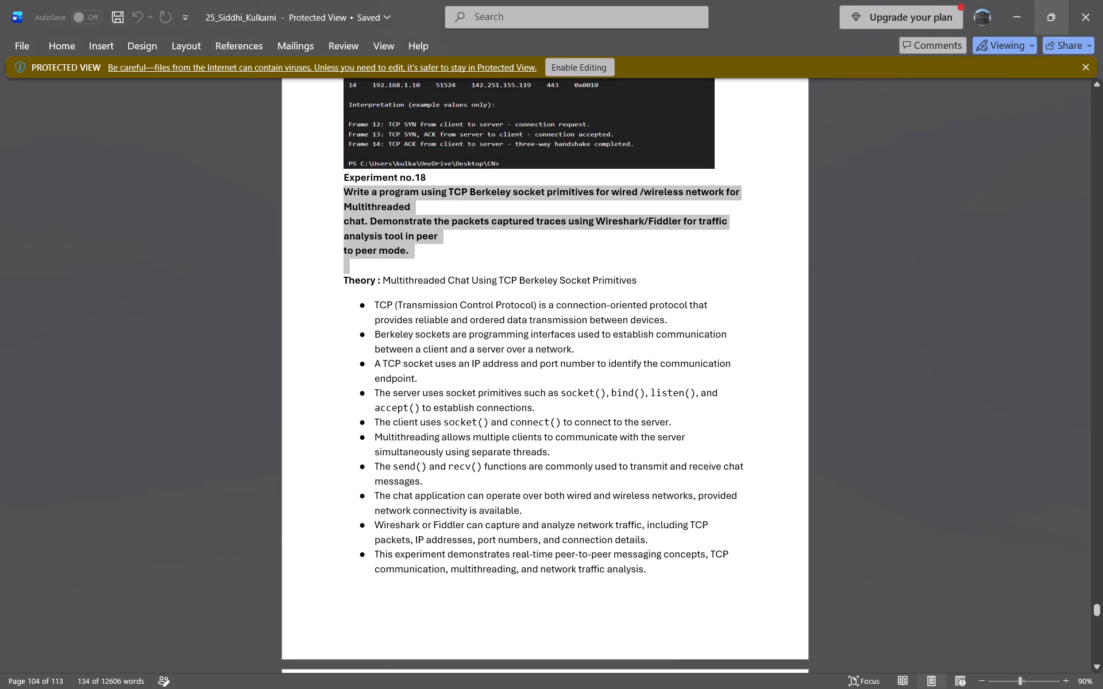
pyautogui.moveTo(413, 262); pyautogui.dragTo(409, 250)
pyautogui.hotkey('ctrl', 'c')
pyautogui.hotkey('alt', 'Tab')
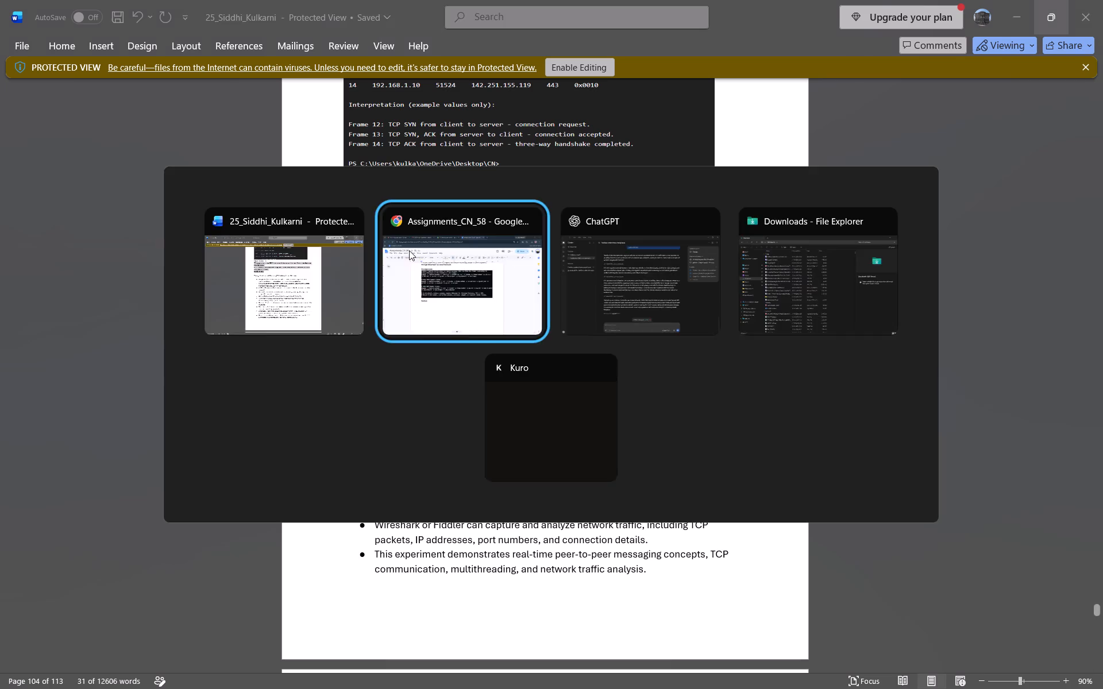
# Leave blank lines after Assignment 17's "Output :" down to the next page and add the title "Assignment 18" there.
pyautogui.press('Return')
pyautogui.press('Return')
pyautogui.press('Return')
pyautogui.press('Return')
pyautogui.press('Return')
pyautogui.press('Return')
pyautogui.press('Return')
pyautogui.press('Return')
pyautogui.press('Return')
pyautogui.press('Return')
pyautogui.press('Return')
pyautogui.press('Return')
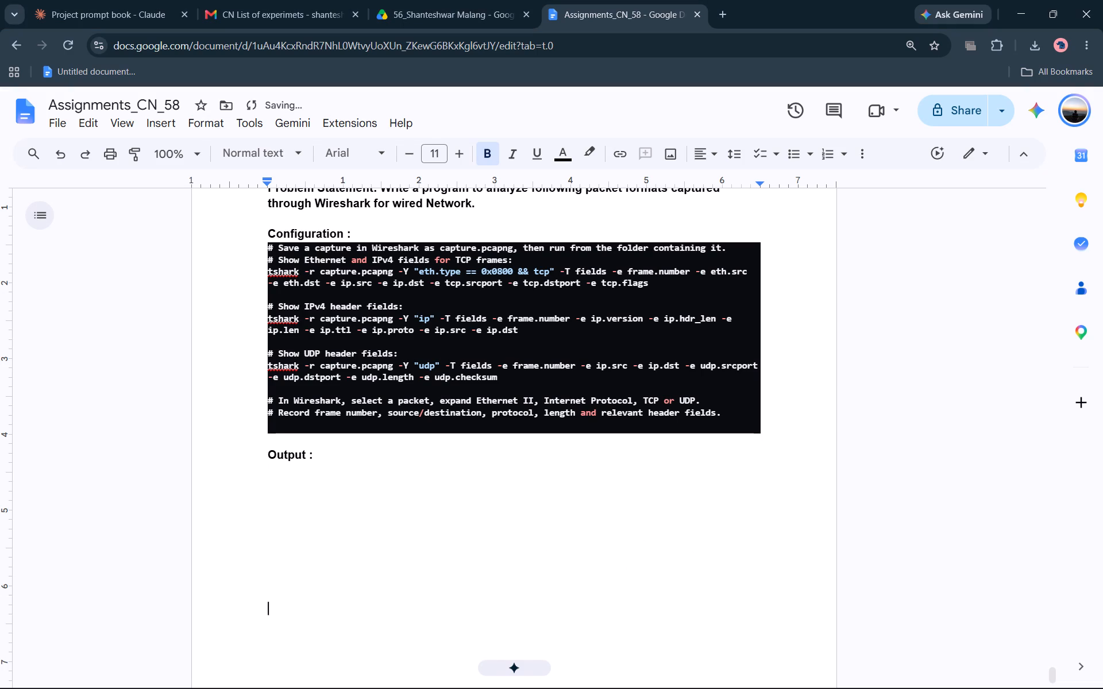
pyautogui.press('Return')
pyautogui.press('Return')
pyautogui.press('Return')
pyautogui.press('Return')
pyautogui.press('Return')
pyautogui.press('Return')
pyautogui.press('Return')
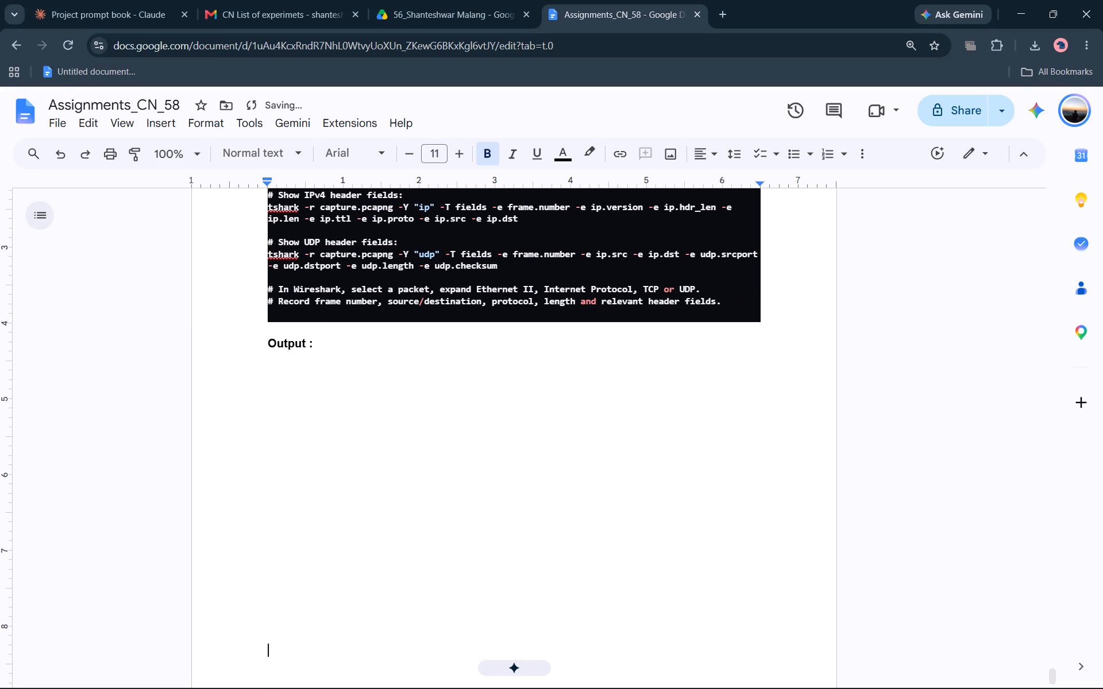
pyautogui.press('Return')
pyautogui.press('Return')
pyautogui.press('Return')
pyautogui.write('Ass')
pyautogui.write('ignment')
pyautogui.press('space')
pyautogui.write('18')
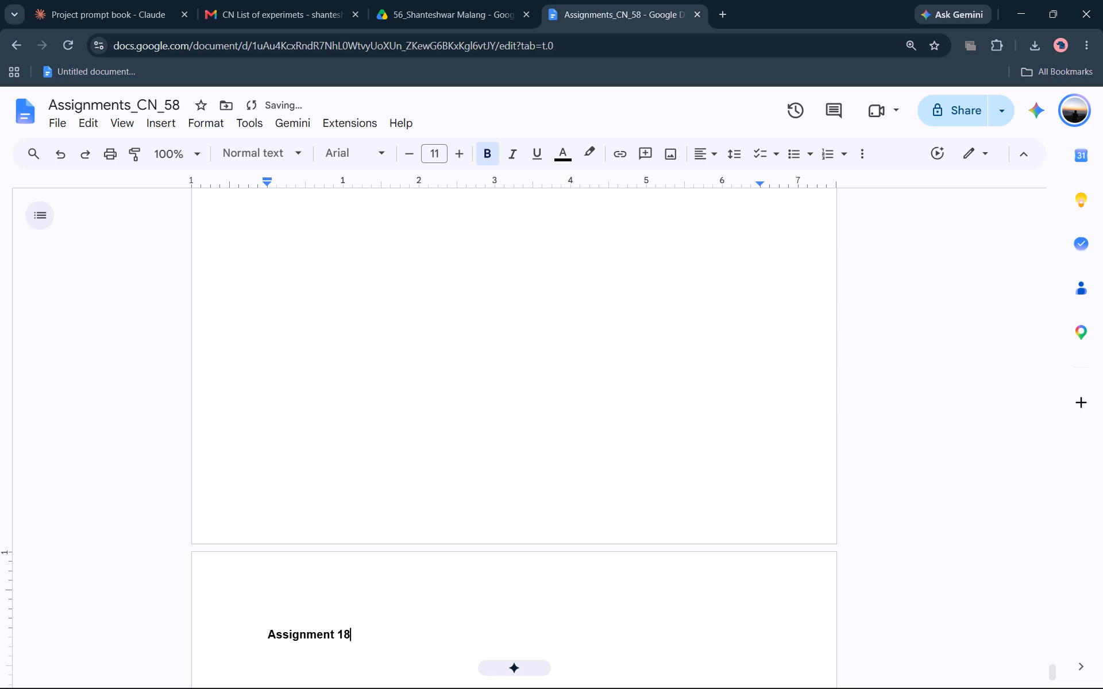
# Set the "Assignment 18" title to font size 18 and centre it.
pyautogui.moveTo(372, 631); pyautogui.dragTo(277, 629)
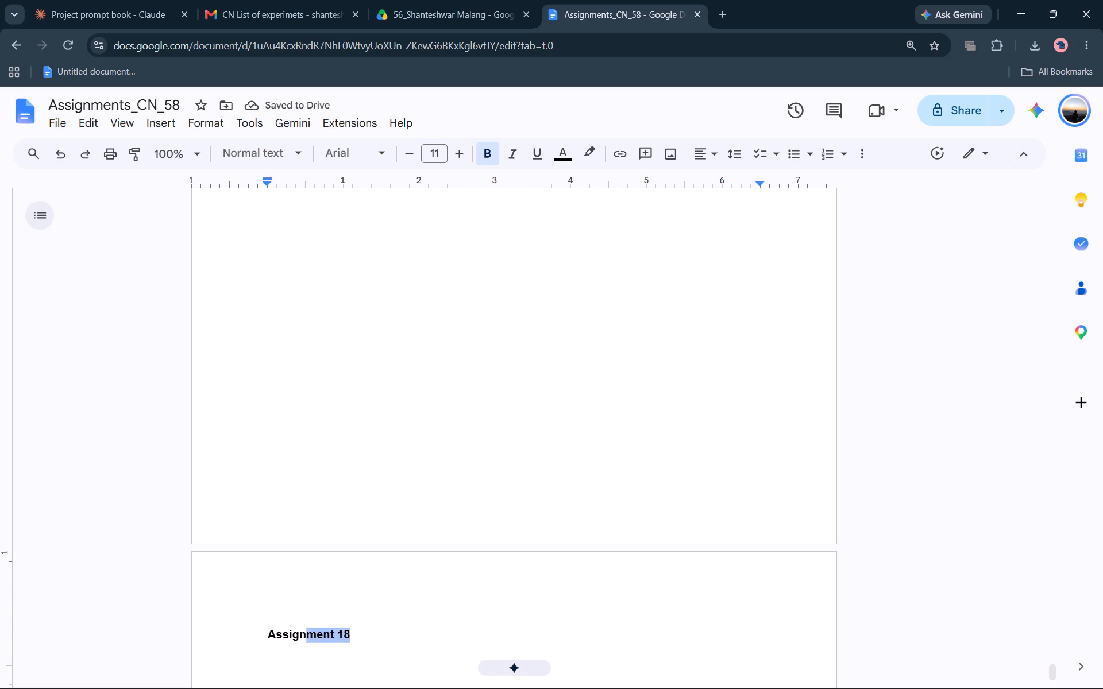
pyautogui.moveTo(277, 629); pyautogui.dragTo(257, 629)
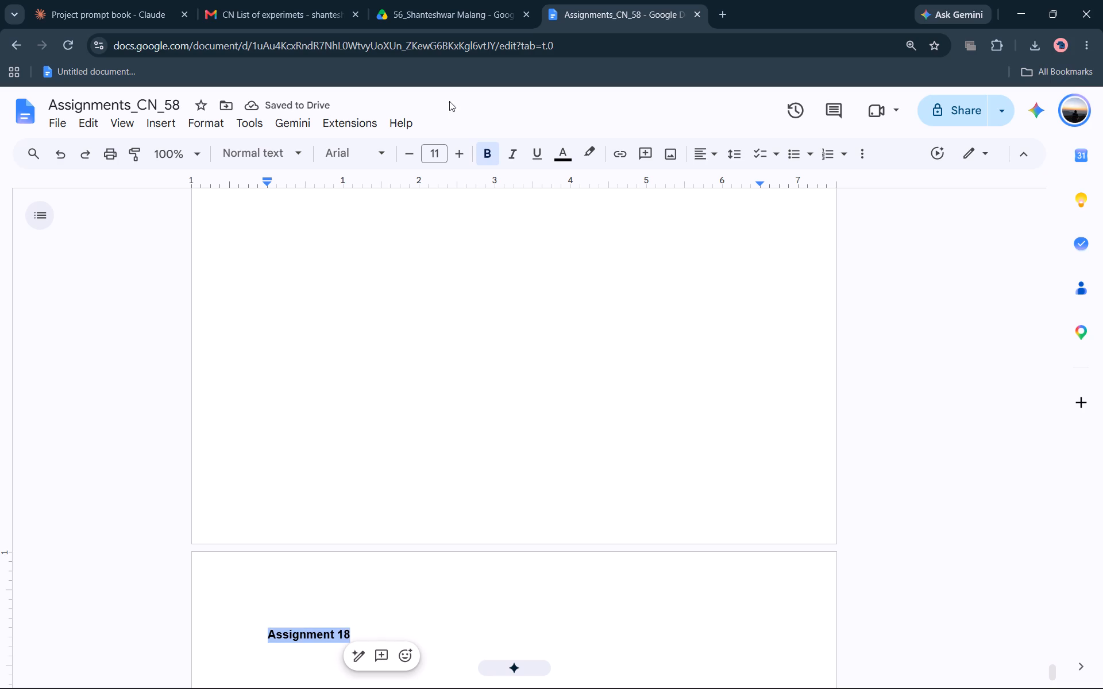
pyautogui.click(438, 160)
pyautogui.click(435, 324)
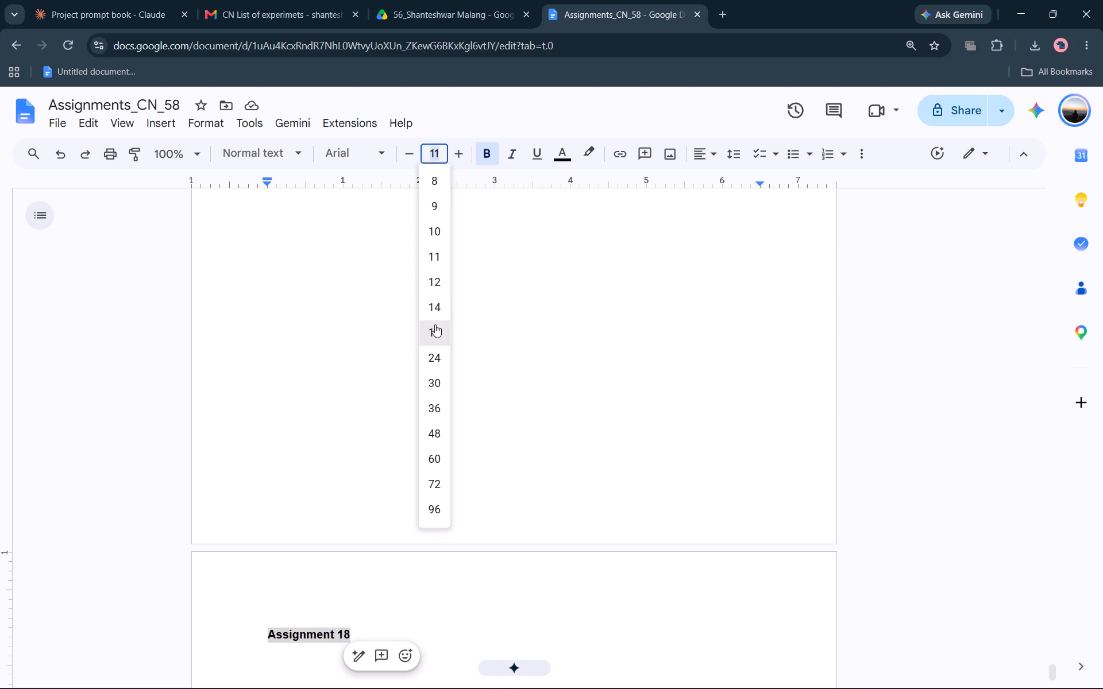
pyautogui.hotkey('ctrl', 'shift', 'e')
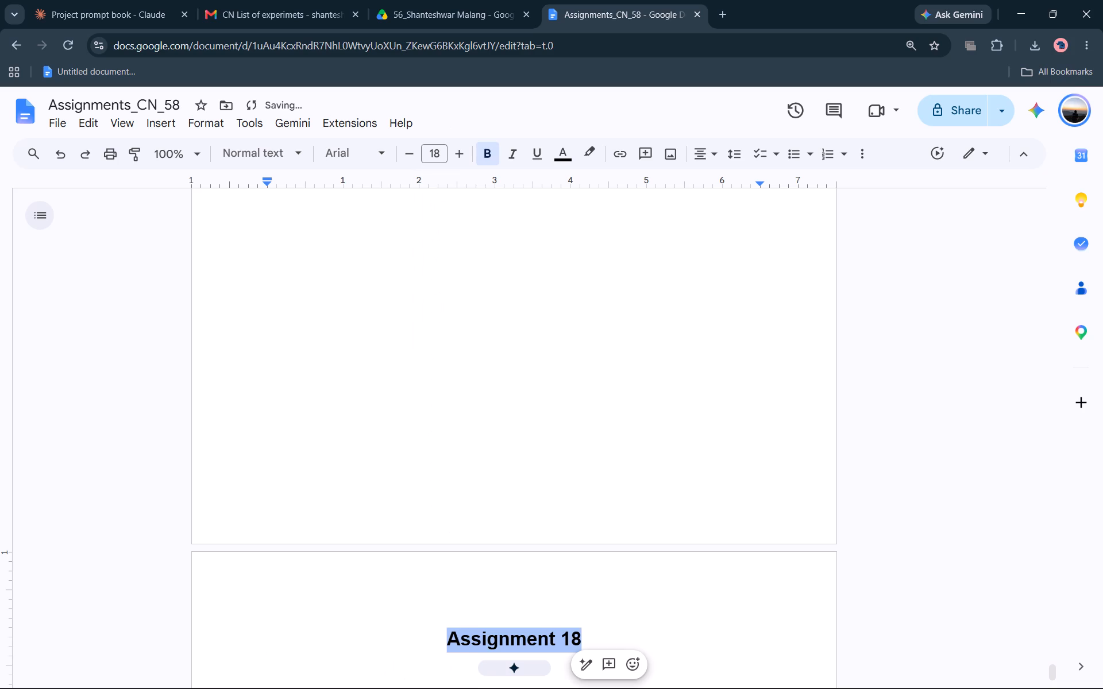
# Add a bold "Problem Statement:" label in font size 11 on a new line below the "Assignment 18" title.
pyautogui.press('Right')
pyautogui.press('Return')
pyautogui.press('Return')
pyautogui.press('BackSpace')
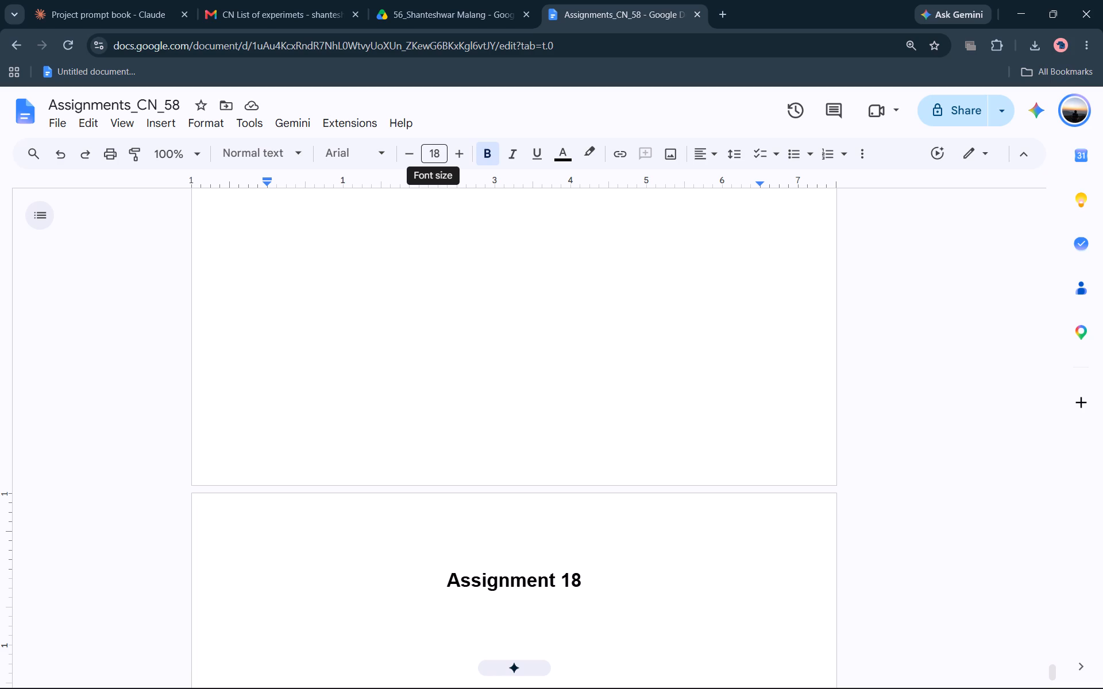
pyautogui.doubleClick(437, 148)
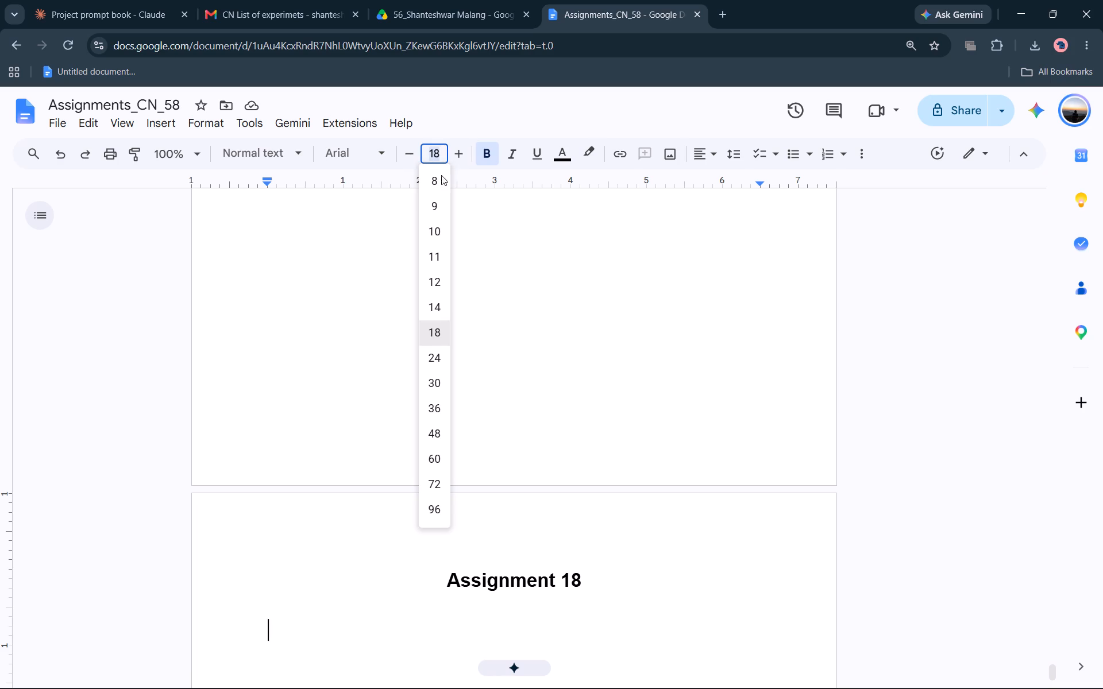
pyautogui.click(446, 253)
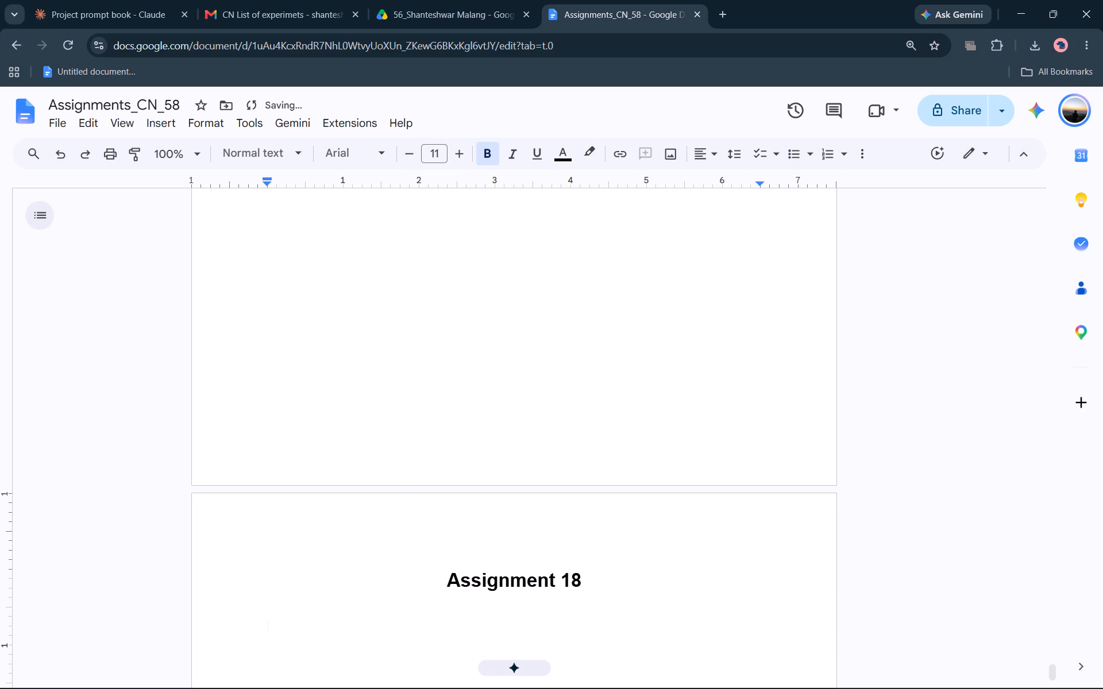
pyautogui.hotkey('shift', 'p')
pyautogui.write('roblem State')
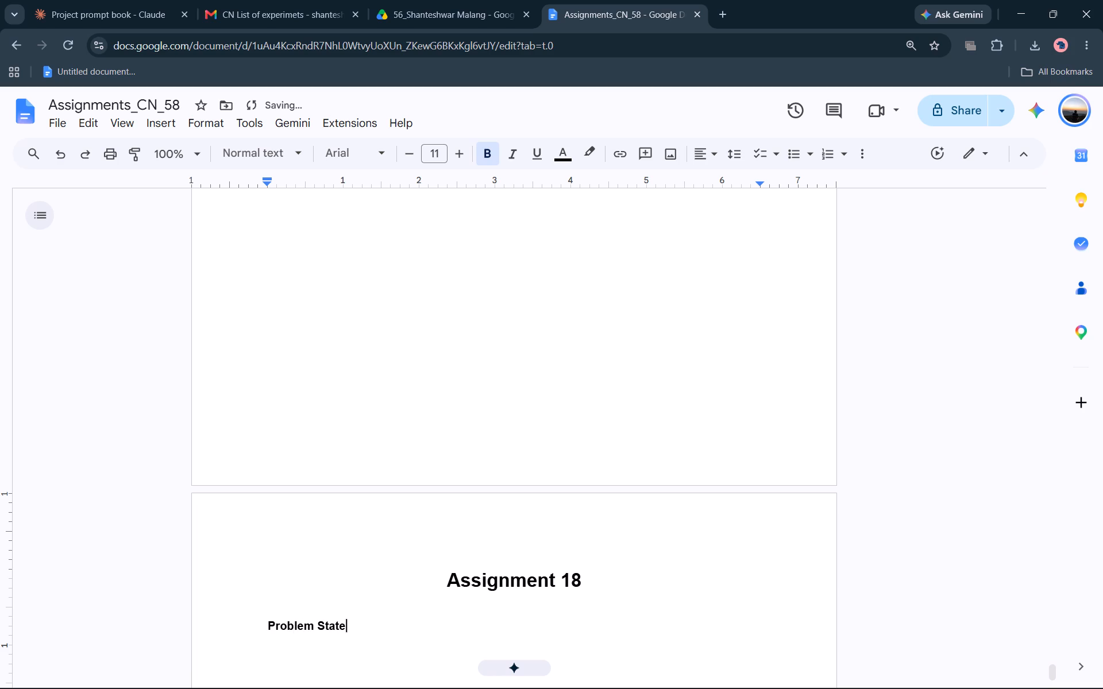
pyautogui.write('ment:')
pyautogui.press('Return')
pyautogui.press('BackSpace')
pyautogui.press('space')
# Paste the copied TCP Berkeley socket chat problem statement after the "Problem Statement:" label.
pyautogui.hotkey('alt', 'Tab')
pyautogui.hotkey('alt', 'Tab')
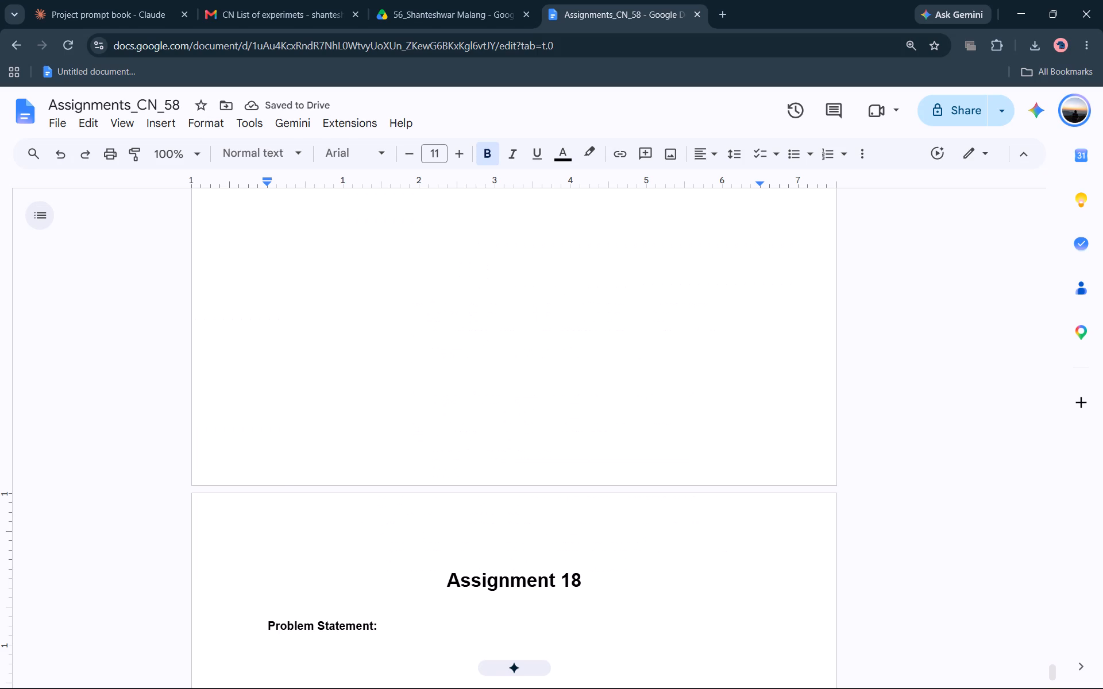
pyautogui.hotkey('ctrl', 'v')
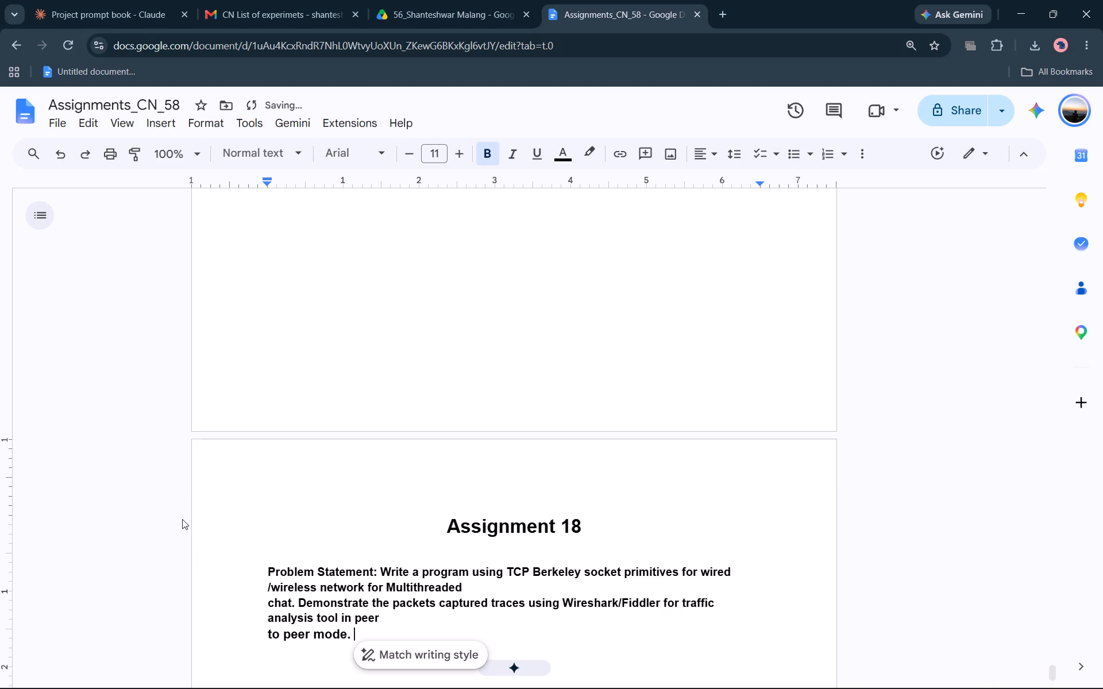
# Join the broken lines of Assignment 18's problem statement into one continuous paragraph and leave a blank line below it.
pyautogui.click(257, 606)
pyautogui.press('BackSpace')
pyautogui.press('space')
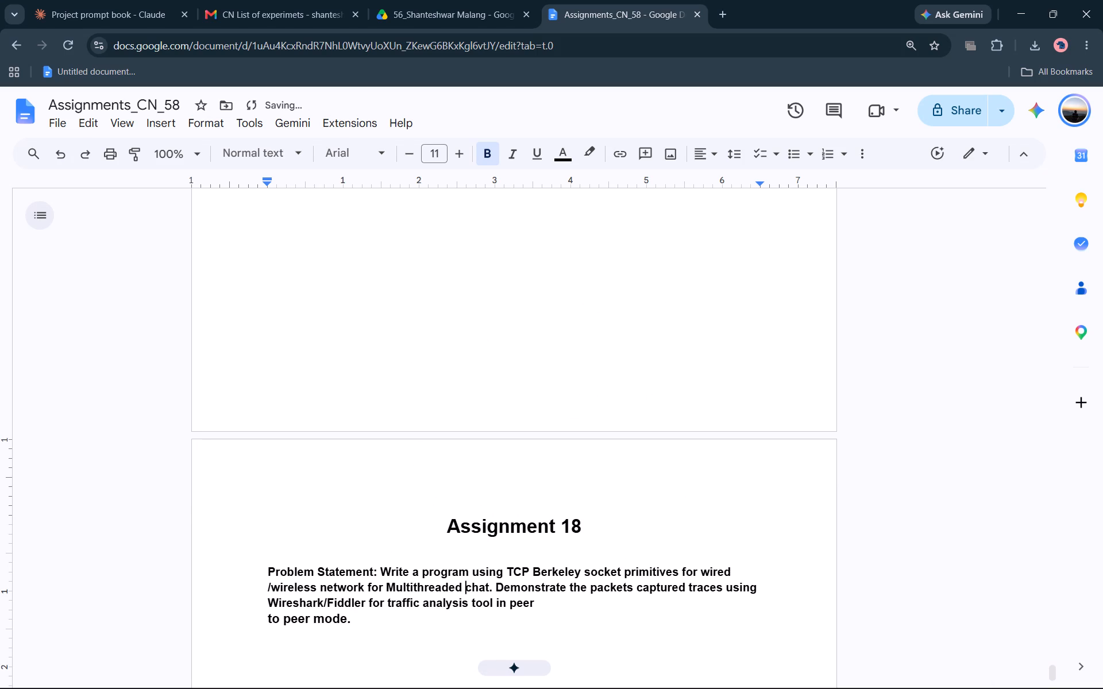
pyautogui.press('Down')
pyautogui.press('Down')
pyautogui.press('Left')
pyautogui.press('Left')
pyautogui.press('Left')
pyautogui.press('Left')
pyautogui.press('Left')
pyautogui.press('Left')
pyautogui.press('Left')
pyautogui.press('Left')
pyautogui.press('Left')
pyautogui.press('Left')
pyautogui.press('Left')
pyautogui.press('Left')
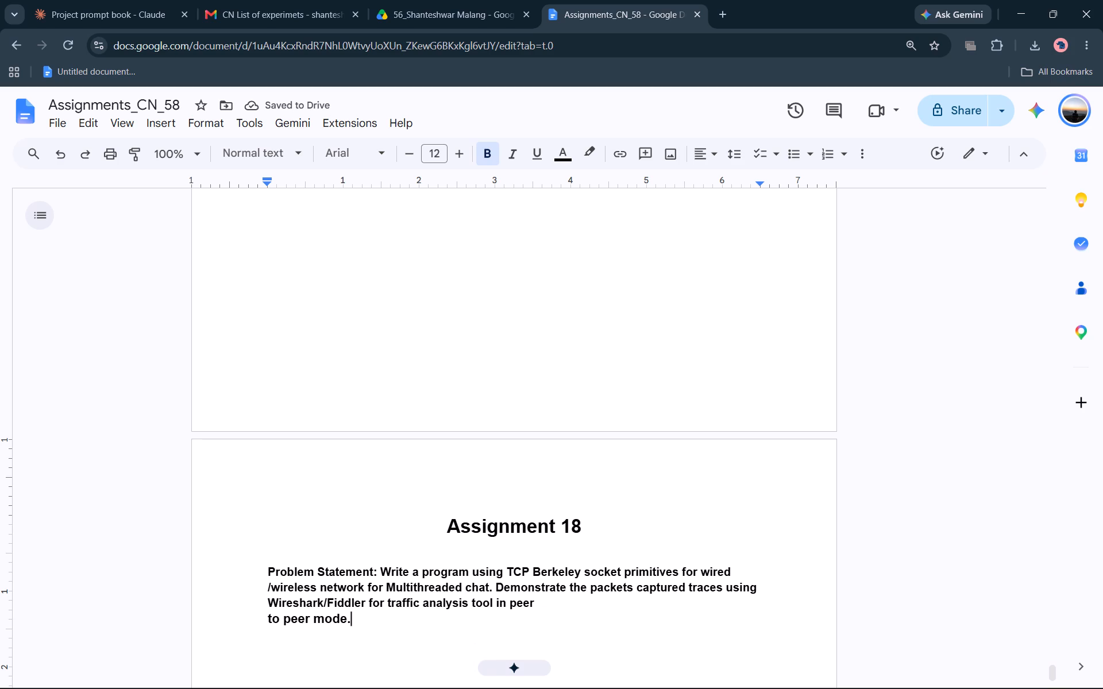
pyautogui.press('Left')
pyautogui.press('Left')
pyautogui.press('BackSpace')
pyautogui.press('space')
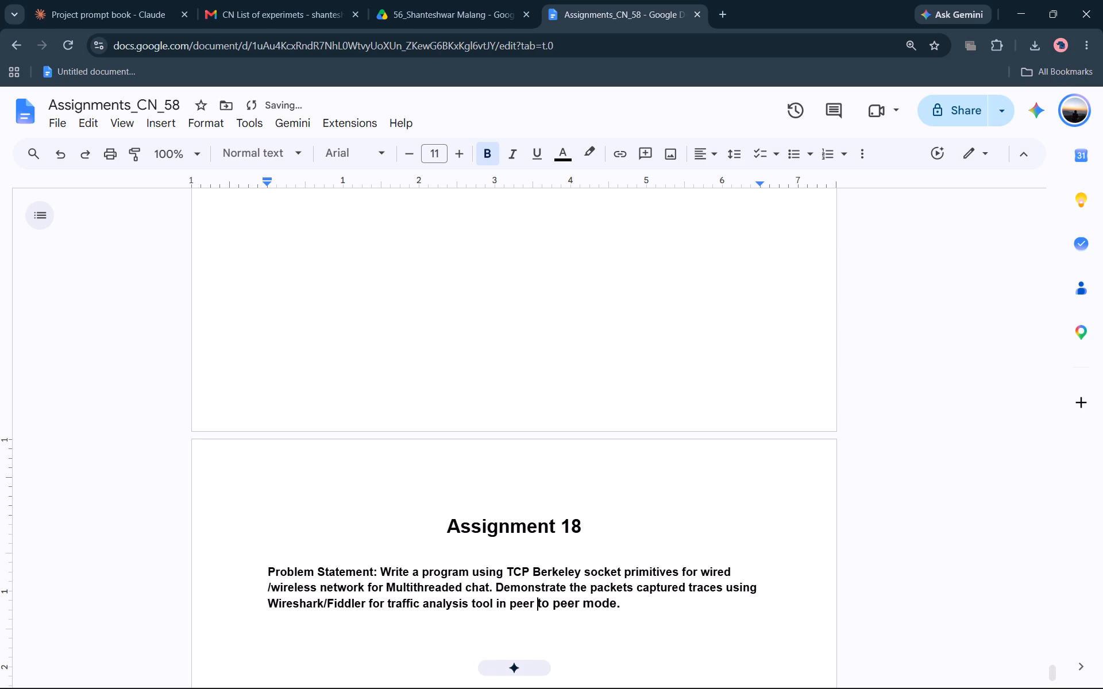
pyautogui.press('Down')
pyautogui.press('Return')
pyautogui.press('Return')
pyautogui.press('BackSpace')
# Copy Experiment 18's program from the "Server" label to the end of the client code in the Word file and switch back to Assignments_CN_58.
pyautogui.hotkey('alt', 'Tab')
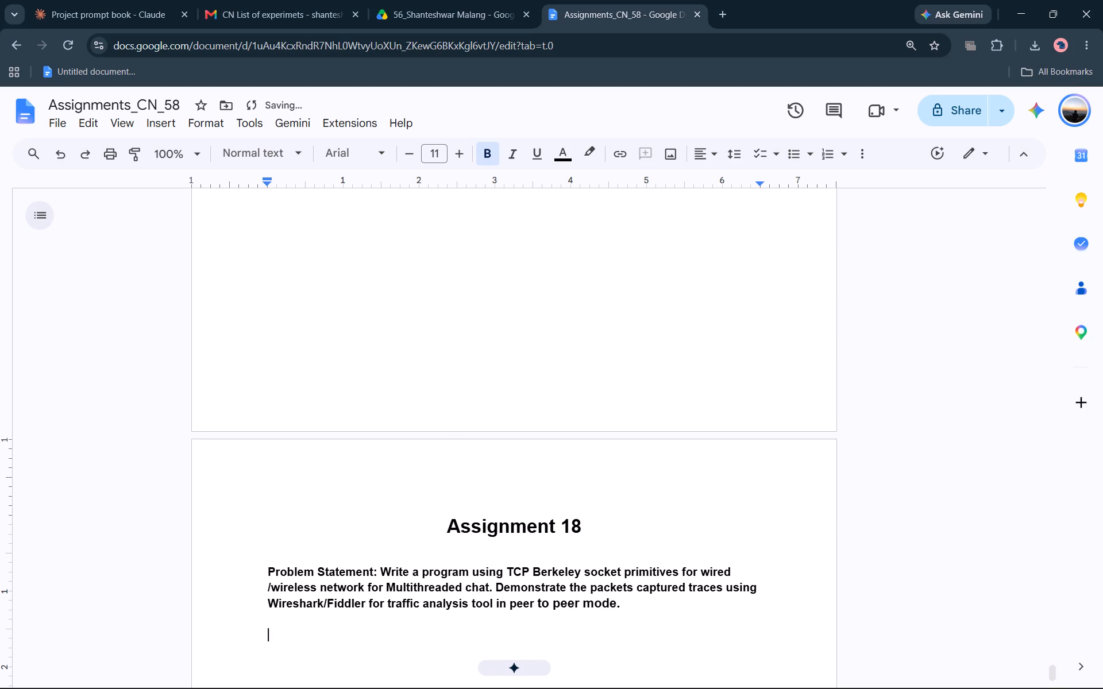
pyautogui.scroll(-4, 352, 583)
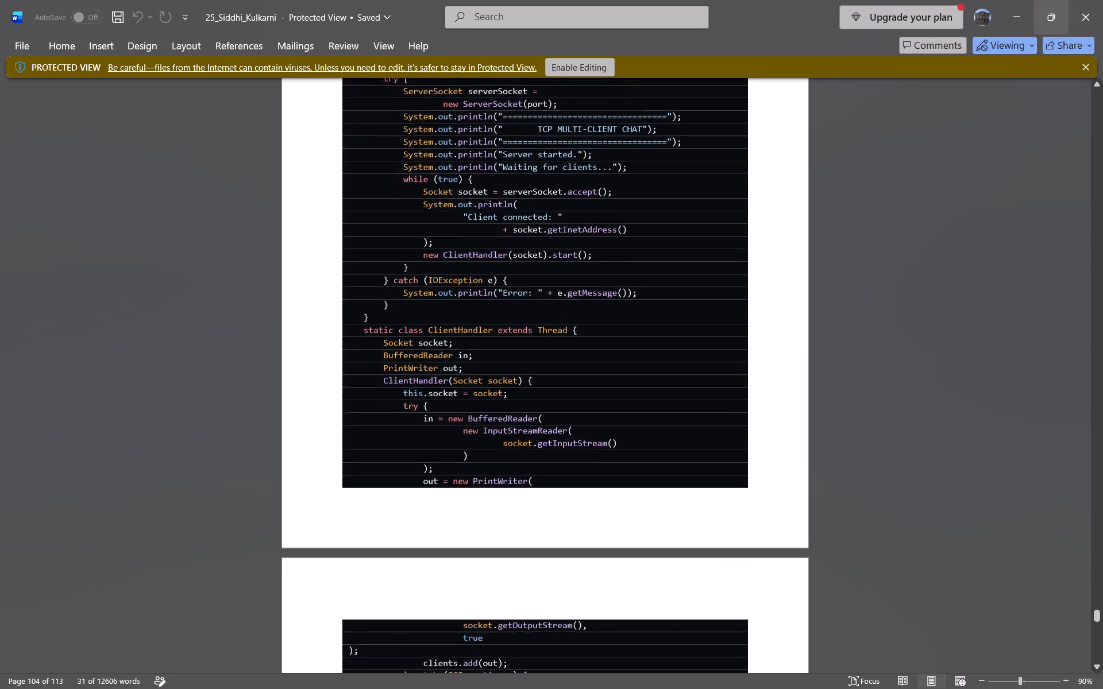
pyautogui.scroll(2, 352, 583)
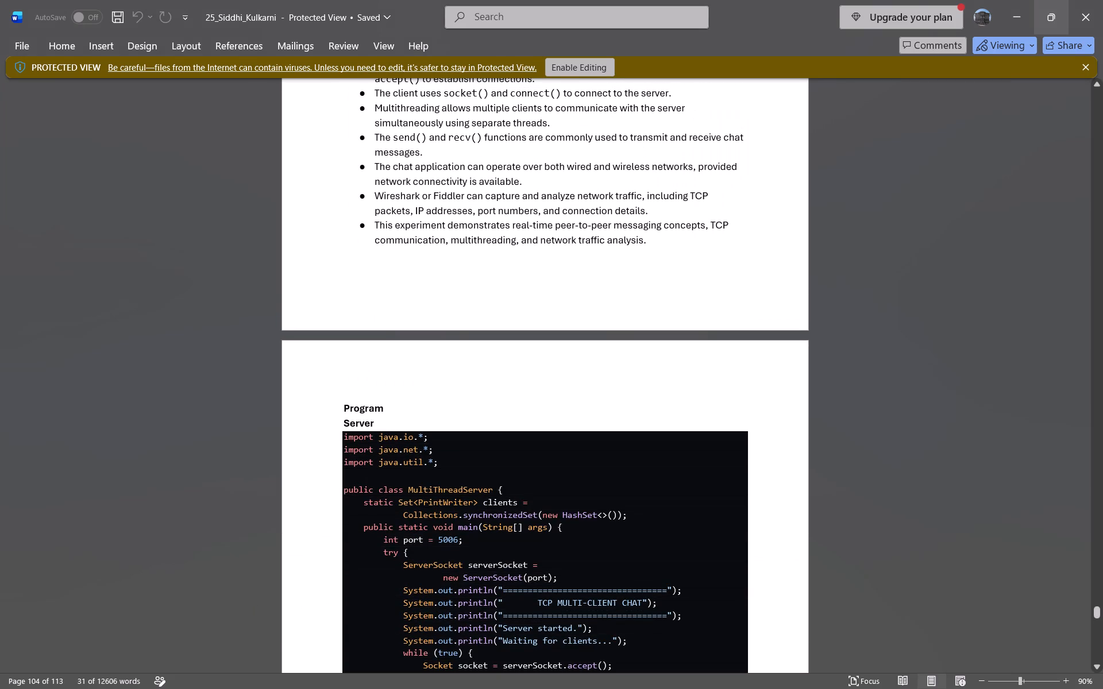
pyautogui.moveTo(341, 420); pyautogui.dragTo(355, 688)
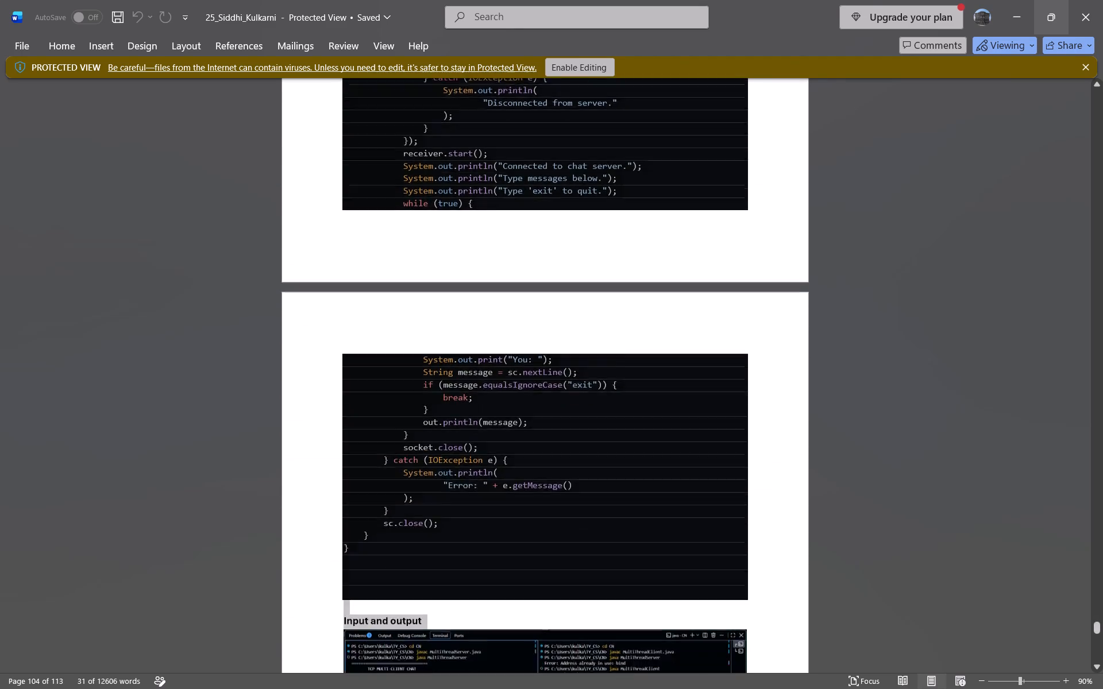
pyautogui.moveTo(355, 688); pyautogui.dragTo(355, 442)
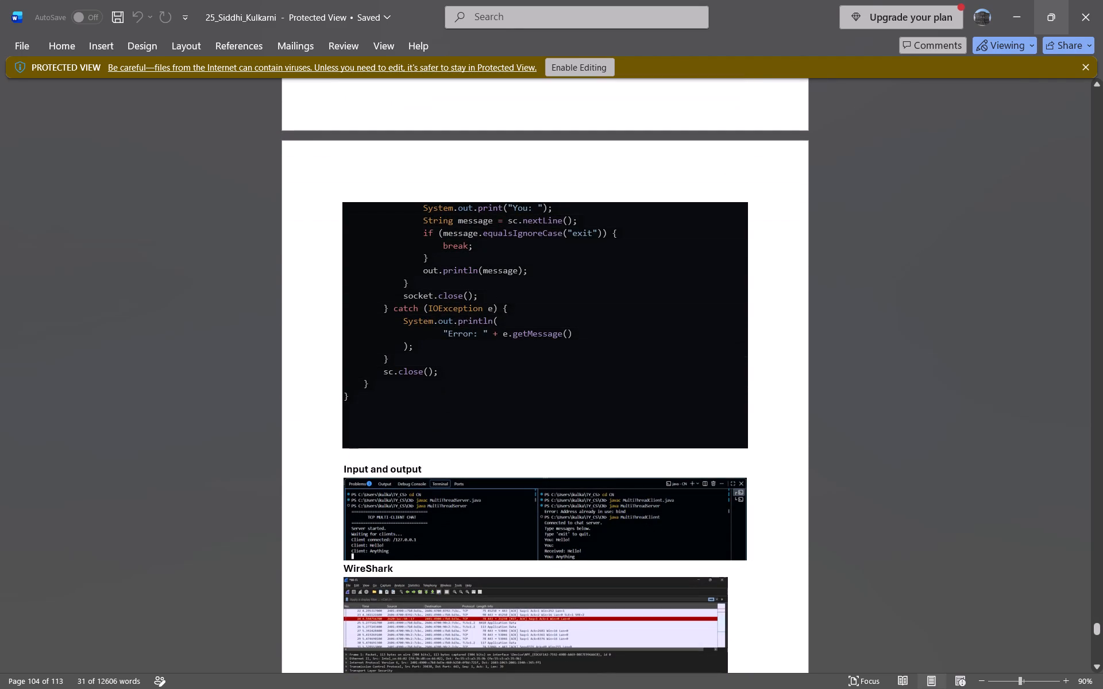
pyautogui.moveTo(355, 442); pyautogui.dragTo(354, 440)
pyautogui.hotkey('ctrl', 'c')
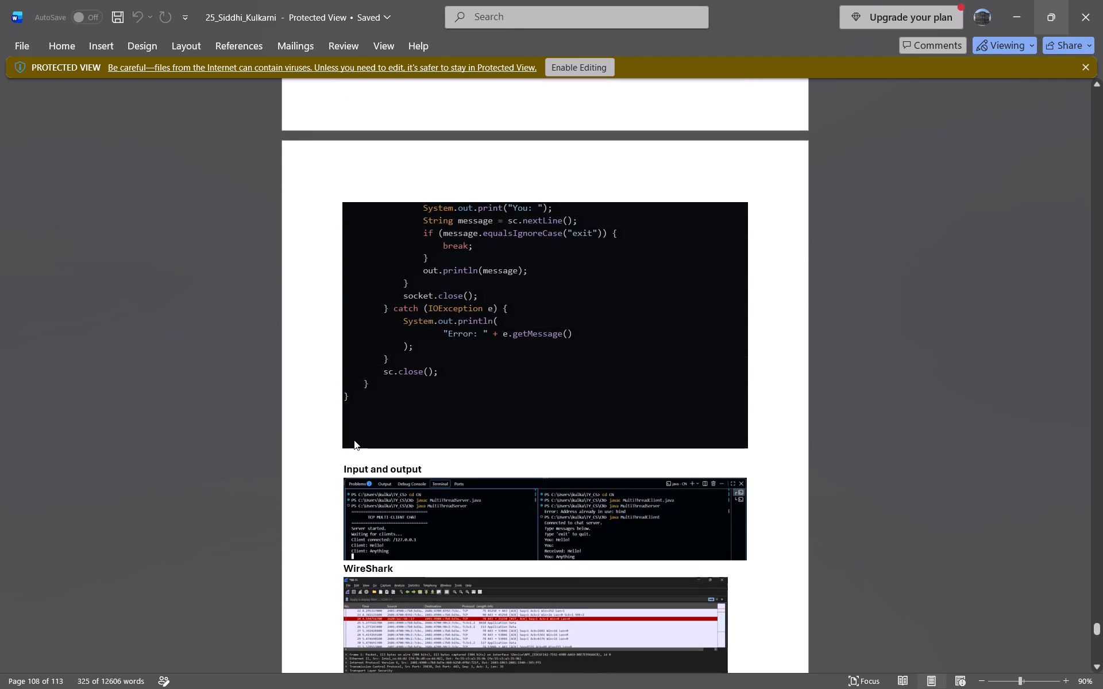
pyautogui.hotkey('alt', 'Tab')
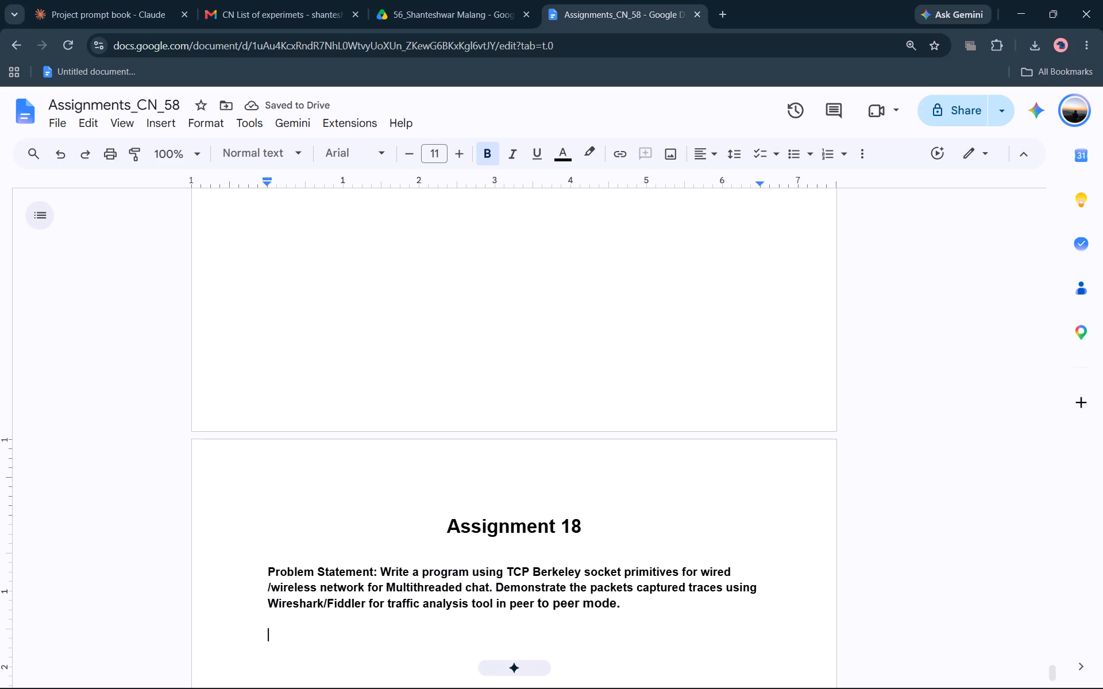
# Add the label "Code:" below Assignment 18's problem statement and paste the copied server and client code under it.
pyautogui.write('Code:')
pyautogui.press('Return')
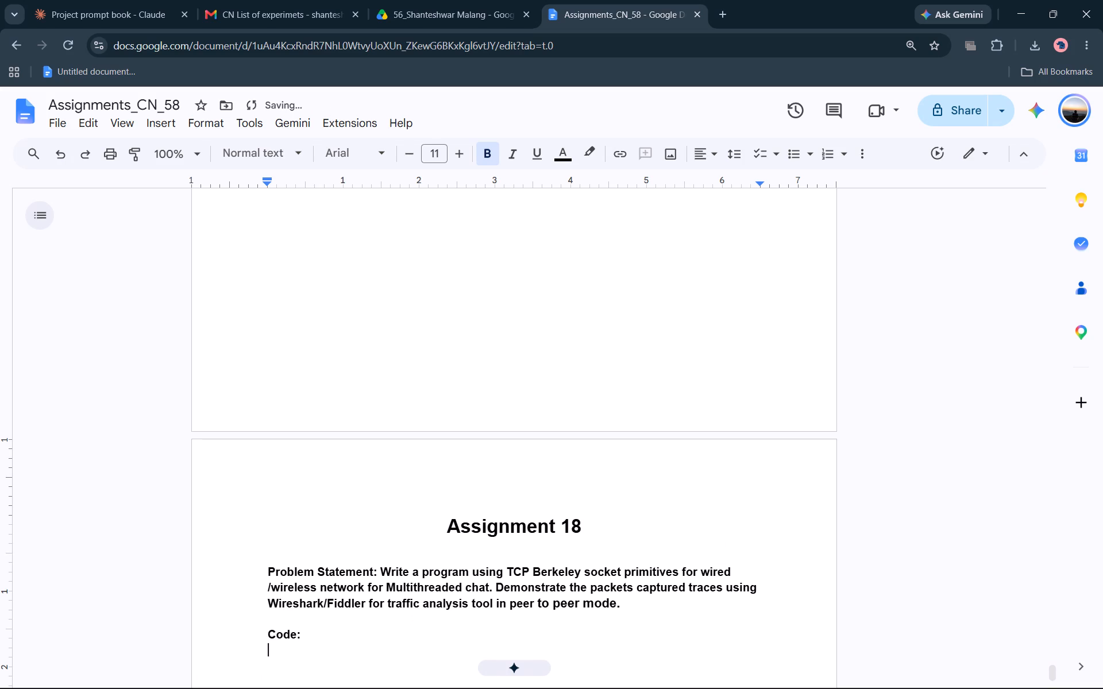
pyautogui.hotkey('ctrl', 'v')
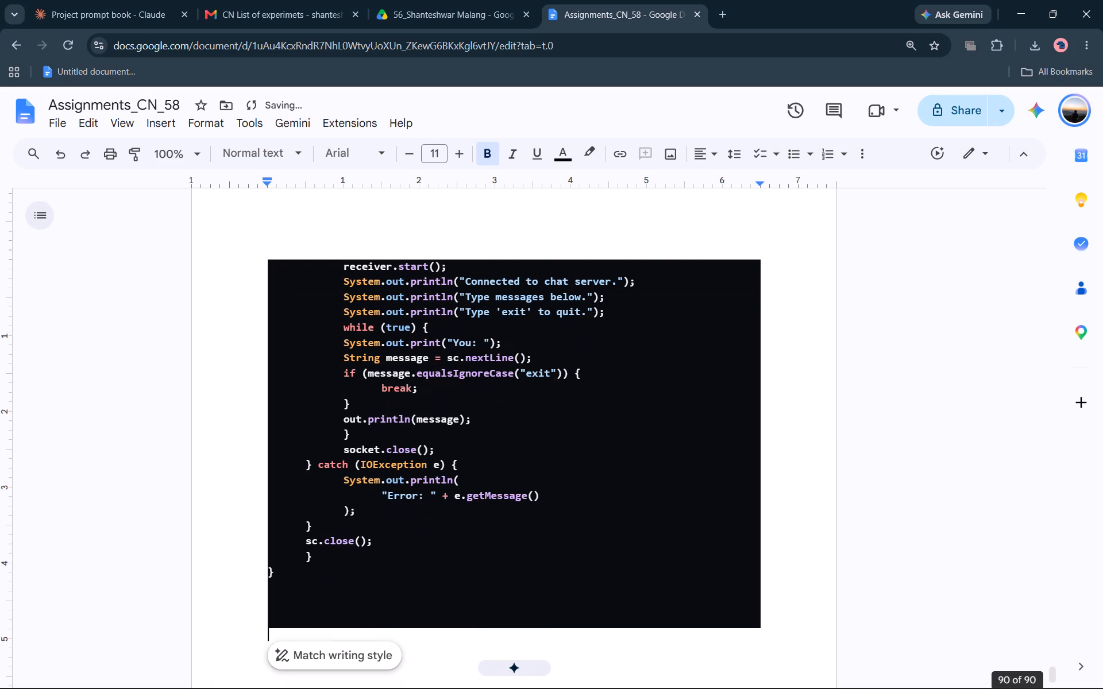
pyautogui.press('BackSpace')
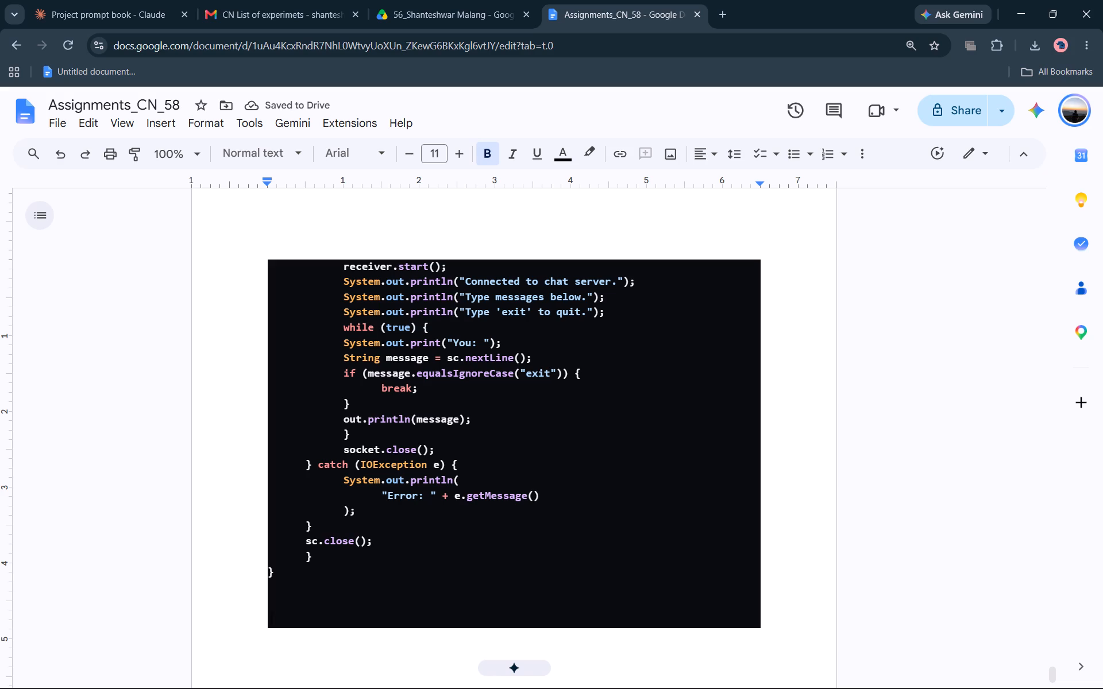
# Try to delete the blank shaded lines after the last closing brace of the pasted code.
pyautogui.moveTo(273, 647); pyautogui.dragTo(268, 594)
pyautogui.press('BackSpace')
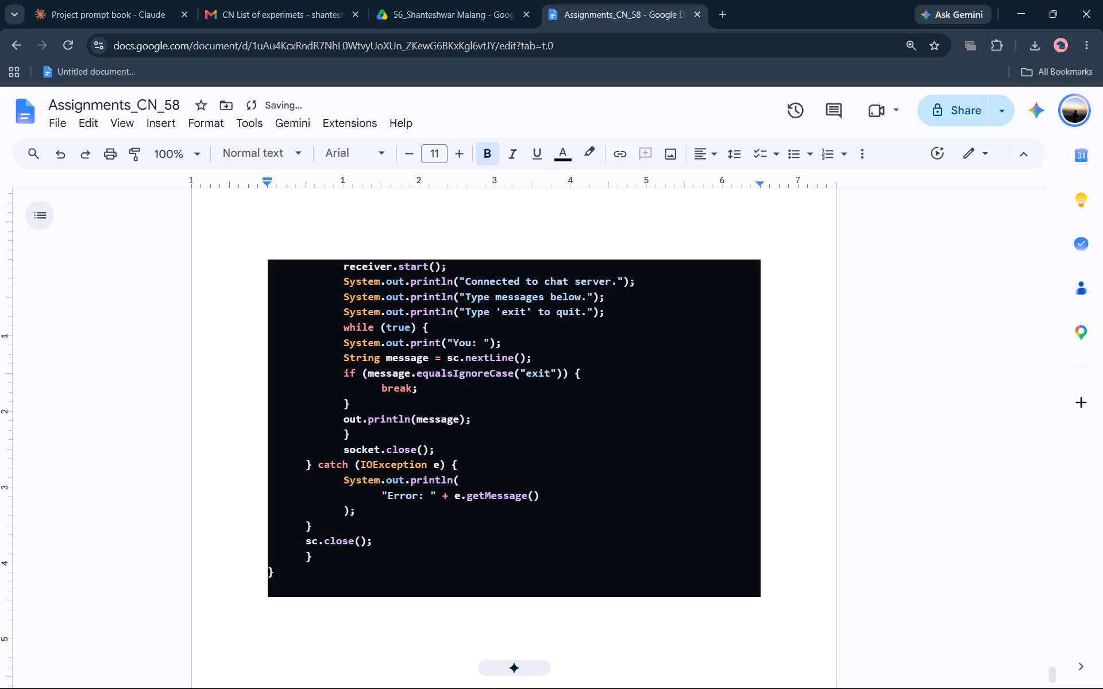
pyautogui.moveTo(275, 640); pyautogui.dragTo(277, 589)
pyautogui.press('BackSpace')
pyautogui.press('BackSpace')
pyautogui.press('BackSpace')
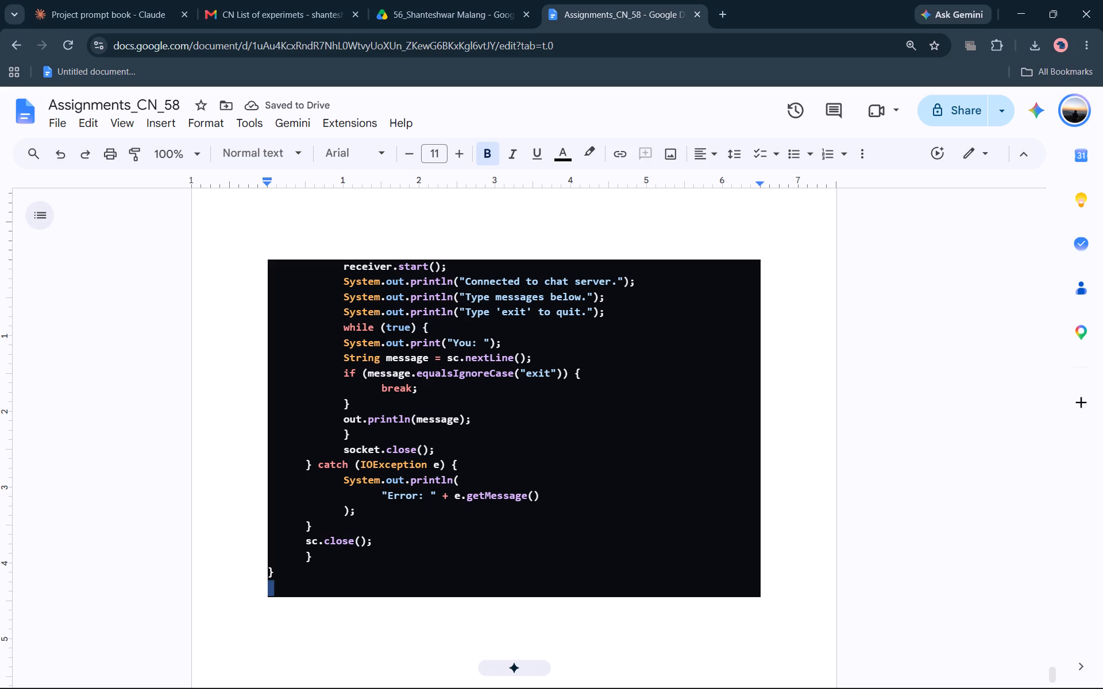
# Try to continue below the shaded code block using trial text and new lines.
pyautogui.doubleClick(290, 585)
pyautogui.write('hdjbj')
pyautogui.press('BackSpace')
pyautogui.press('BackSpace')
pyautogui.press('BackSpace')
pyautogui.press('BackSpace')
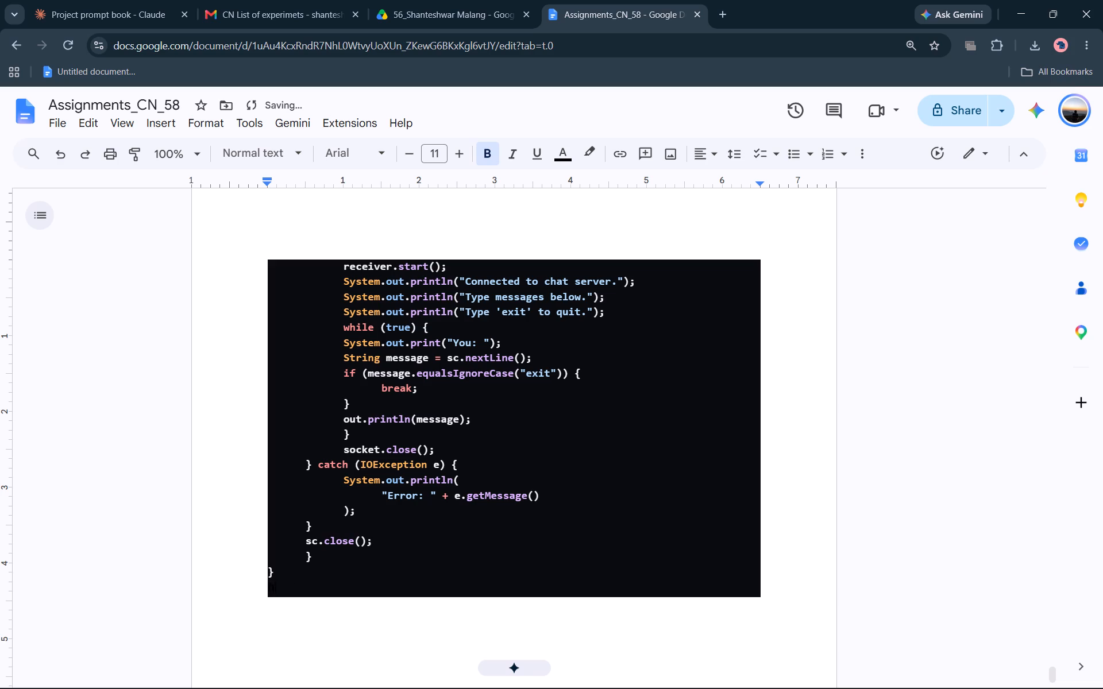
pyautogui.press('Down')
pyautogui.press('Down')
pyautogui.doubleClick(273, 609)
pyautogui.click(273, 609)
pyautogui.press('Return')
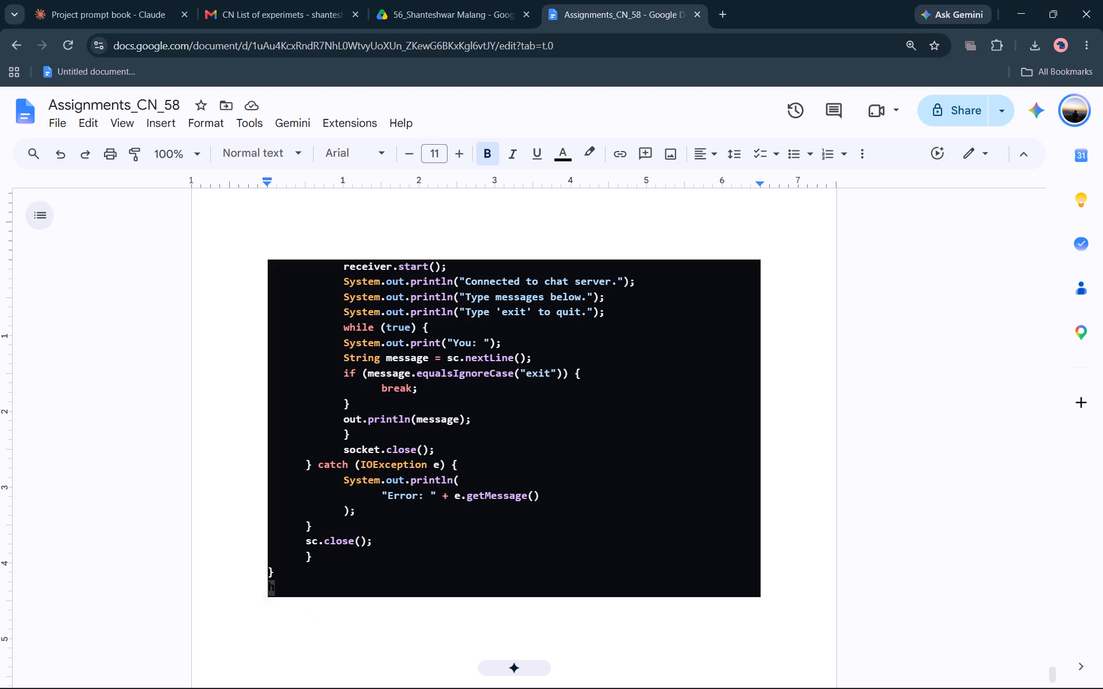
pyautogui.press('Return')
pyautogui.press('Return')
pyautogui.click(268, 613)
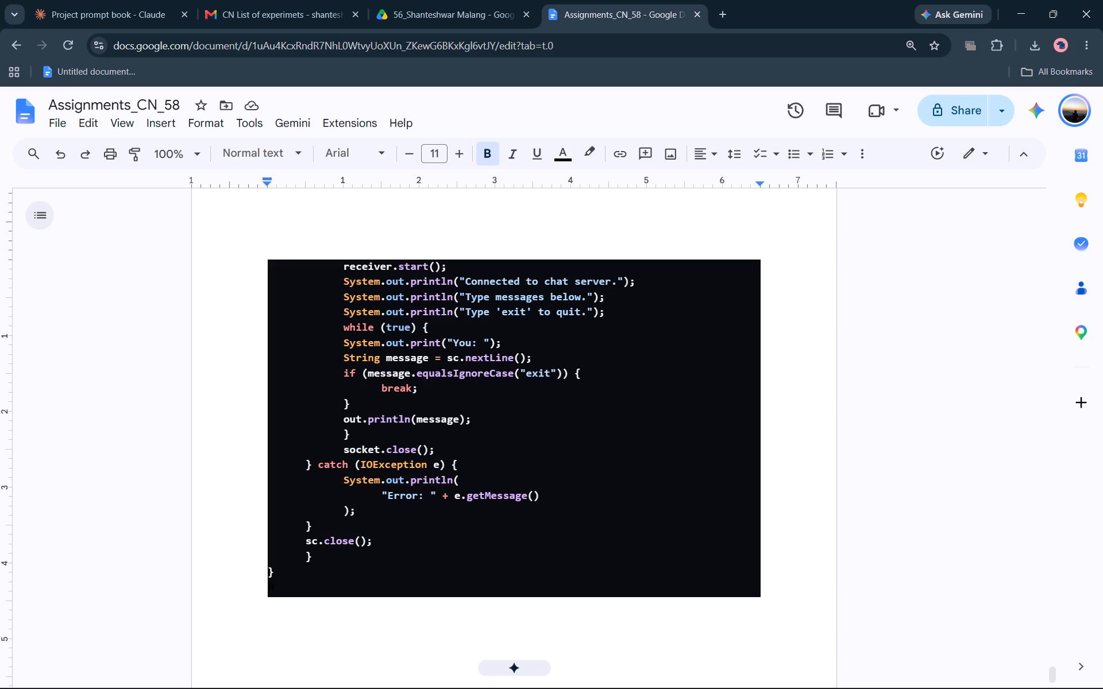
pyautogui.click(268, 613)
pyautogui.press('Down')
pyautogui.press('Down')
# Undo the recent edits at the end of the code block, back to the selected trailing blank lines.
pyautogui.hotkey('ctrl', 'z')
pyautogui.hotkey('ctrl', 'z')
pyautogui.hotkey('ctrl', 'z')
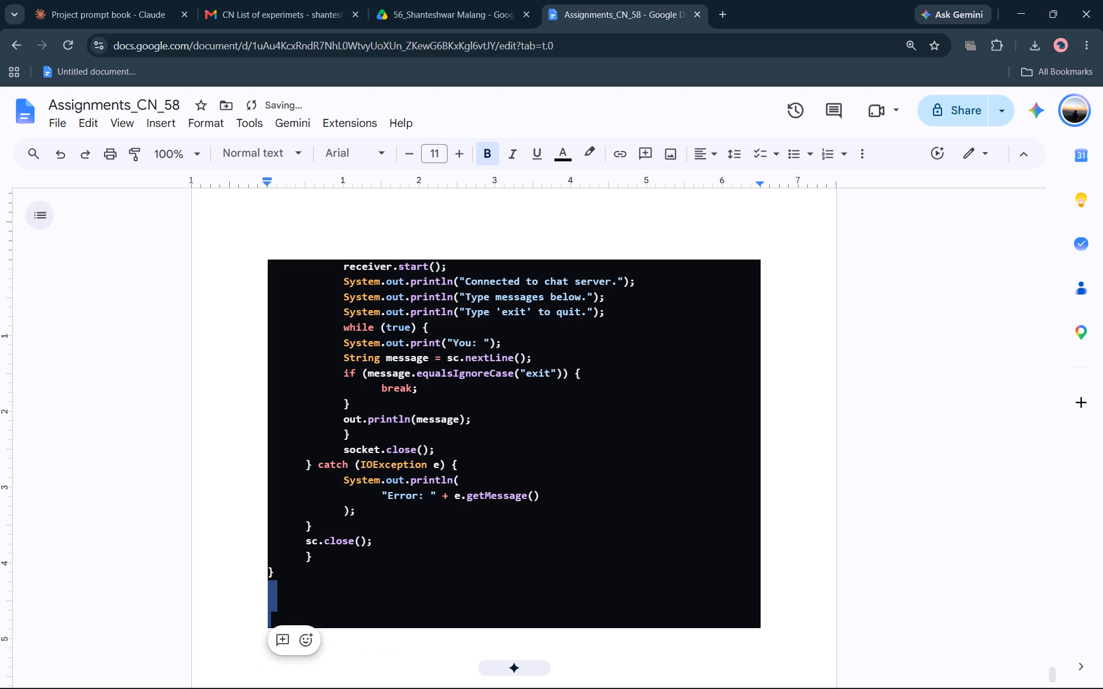
# Delete the blank shaded lines at the end of the code block so it ends at the final closing brace.
pyautogui.press('BackSpace')
pyautogui.click(278, 610)
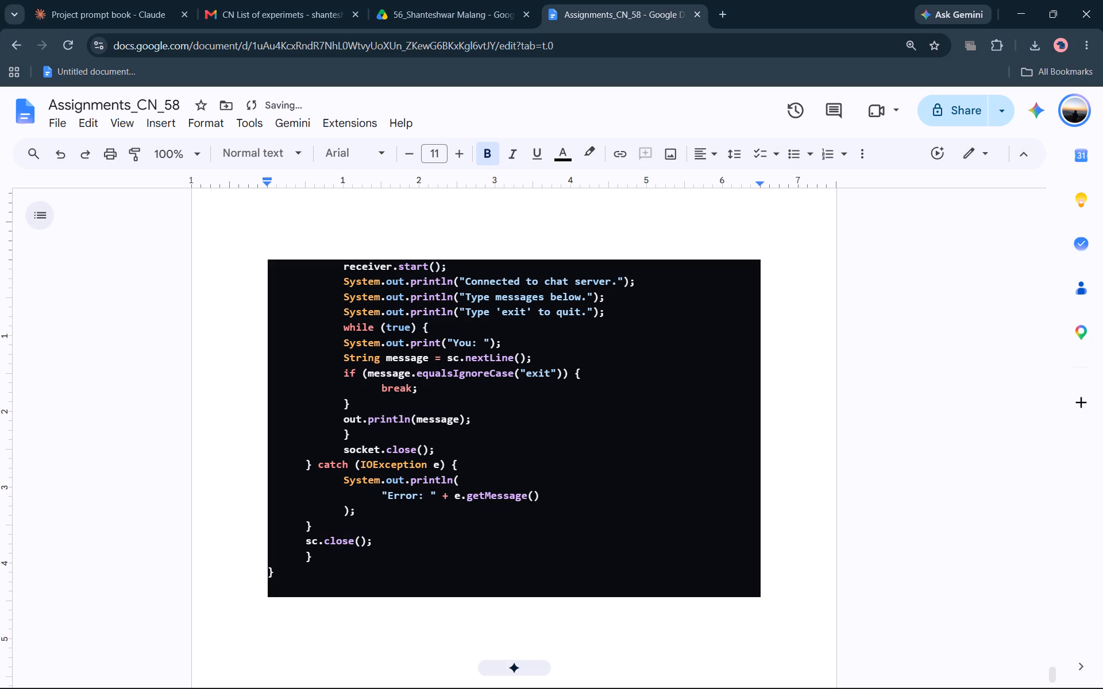
pyautogui.press('Right')
pyautogui.press('Right')
pyautogui.press('Right')
pyautogui.press('Right')
pyautogui.press('Right')
pyautogui.press('Return')
pyautogui.press('Return')
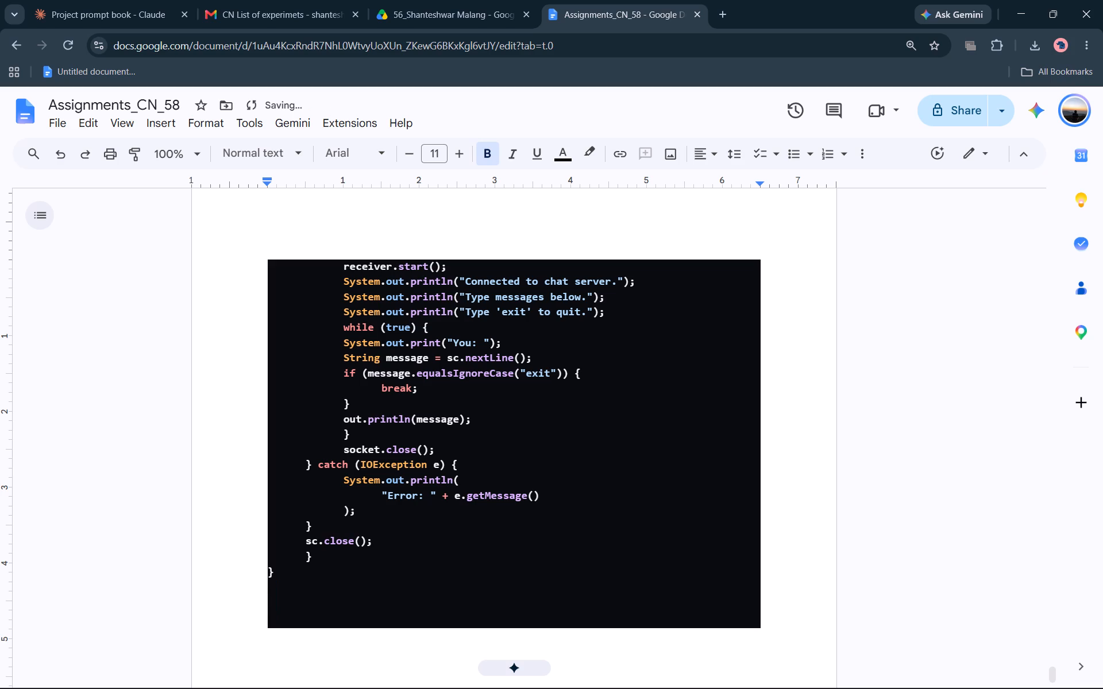
pyautogui.press('BackSpace')
pyautogui.press('BackSpace')
pyautogui.press('BackSpace')
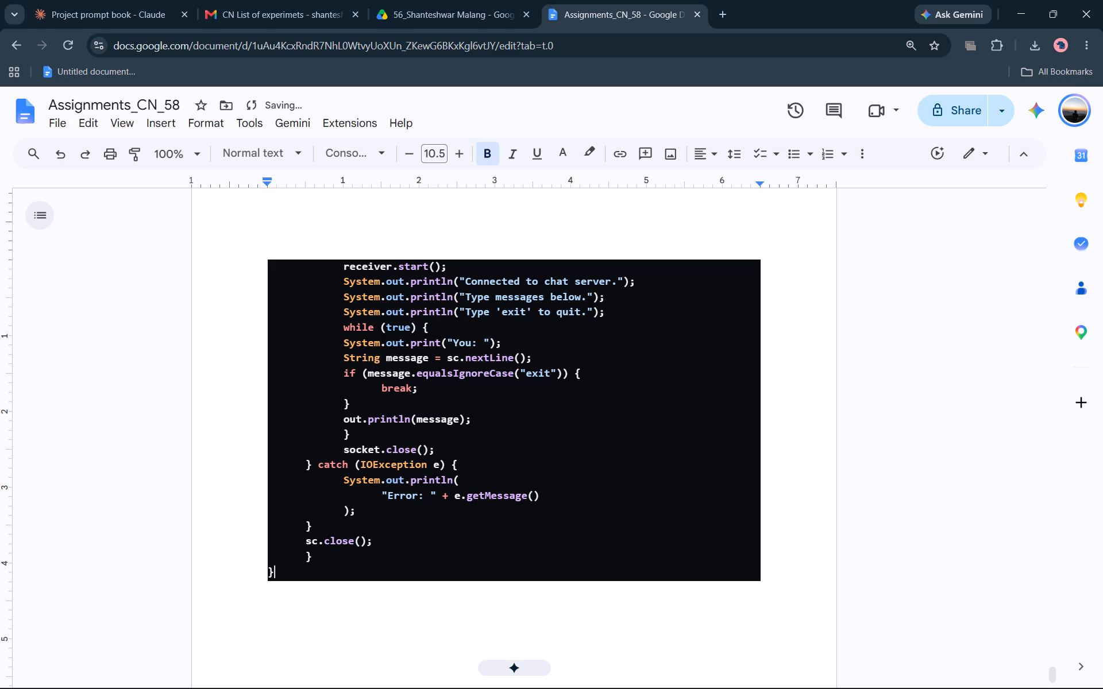
# Undo the recent edits at the end of the code block, back to the selected trailing blank lines.
pyautogui.press('Down')
pyautogui.press('Down')
pyautogui.press('Down')
pyautogui.hotkey('ctrl', 'z')
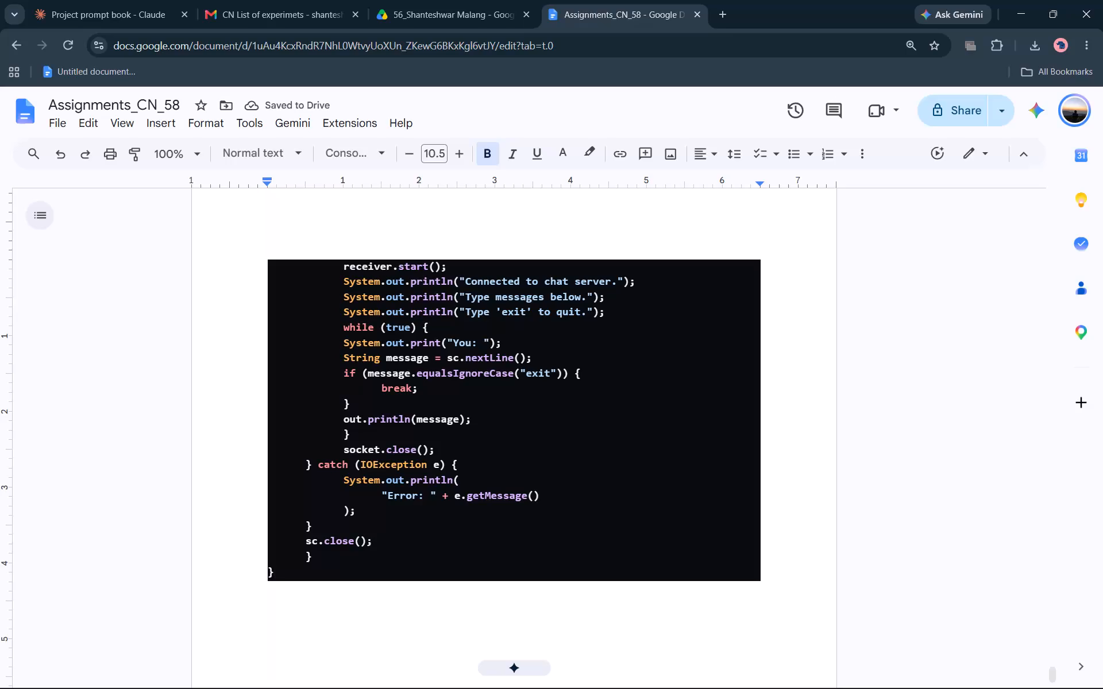
pyautogui.hotkey('ctrl', 'z')
pyautogui.hotkey('ctrl', 'z')
pyautogui.hotkey('ctrl', 'z')
pyautogui.hotkey('ctrl', 'z')
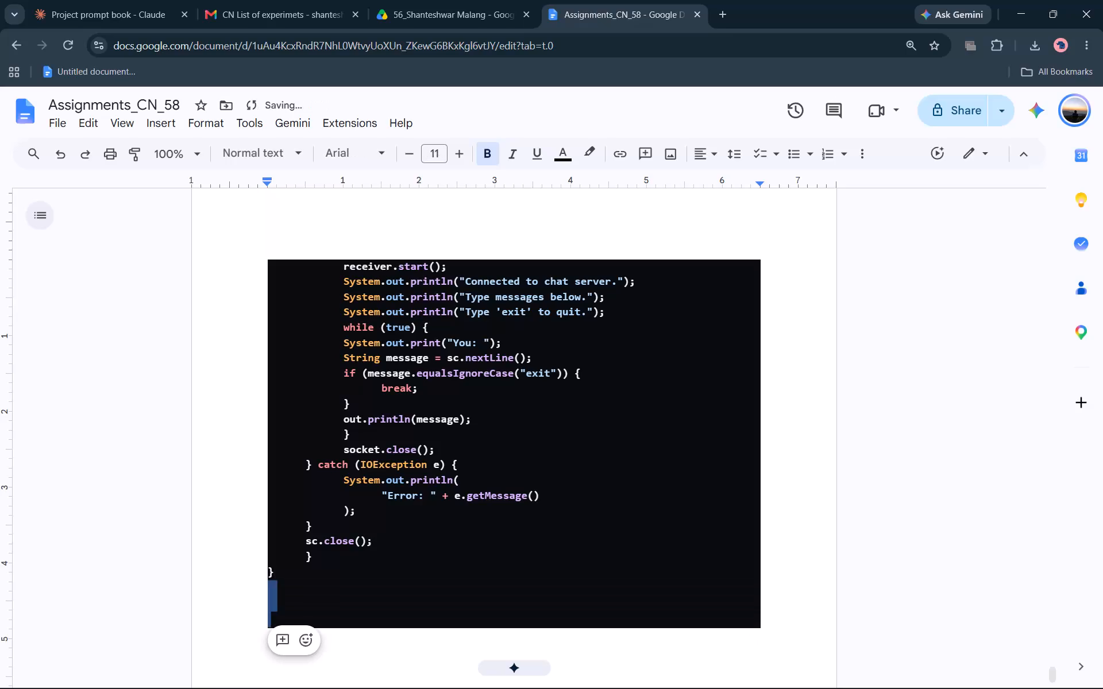
# Add a bold "Output:" label on the line below Assignment 18's shaded code block.
pyautogui.press('Return')
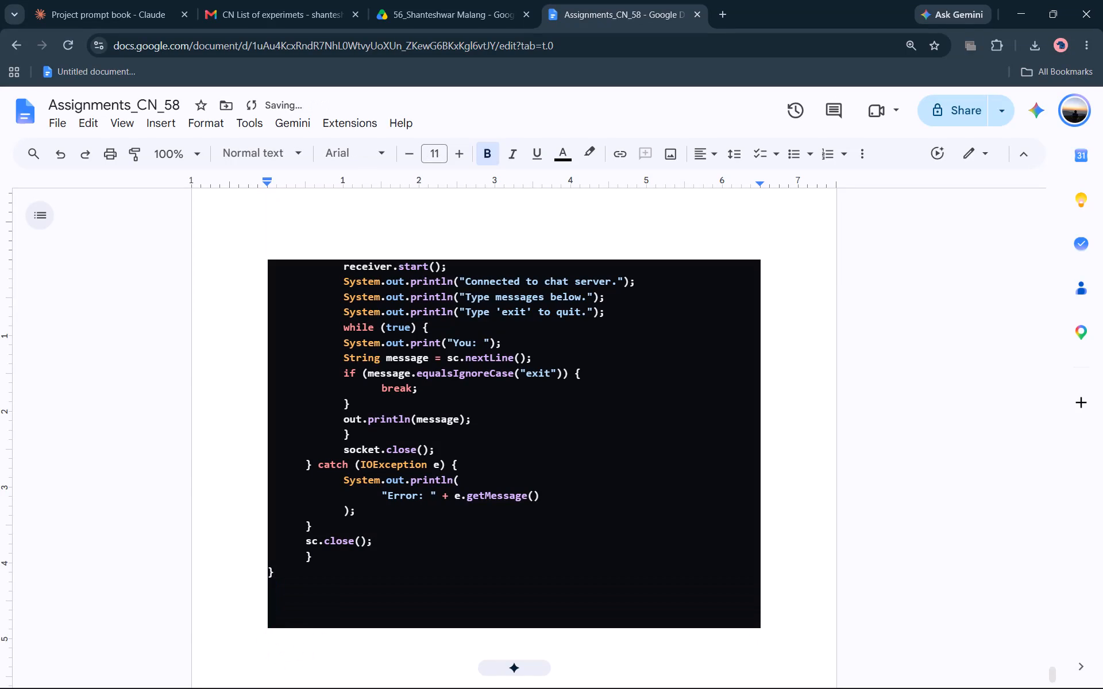
pyautogui.write('Output:')
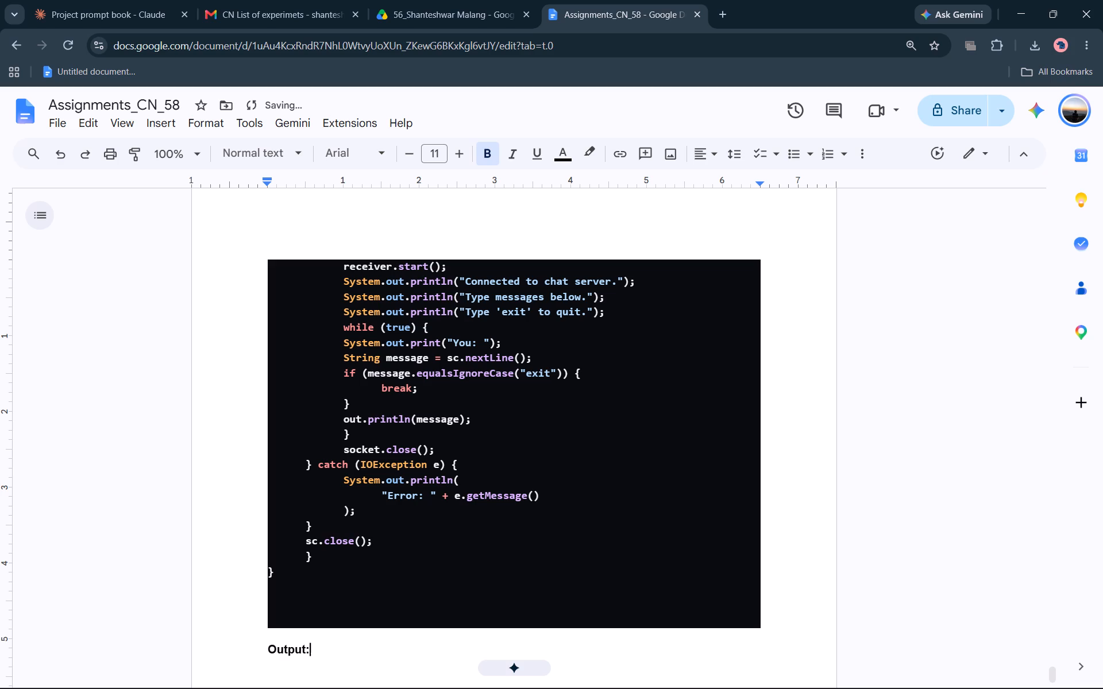
# Insert blank lines below "Output:" until the insertion point sits at the top of a new page.
pyautogui.press('Return')
pyautogui.press('Return')
pyautogui.press('Return')
pyautogui.press('Return')
pyautogui.press('Return')
pyautogui.press('Return')
pyautogui.press('Return')
pyautogui.press('Return')
pyautogui.press('Return')
pyautogui.press('Return')
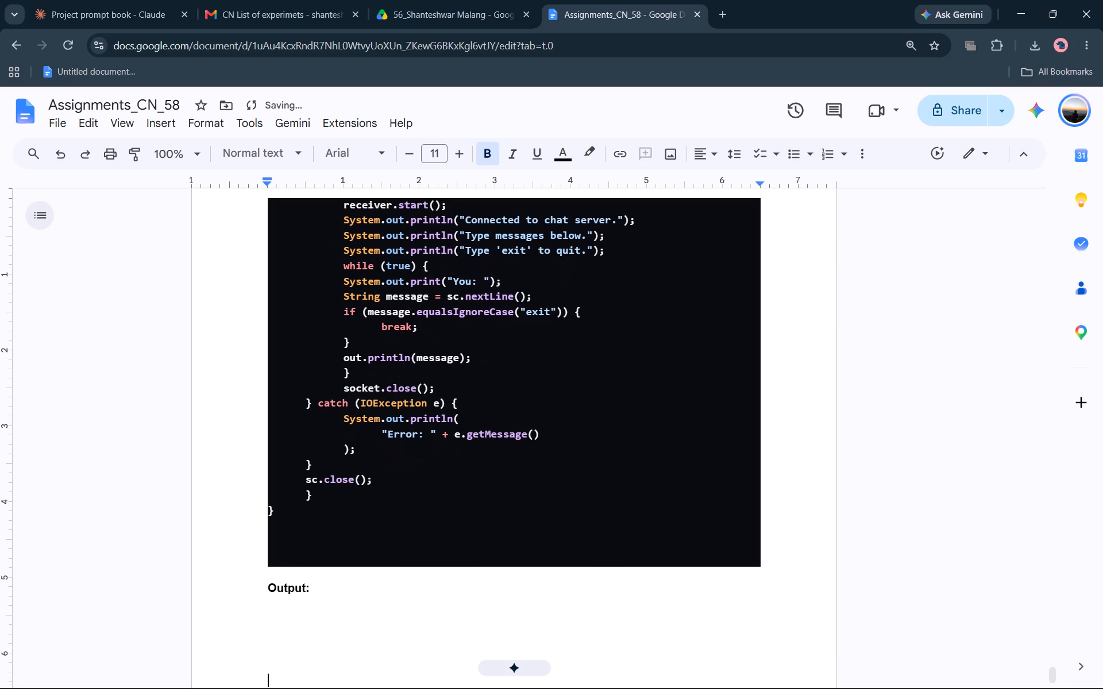
pyautogui.press('Return')
pyautogui.press('Return')
pyautogui.press('Return')
pyautogui.press('Return')
pyautogui.press('Return')
pyautogui.press('Return')
pyautogui.press('Return')
pyautogui.press('Return')
pyautogui.press('Return')
pyautogui.press('Return')
pyautogui.press('Return')
pyautogui.press('Return')
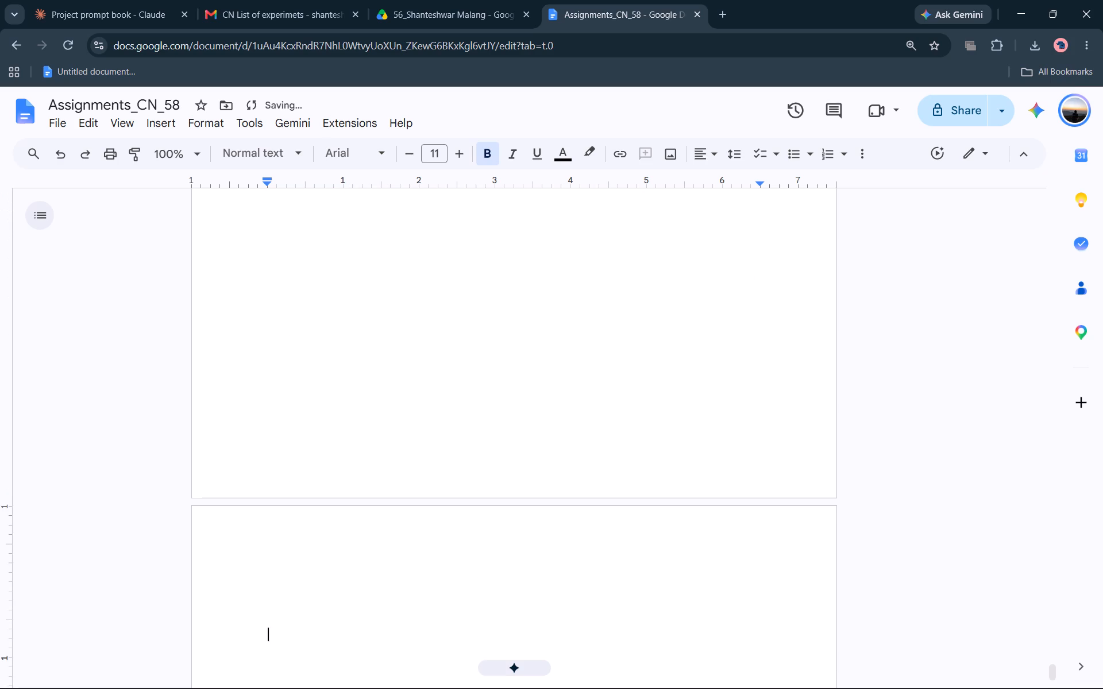
pyautogui.press('BackSpace')
pyautogui.press('BackSpace')
pyautogui.press('BackSpace')
pyautogui.press('BackSpace')
pyautogui.press('Return')
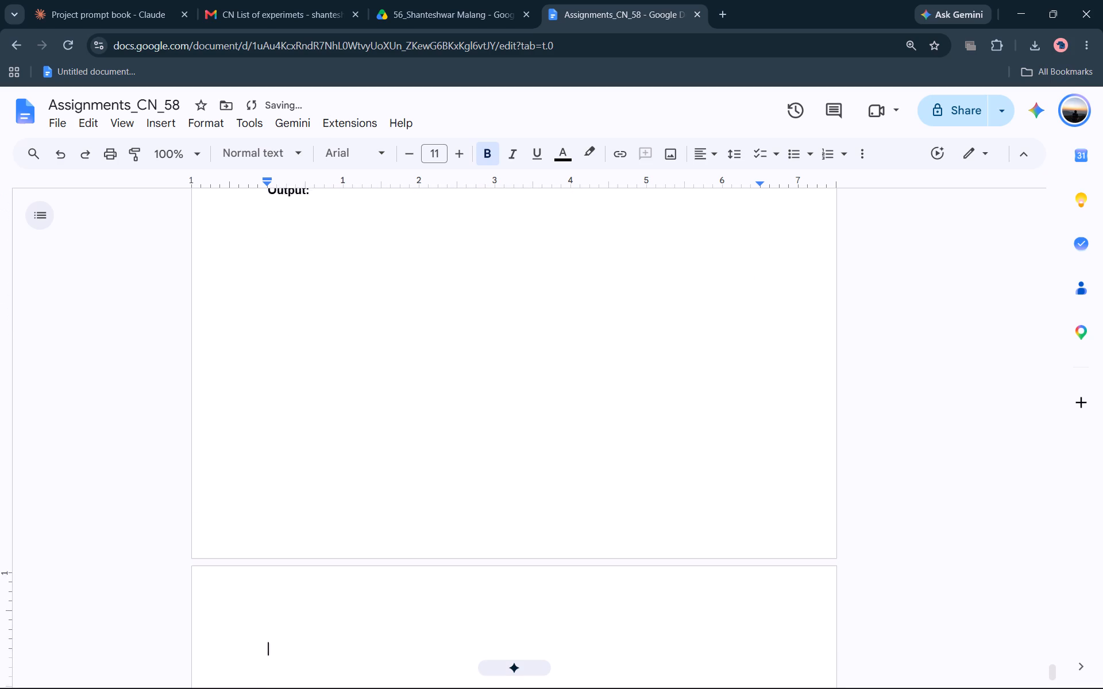
# Add the heading "Assignment 19" at the top of the new page, sized 18 and centred.
pyautogui.write('Assignment')
pyautogui.press('space')
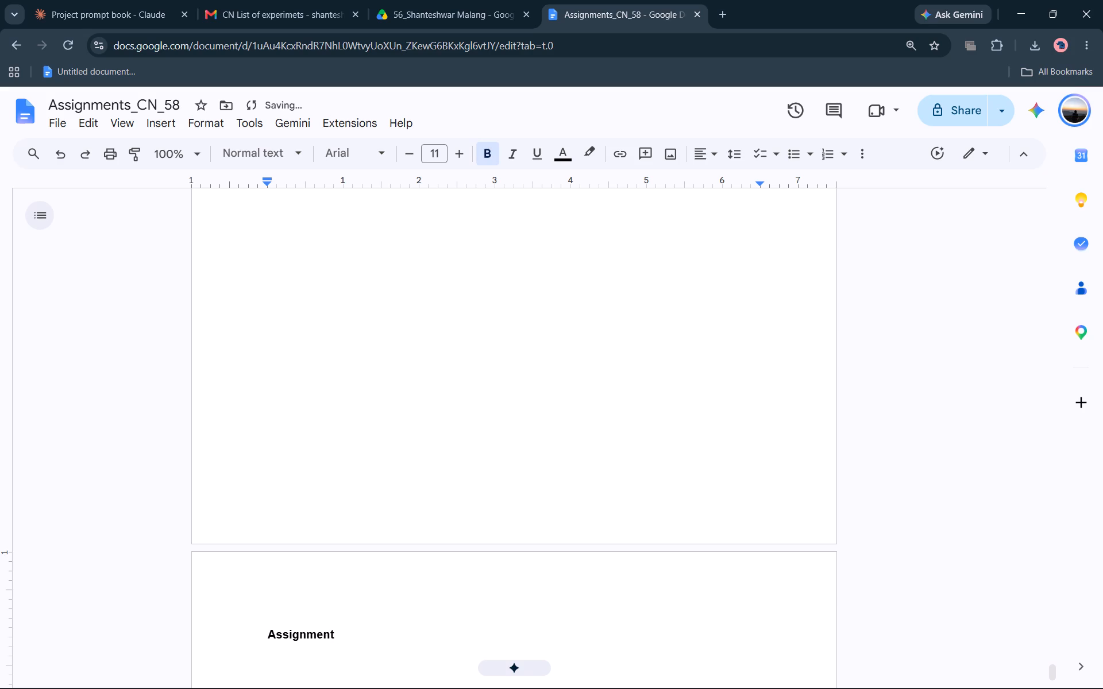
pyautogui.press('1')
pyautogui.press('9')
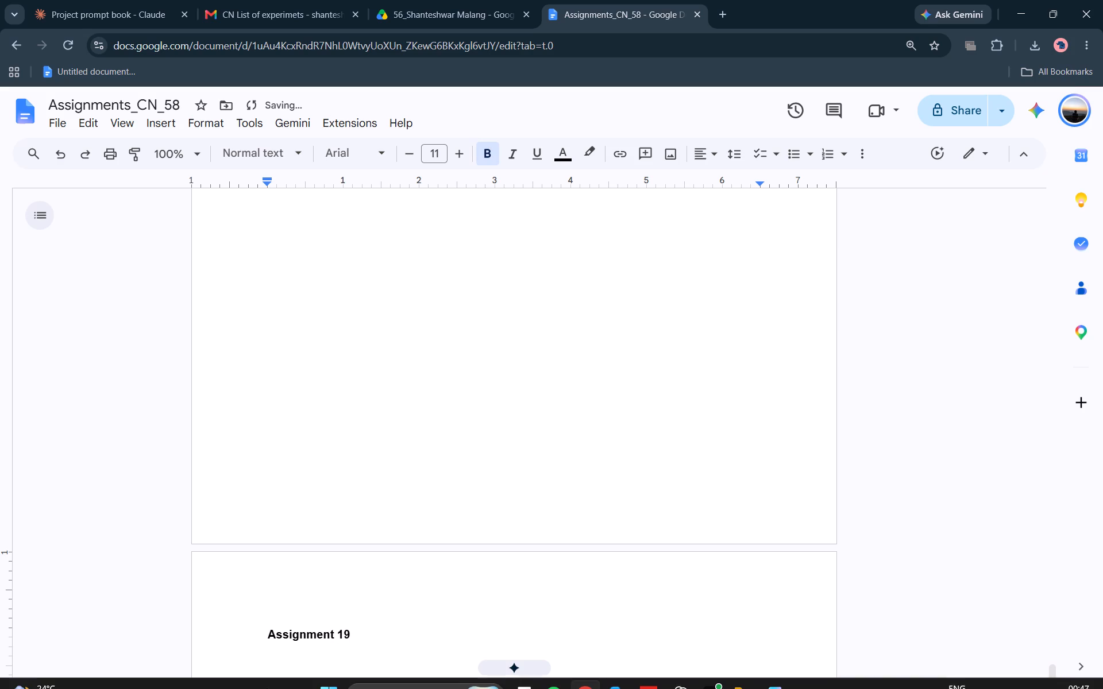
pyautogui.moveTo(359, 636); pyautogui.dragTo(236, 633)
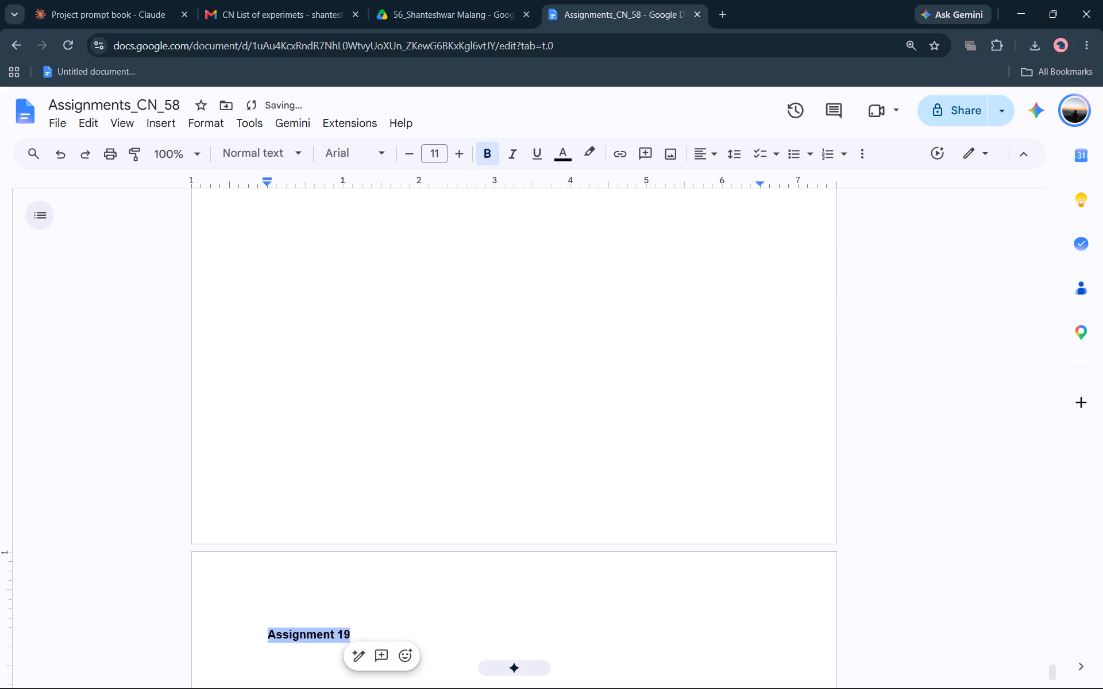
pyautogui.click(439, 159)
pyautogui.click(435, 323)
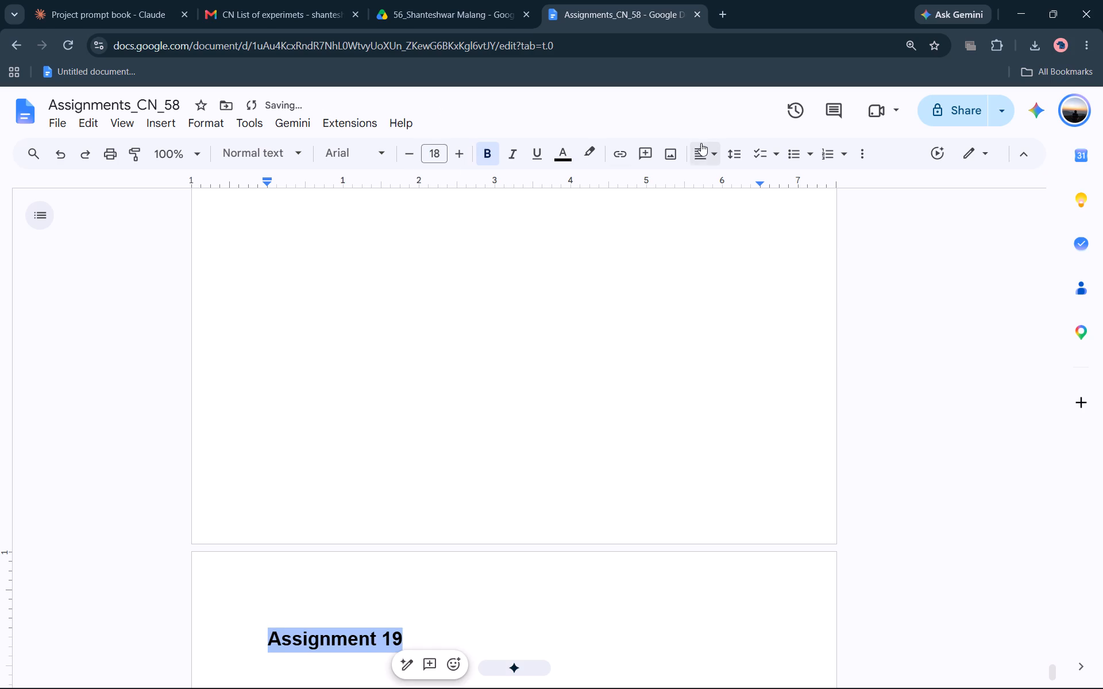
pyautogui.hotkey('ctrl', 'shift', 'e')
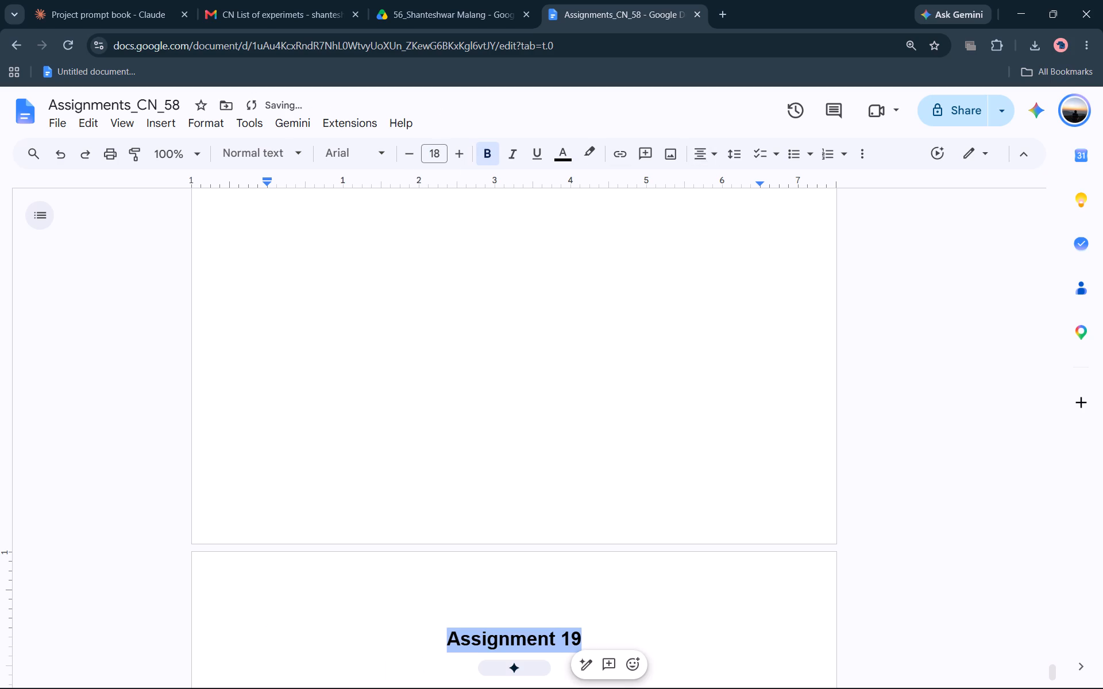
# Add a "Problem Statement:" label in size 11 below the Assignment 19 heading.
pyautogui.scroll(-1, 575, 241)
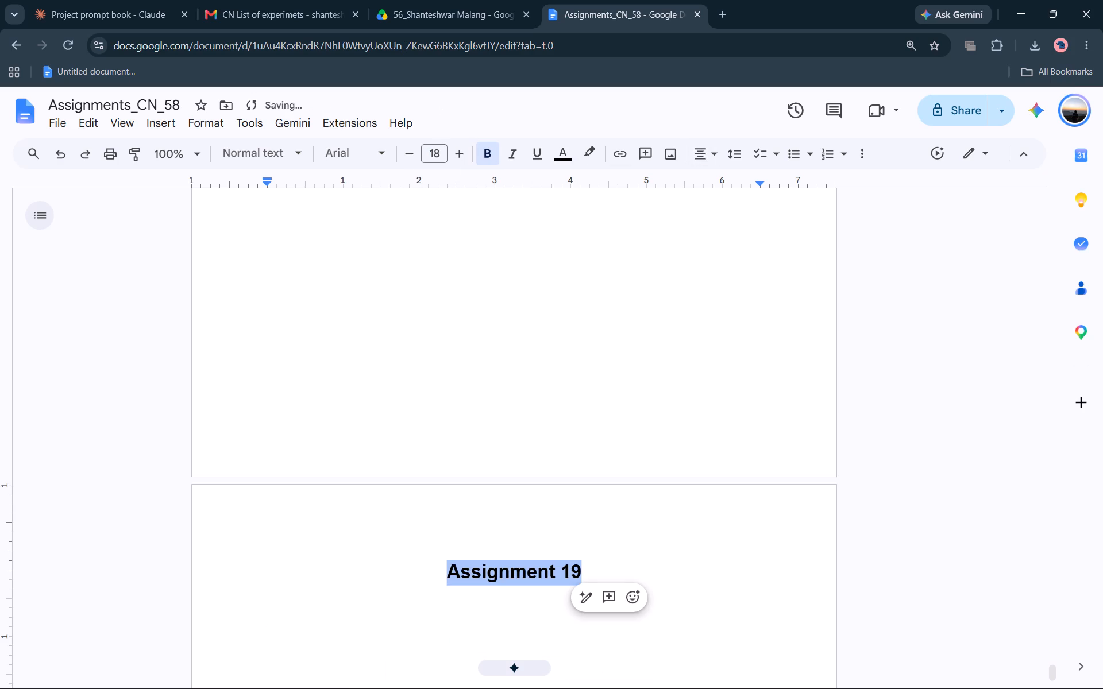
pyautogui.click(662, 527)
pyautogui.press('Return')
pyautogui.press('BackSpace')
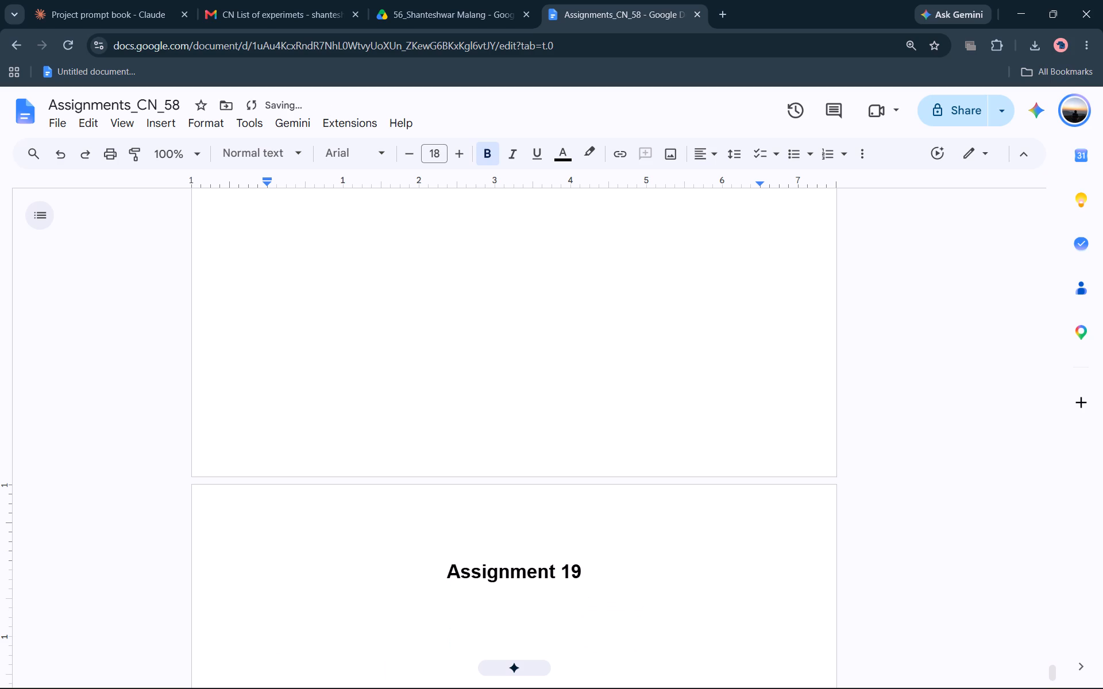
pyautogui.press('BackSpace')
pyautogui.press('Return')
pyautogui.press('BackSpace')
pyautogui.press('Return')
pyautogui.click(441, 152)
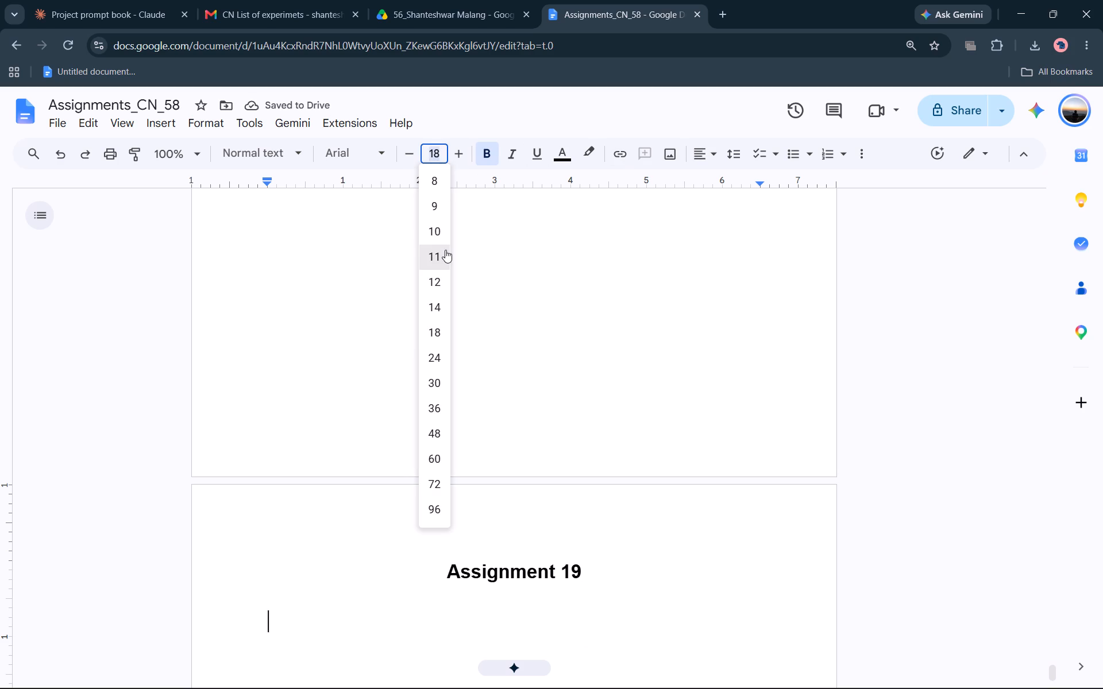
pyautogui.click(445, 250)
pyautogui.write('Problem Statement:')
pyautogui.press('space')
# Copy Experiment no.19's UDP multithreaded chat statement from the reference Word file and paste it after Assignment 19's "Problem Statement:" label.
pyautogui.hotkey('alt', 'Tab')
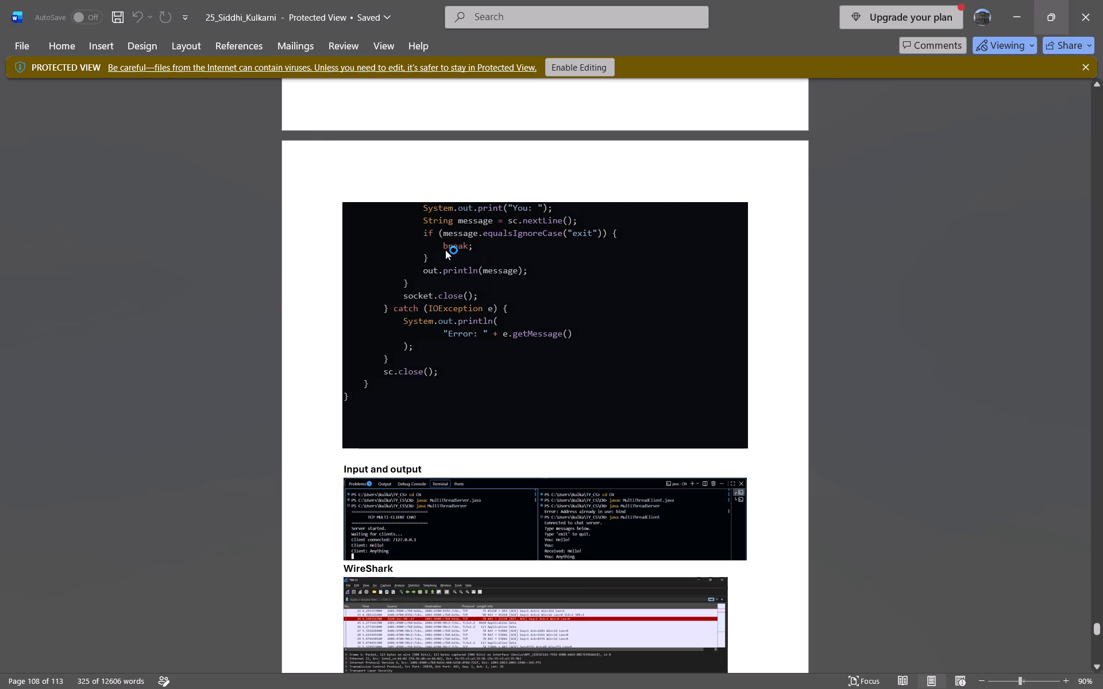
pyautogui.scroll(-4, 406, 390)
pyautogui.scroll(1, 406, 390)
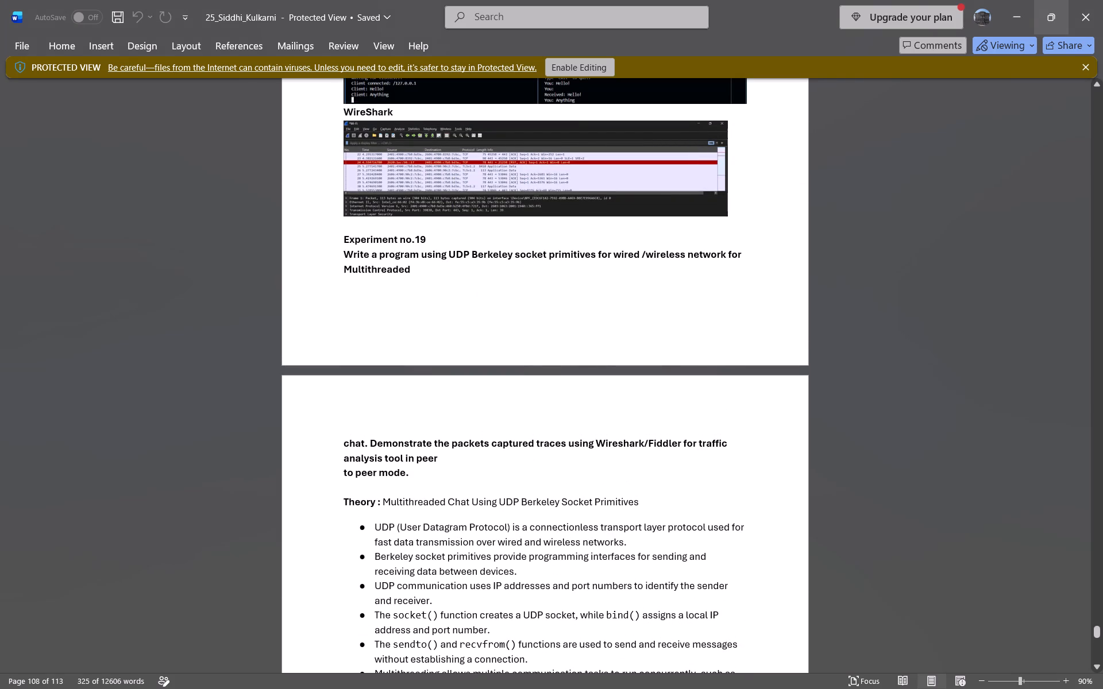
pyautogui.moveTo(419, 479); pyautogui.dragTo(340, 251)
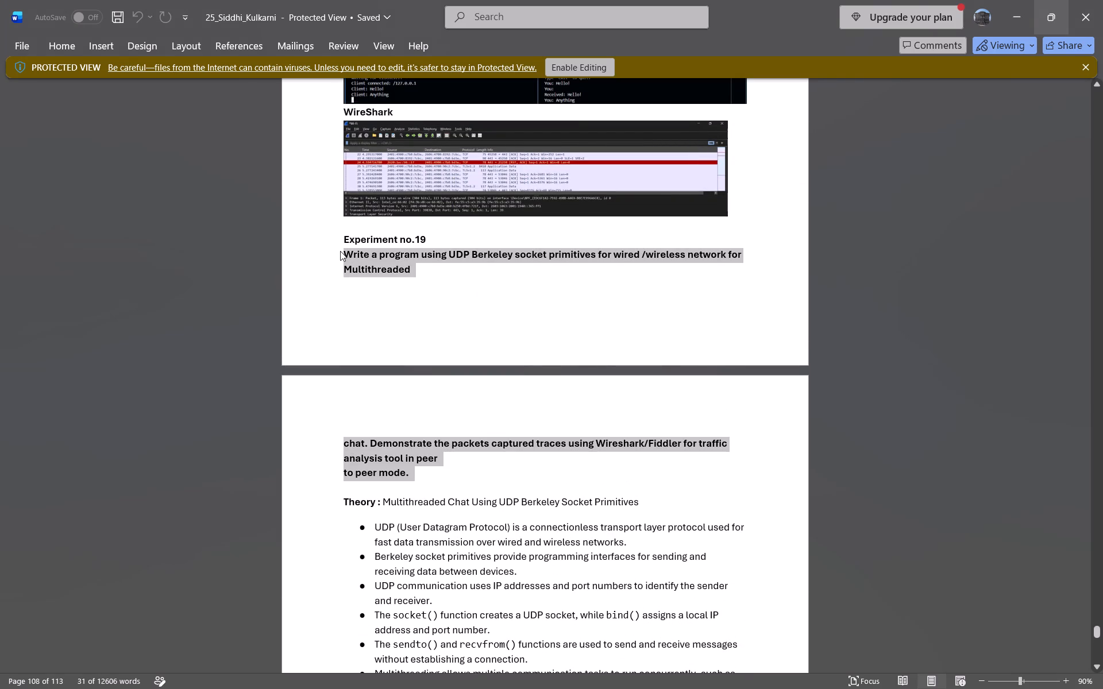
pyautogui.hotkey('ctrl', 'c')
pyautogui.hotkey('alt', 'Tab')
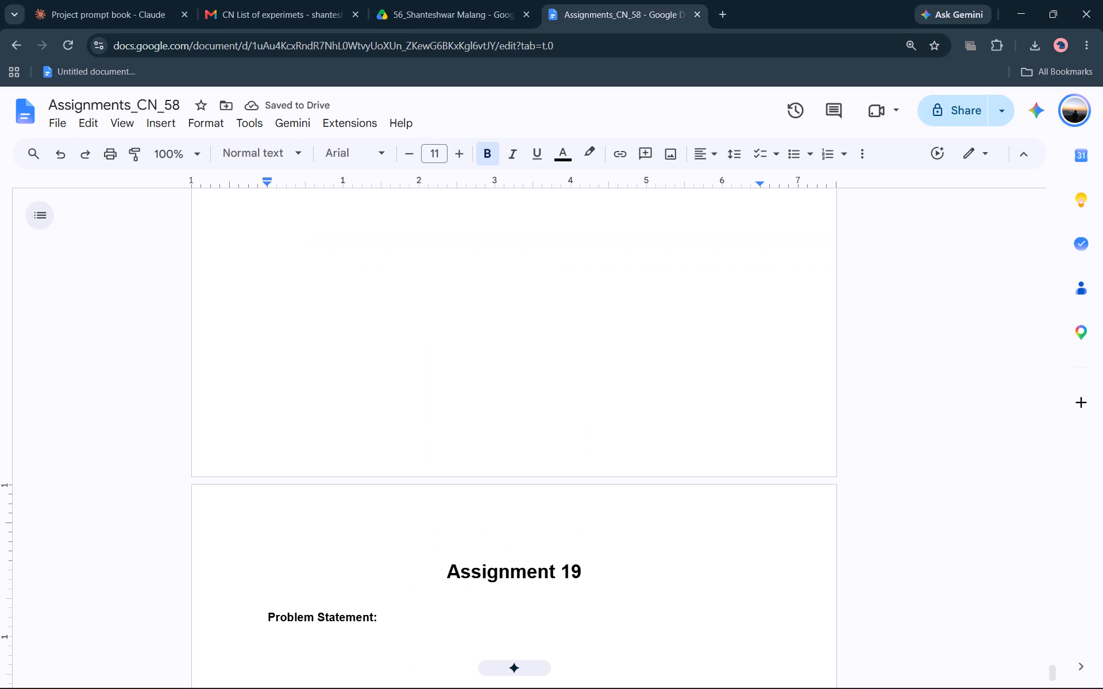
pyautogui.hotkey('ctrl', 'v')
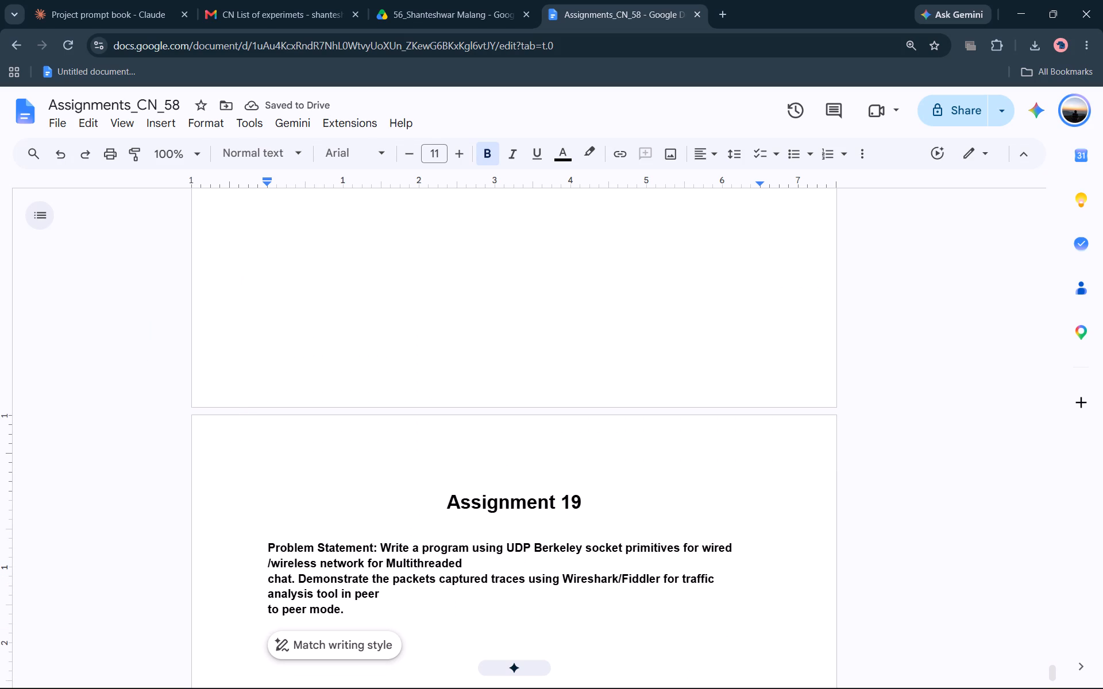
# Examine how Assignment 18's problem statement and code are laid out, returning to Assignment 19.
pyautogui.scroll(10, 264, 559)
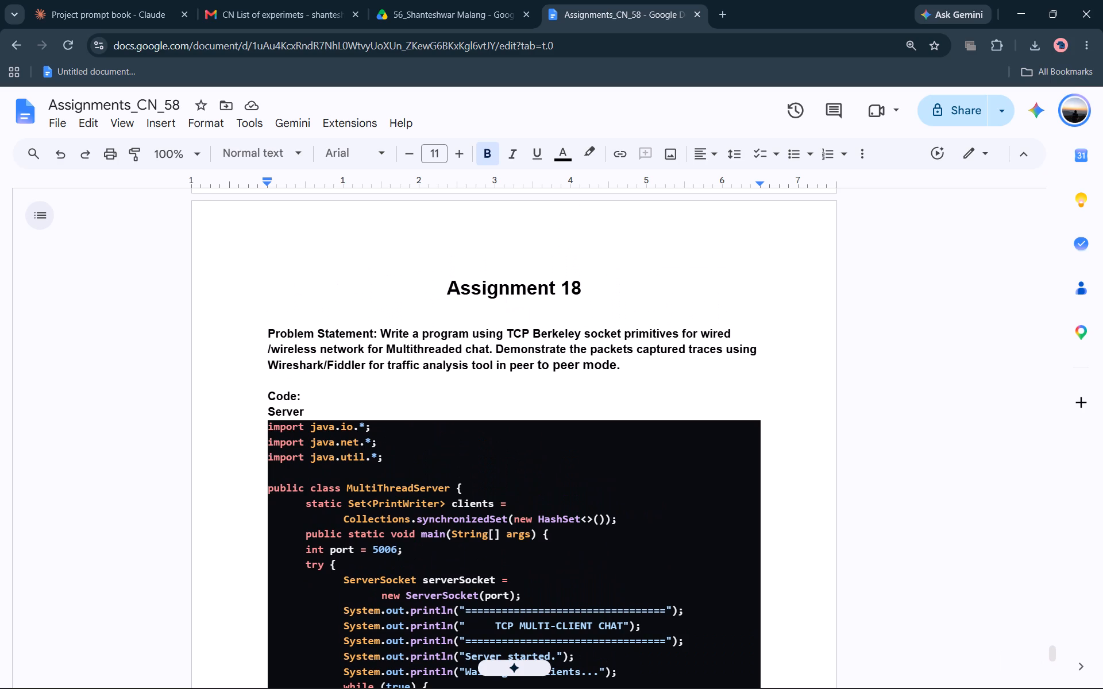
pyautogui.scroll(-6, 264, 559)
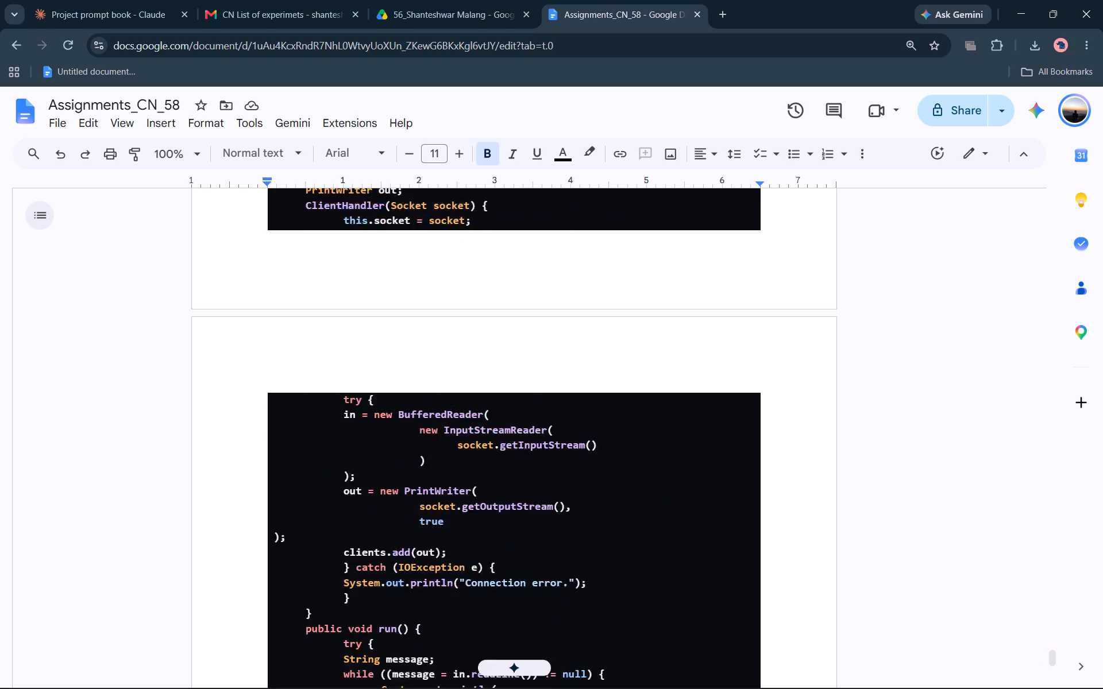
pyautogui.scroll(-6, 264, 559)
pyautogui.scroll(2, 264, 559)
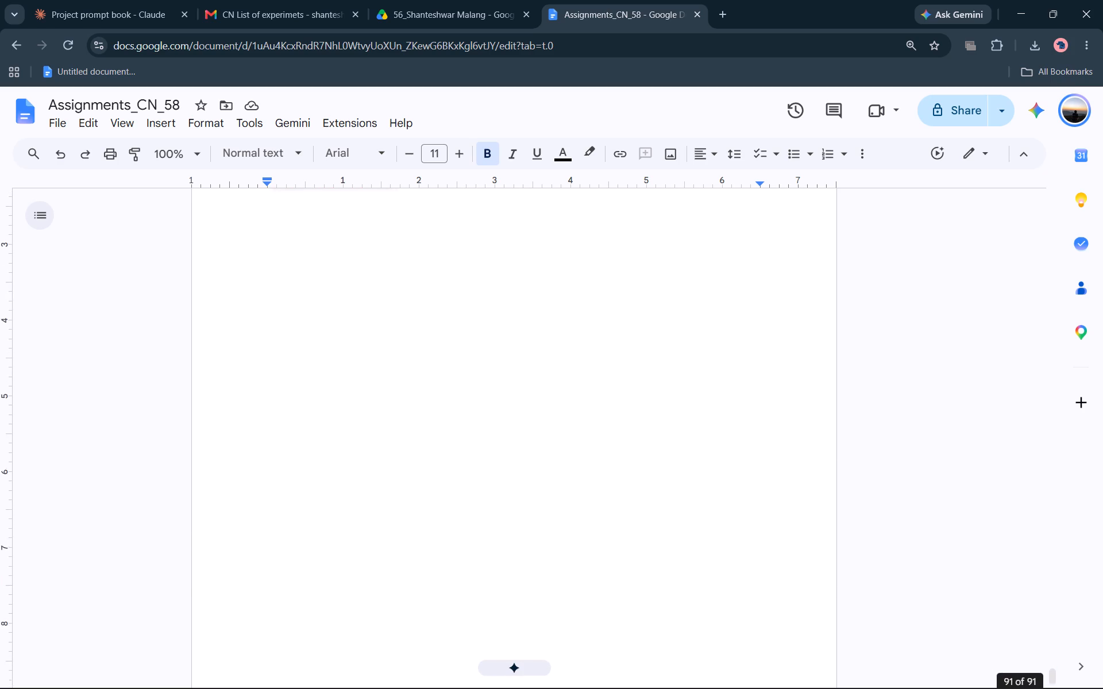
pyautogui.scroll(1, 264, 559)
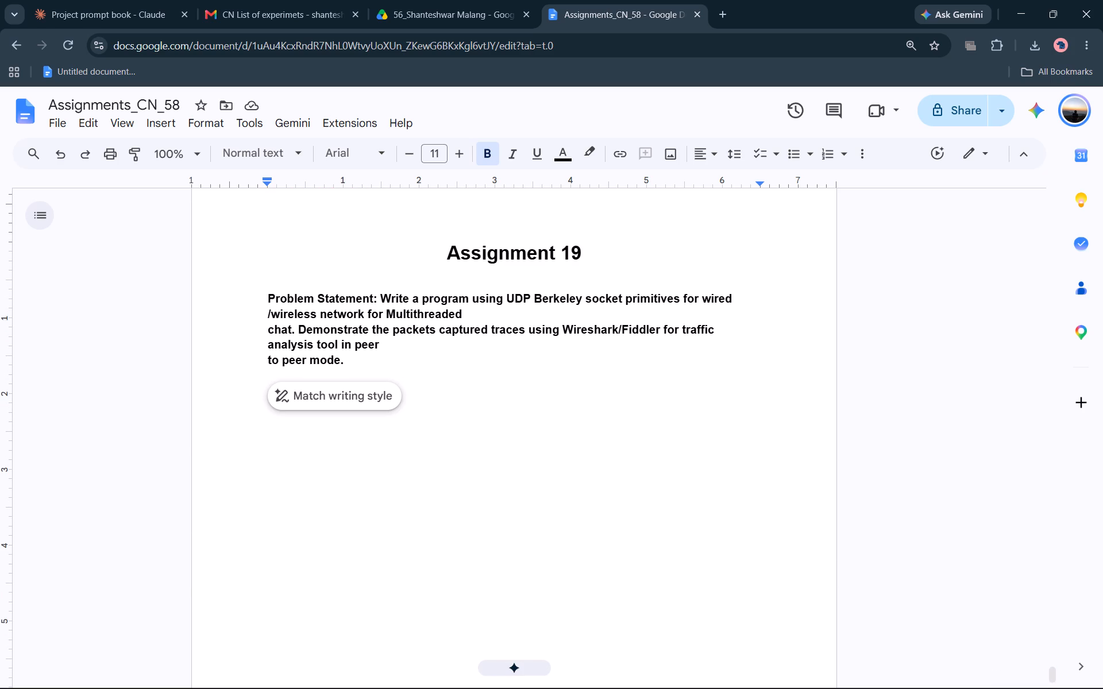
# Join the broken lines of Assignment 19's problem statement into one paragraph, with spaces before "chat" and "to peer mode".
pyautogui.press('Up')
pyautogui.press('Up')
pyautogui.press('Up')
pyautogui.press('BackSpace')
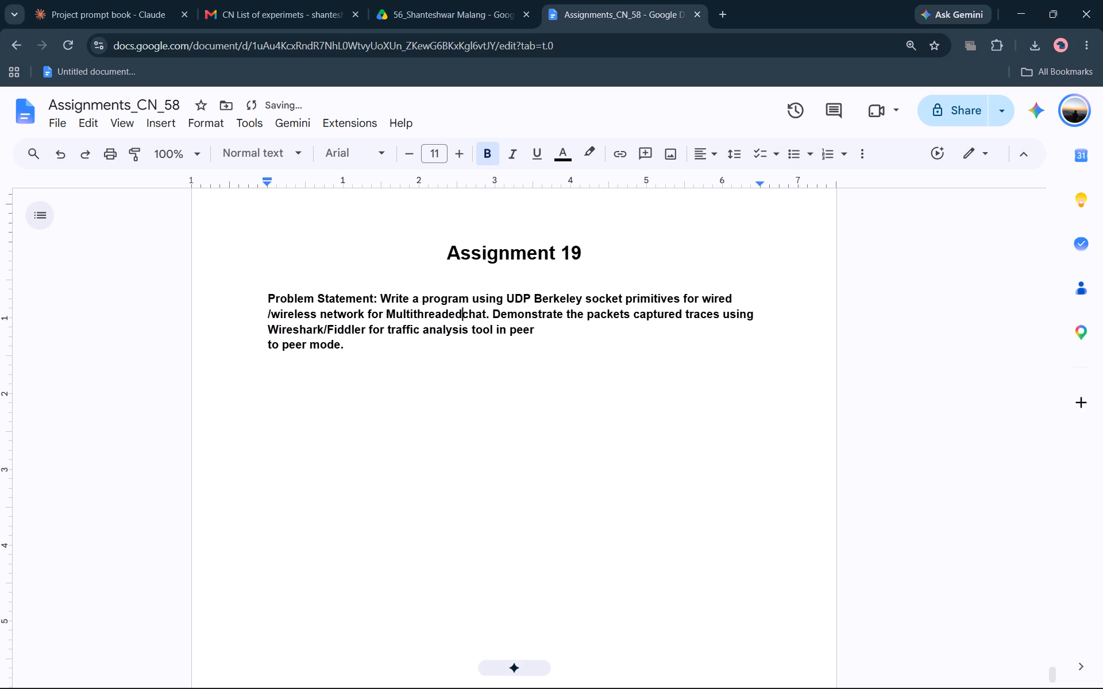
pyautogui.press('space')
pyautogui.press('Up')
pyautogui.press('Down')
pyautogui.press('Down')
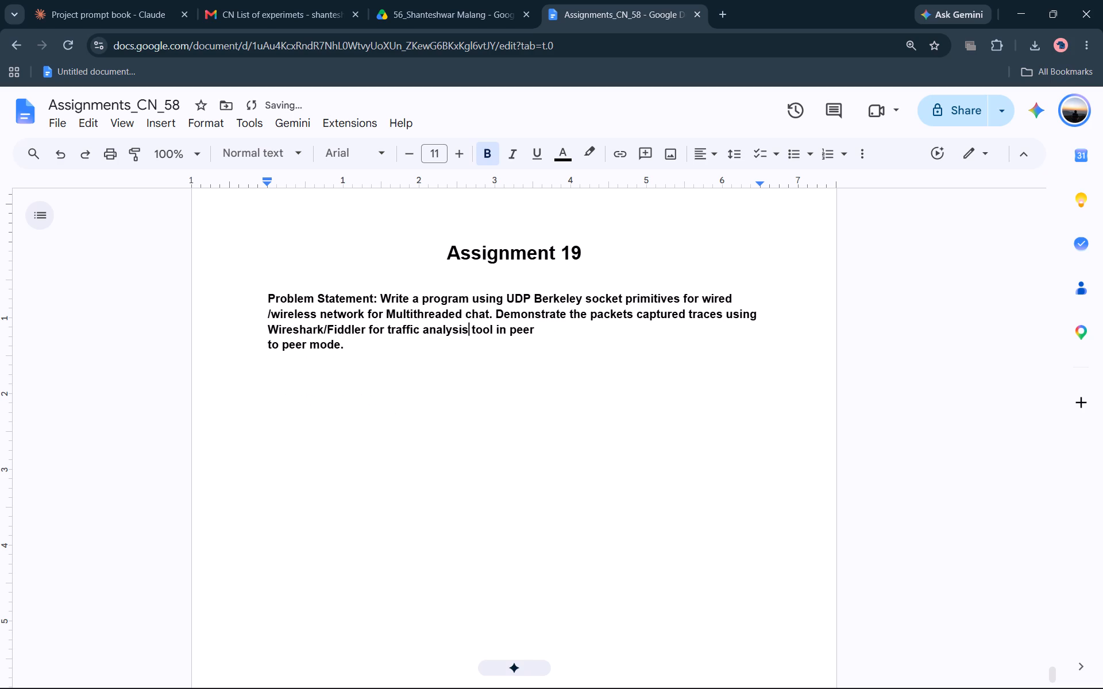
pyautogui.press('Down')
pyautogui.press('Left')
pyautogui.press('Left')
pyautogui.press('Left')
pyautogui.press('Left')
pyautogui.press('Left')
pyautogui.press('Left')
pyautogui.press('Left')
pyautogui.press('Left')
pyautogui.press('Left')
pyautogui.press('Left')
pyautogui.press('Left')
pyautogui.press('Left')
pyautogui.press('Left')
pyautogui.press('Left')
pyautogui.press('Right')
pyautogui.press('BackSpace')
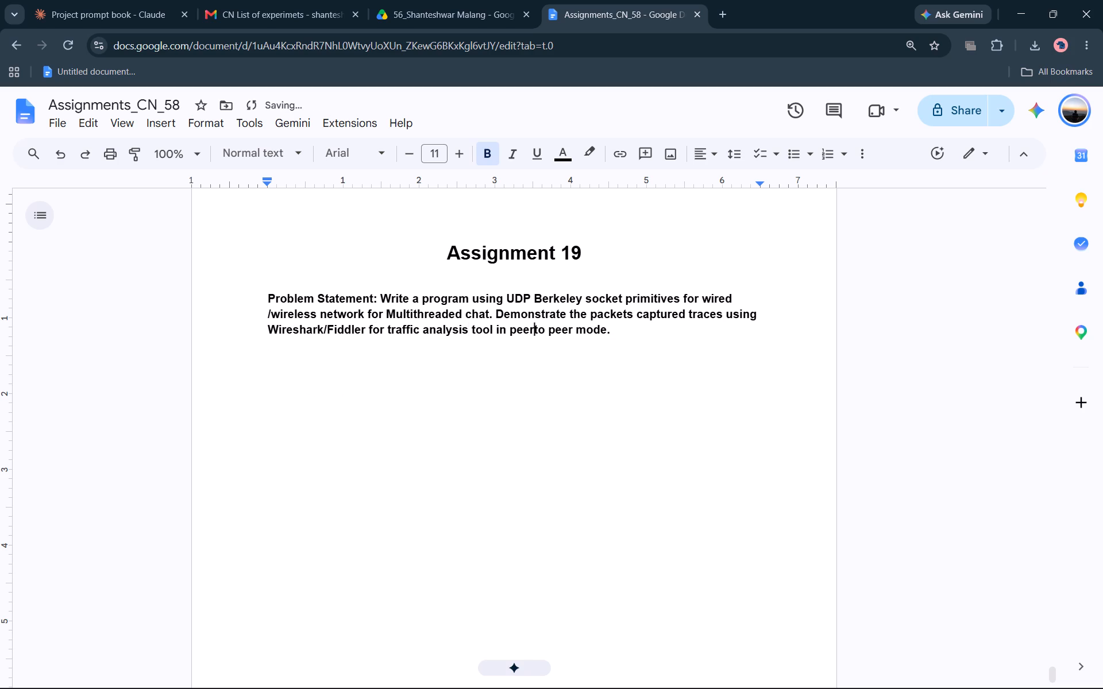
pyautogui.press('space')
# Add a "Code:" label below Assignment 19's problem statement, with a new line under it.
pyautogui.press('Down')
pyautogui.press('Down')
pyautogui.press('Return')
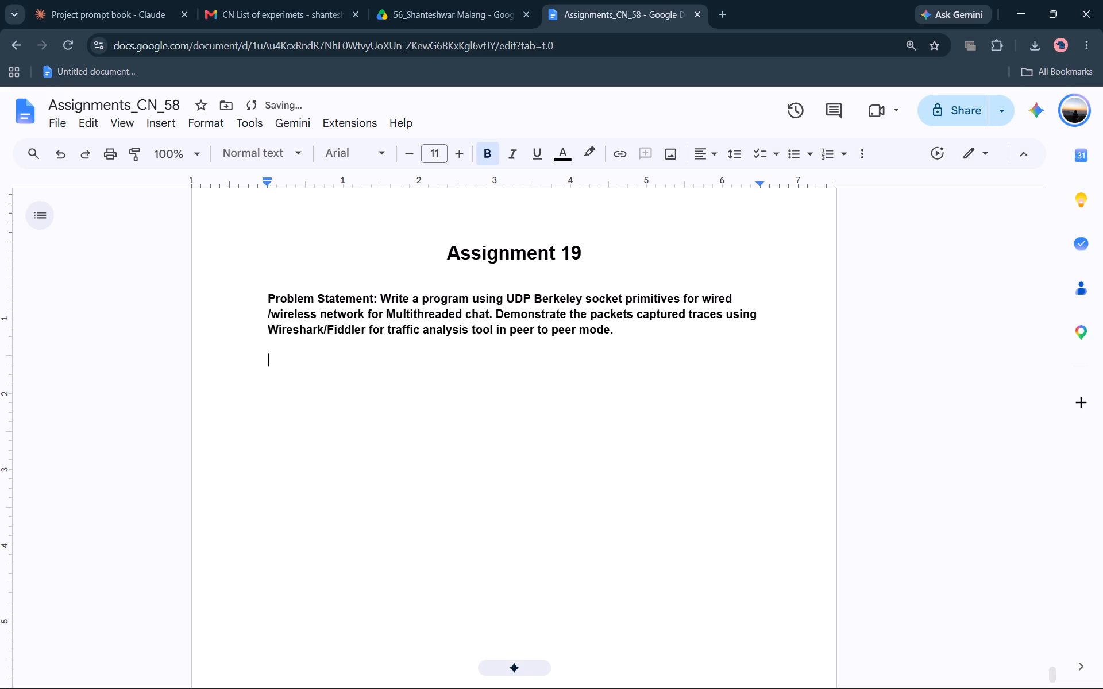
pyautogui.write('Code:')
pyautogui.press('Return')
# Copy Experiment no.19's UDP server and client program code from the reference Word file and paste it under Assignment 19's "Code:" label.
pyautogui.hotkey('alt', 'Tab')
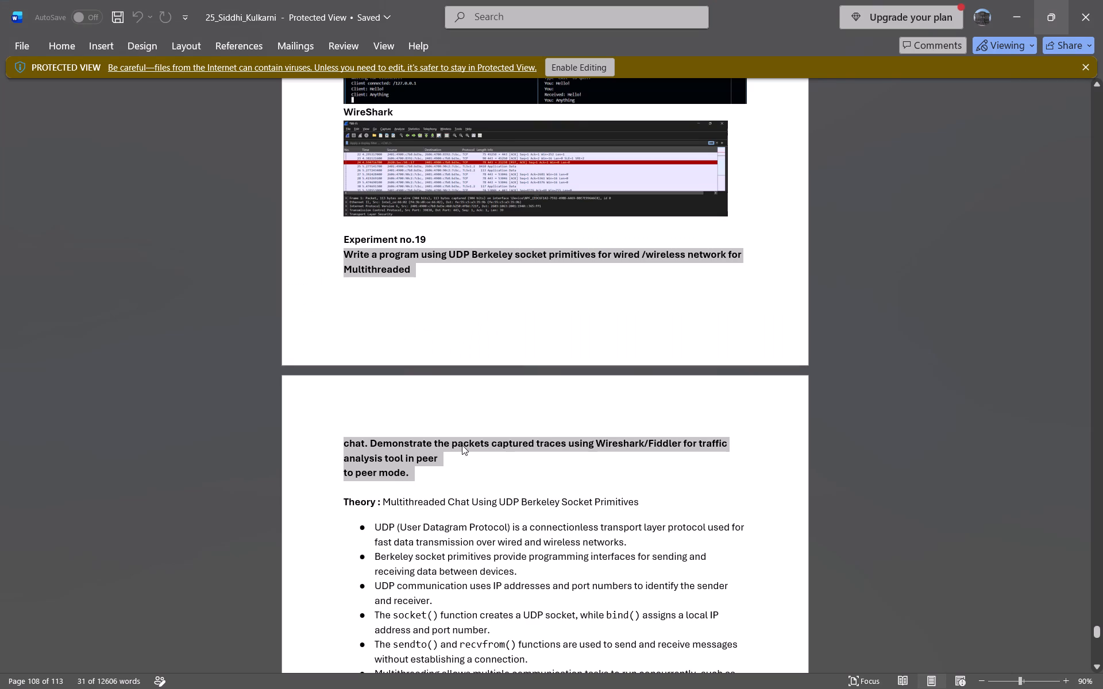
pyautogui.scroll(-4, 459, 457)
pyautogui.scroll(2, 459, 457)
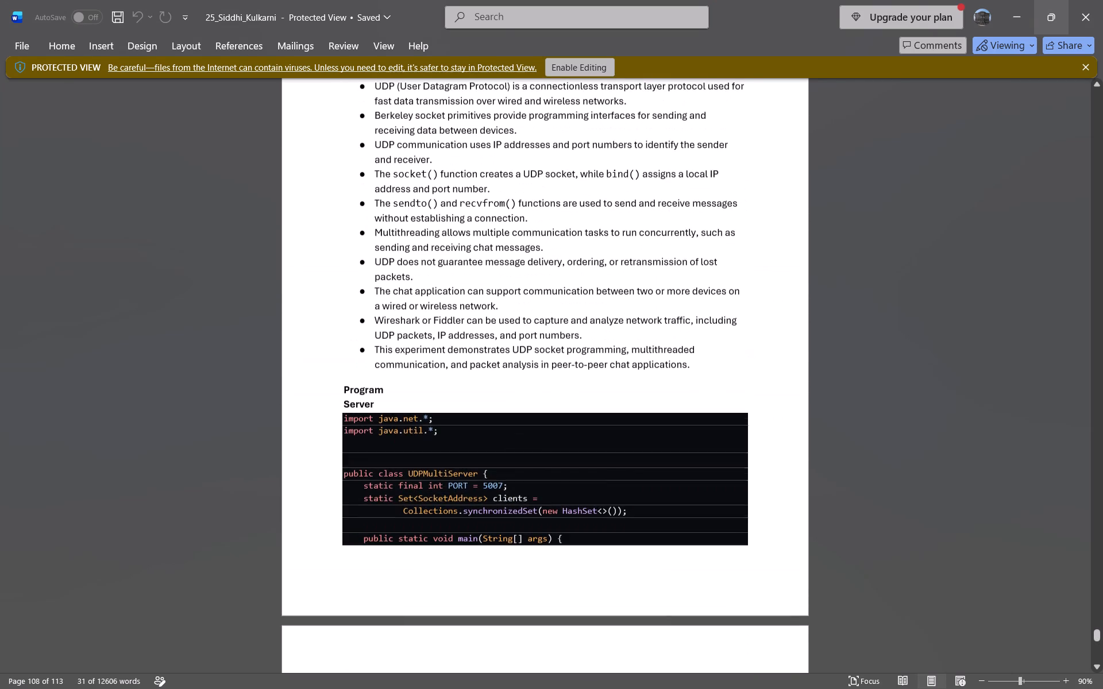
pyautogui.click(344, 403)
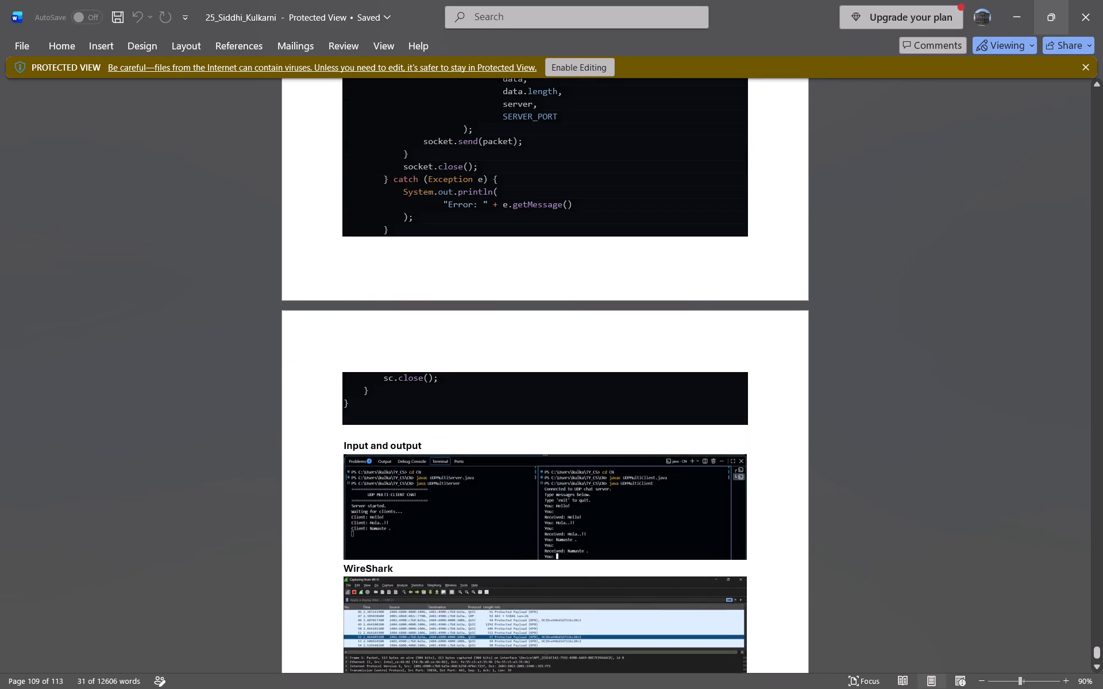
pyautogui.hotkey('ctrl', 'c')
pyautogui.hotkey('alt', 'Tab')
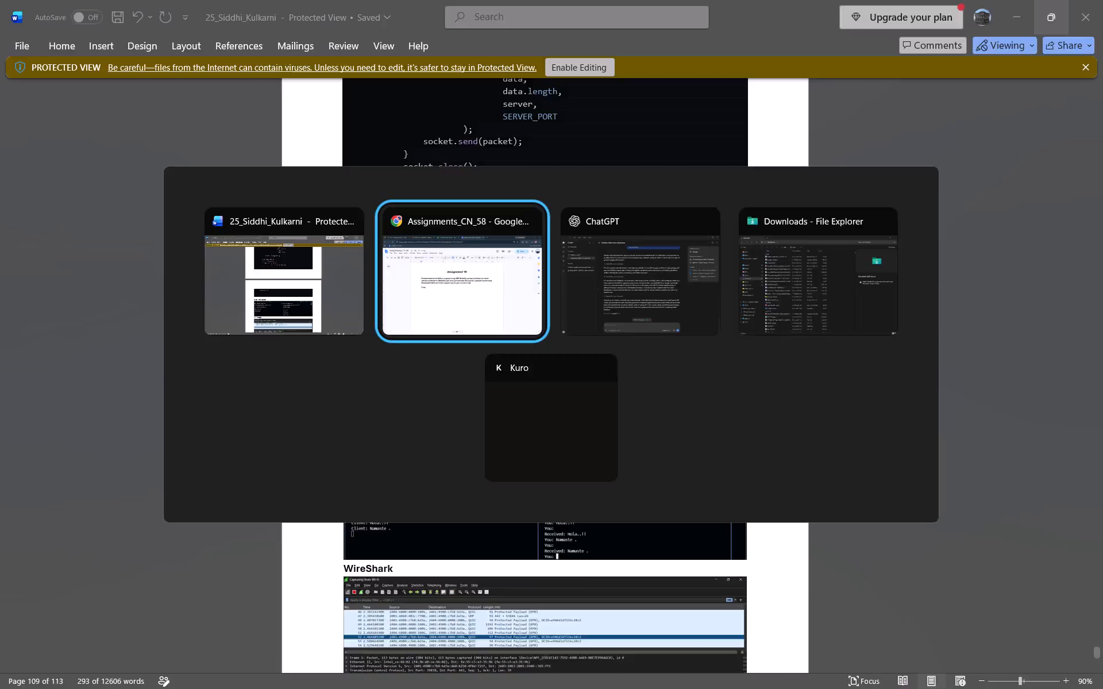
pyautogui.hotkey('ctrl', 'v')
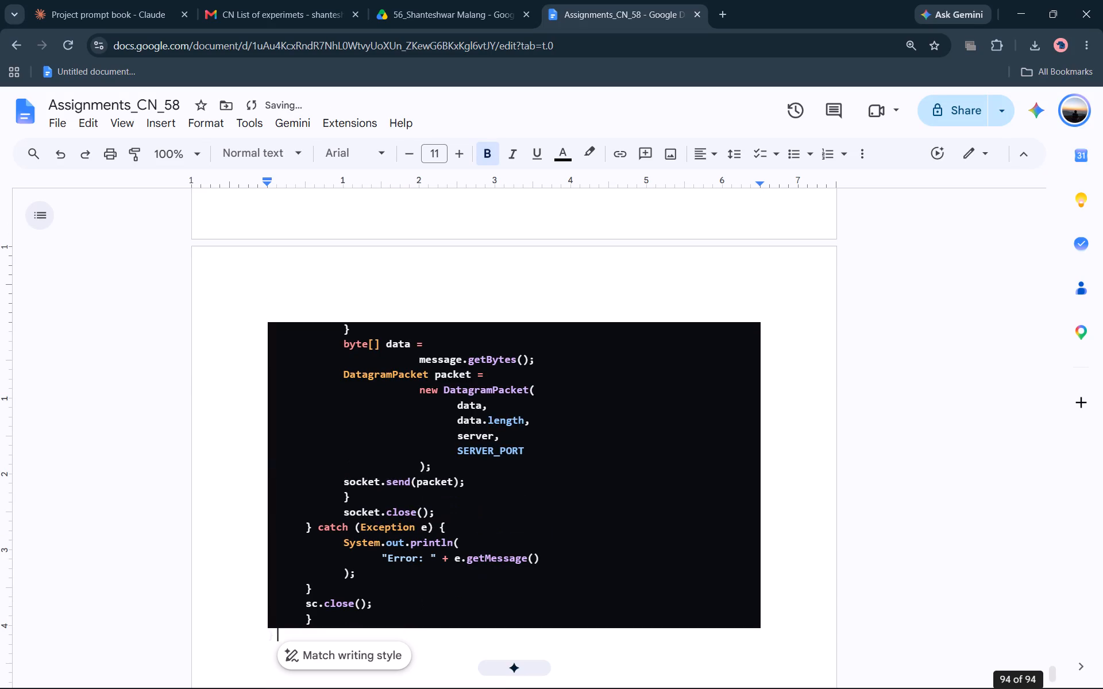
# Add an "Output:" label below Assignment 19's pasted code, with a new line under it.
pyautogui.scroll(-1, 348, 402)
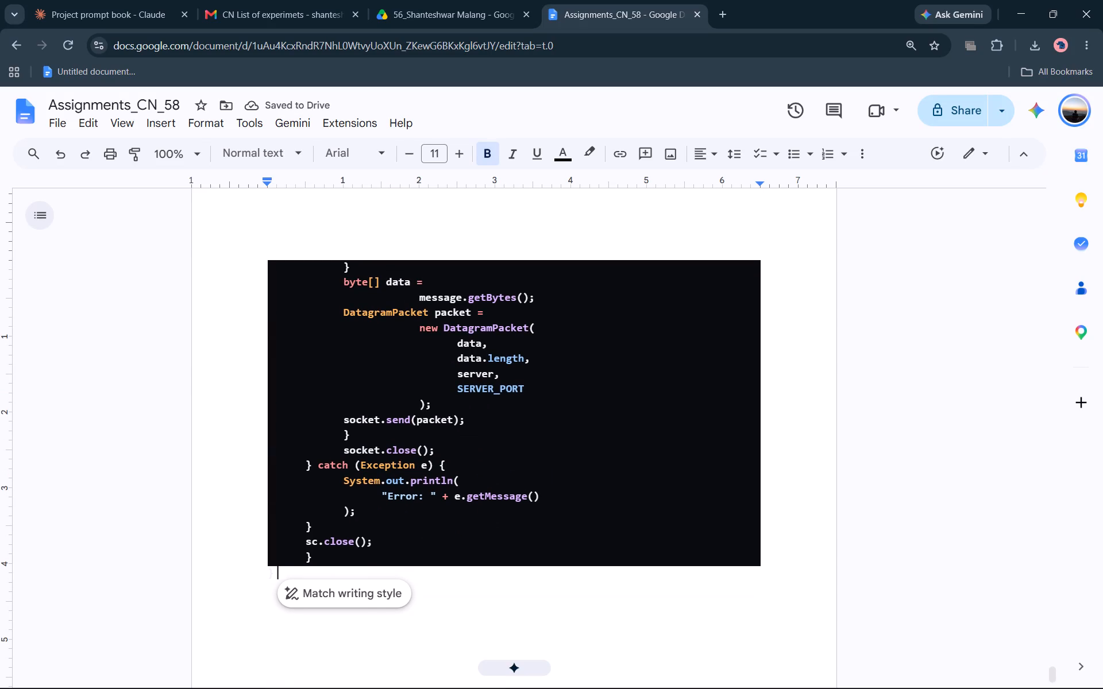
pyautogui.press('Return')
pyautogui.press('Return')
pyautogui.write('Output:')
pyautogui.press('Return')
pyautogui.press('Return')
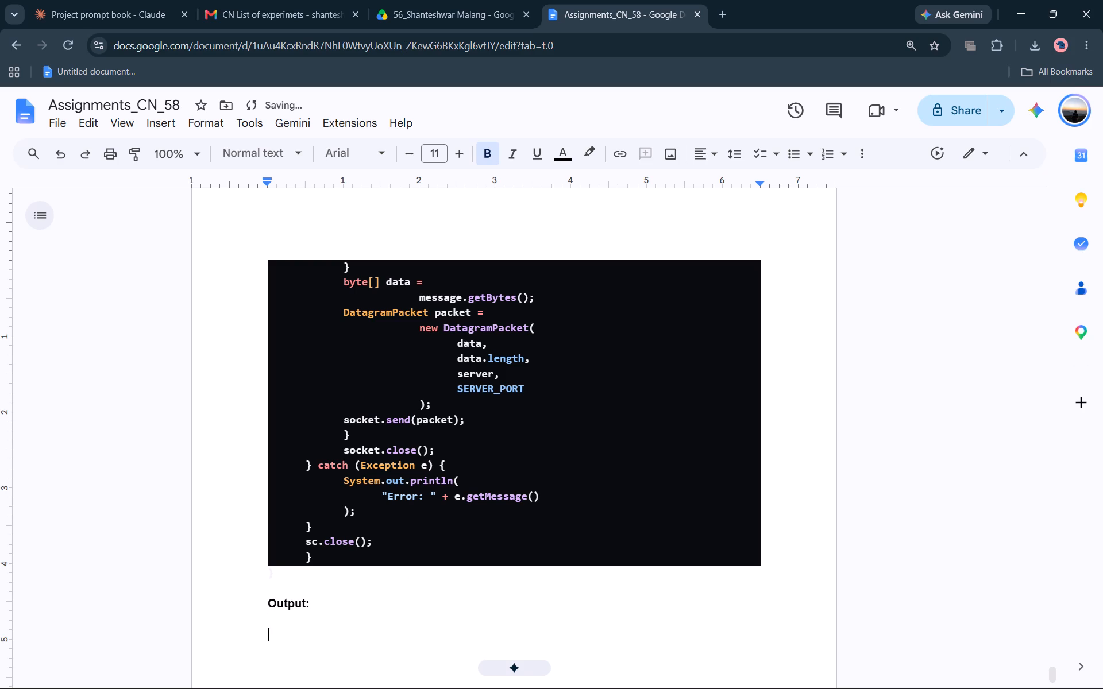
# Switch to the reference Word file and examine Experiment no.19's output and WireShark screenshots, looking back through the earlier experiments.
pyautogui.hotkey('alt', 'Tab')
pyautogui.scroll(-4, 348, 402)
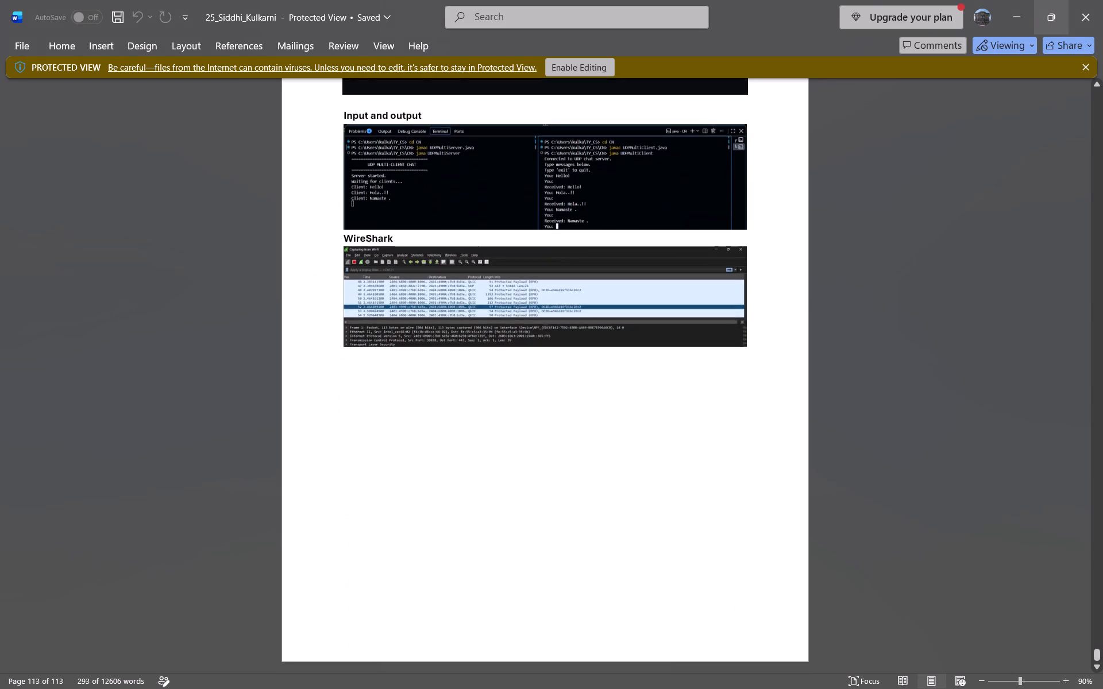
pyautogui.scroll(7, 348, 402)
pyautogui.scroll(20, 348, 402)
pyautogui.scroll(20, 348, 402)
pyautogui.scroll(20, 348, 402)
pyautogui.hscroll(18, 348, 402)
pyautogui.scroll(20, 348, 402)
pyautogui.scroll(1, 348, 402)
pyautogui.hscroll(7, 348, 402)
pyautogui.scroll(3, 348, 402)
pyautogui.hscroll(1, 348, 402)
pyautogui.scroll(20, 348, 402)
pyautogui.scroll(20, 348, 402)
pyautogui.scroll(20, 348, 402)
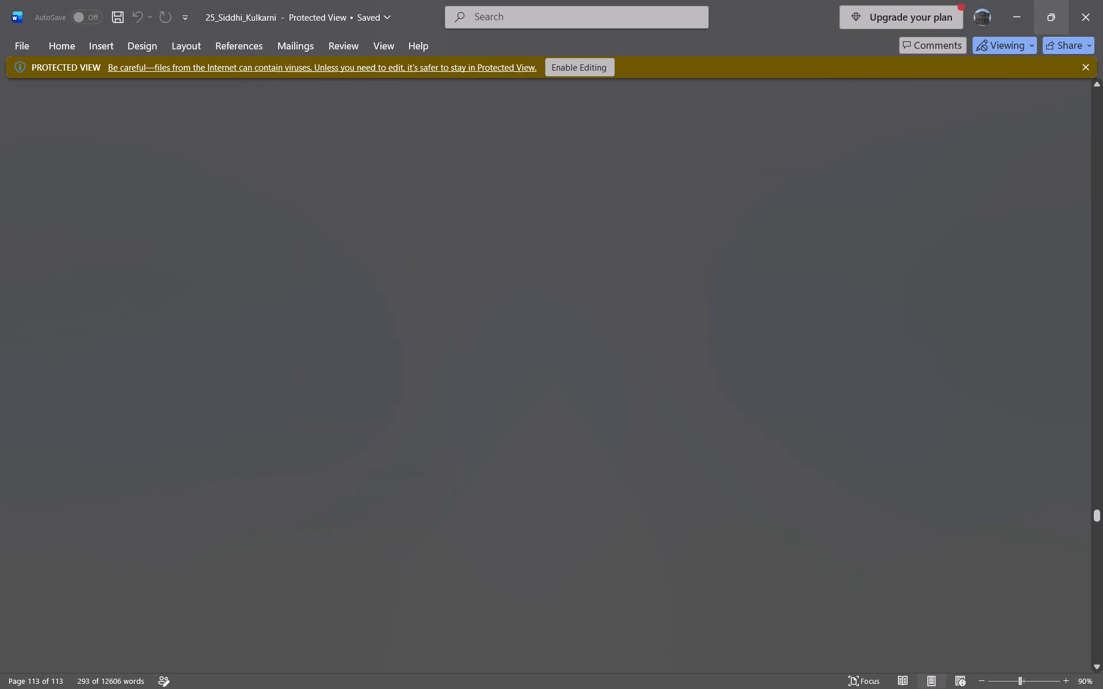
pyautogui.scroll(20, 348, 402)
pyautogui.scroll(20, 348, 402)
pyautogui.scroll(20, 348, 402)
pyautogui.scroll(20, 348, 402)
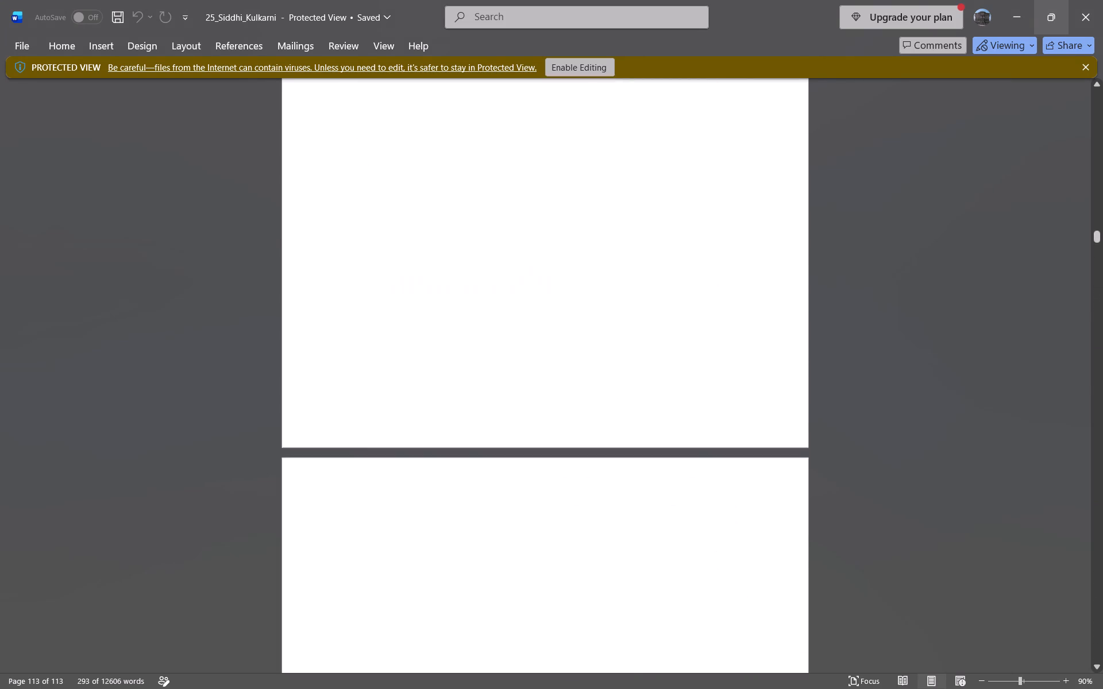
pyautogui.scroll(16, 348, 402)
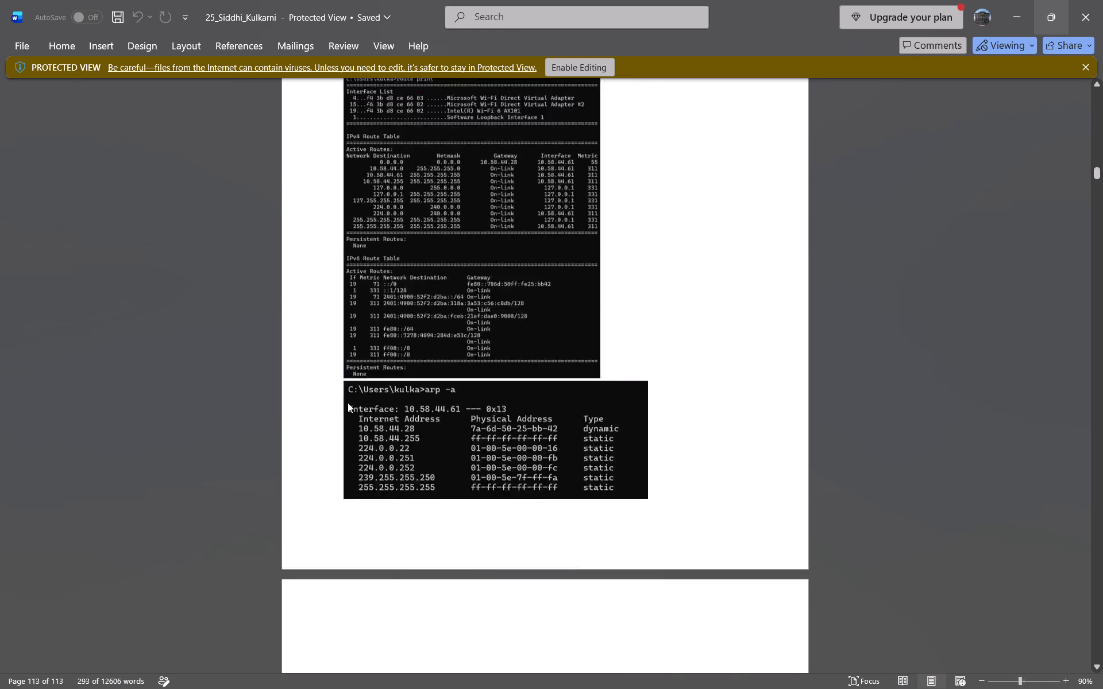
pyautogui.scroll(6, 348, 402)
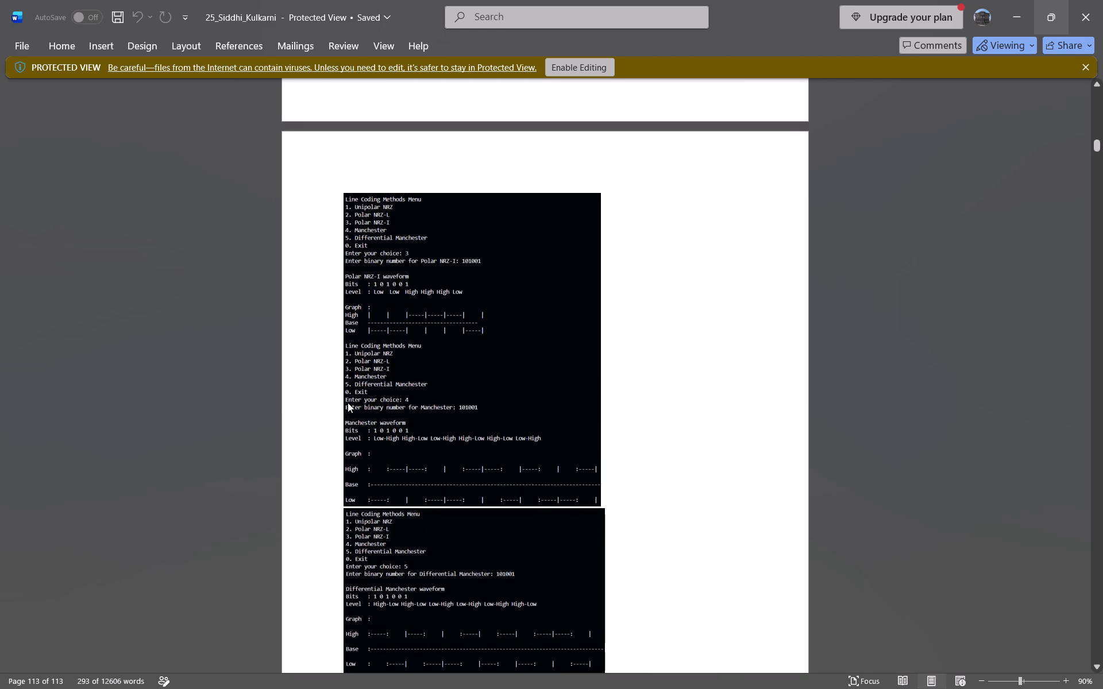
pyautogui.scroll(13, 348, 402)
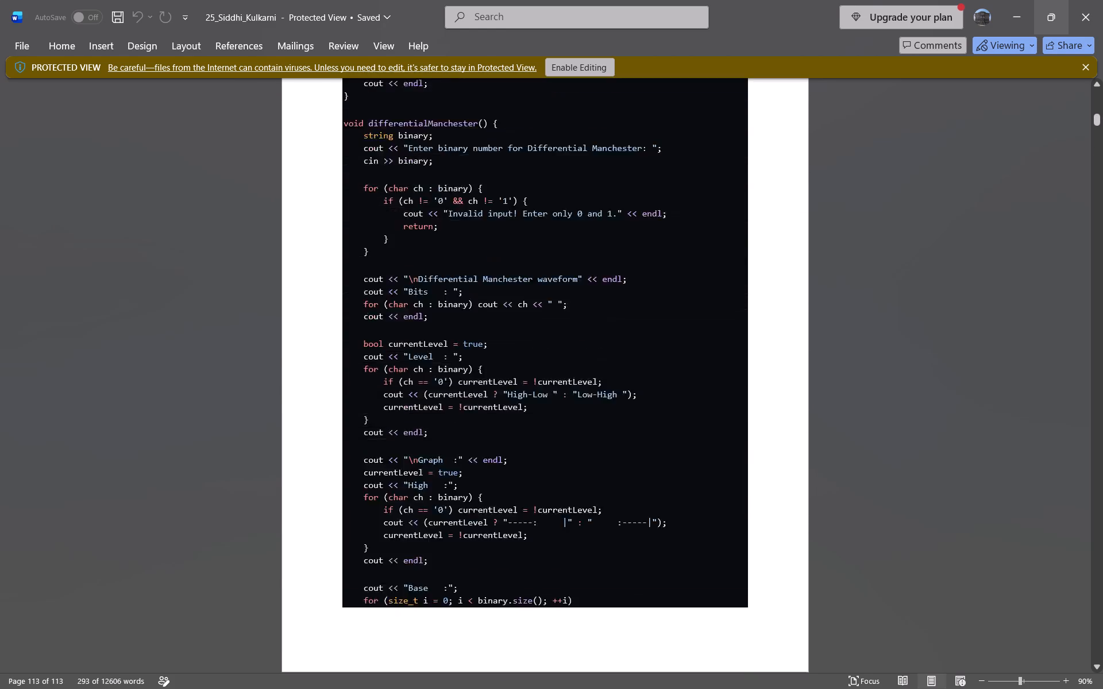
pyautogui.scroll(4, 348, 402)
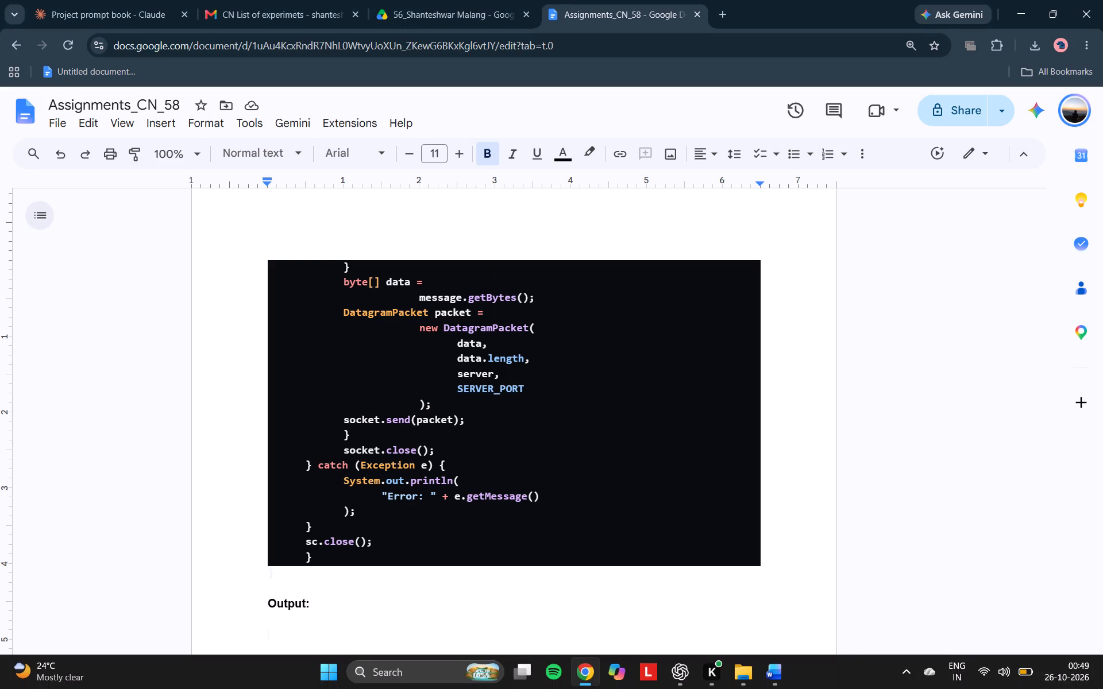
# Switch to the Drive folder in Chrome and check the actions available for Assignments_CN_58.docx and for adding new items.
pyautogui.click(451, 0)
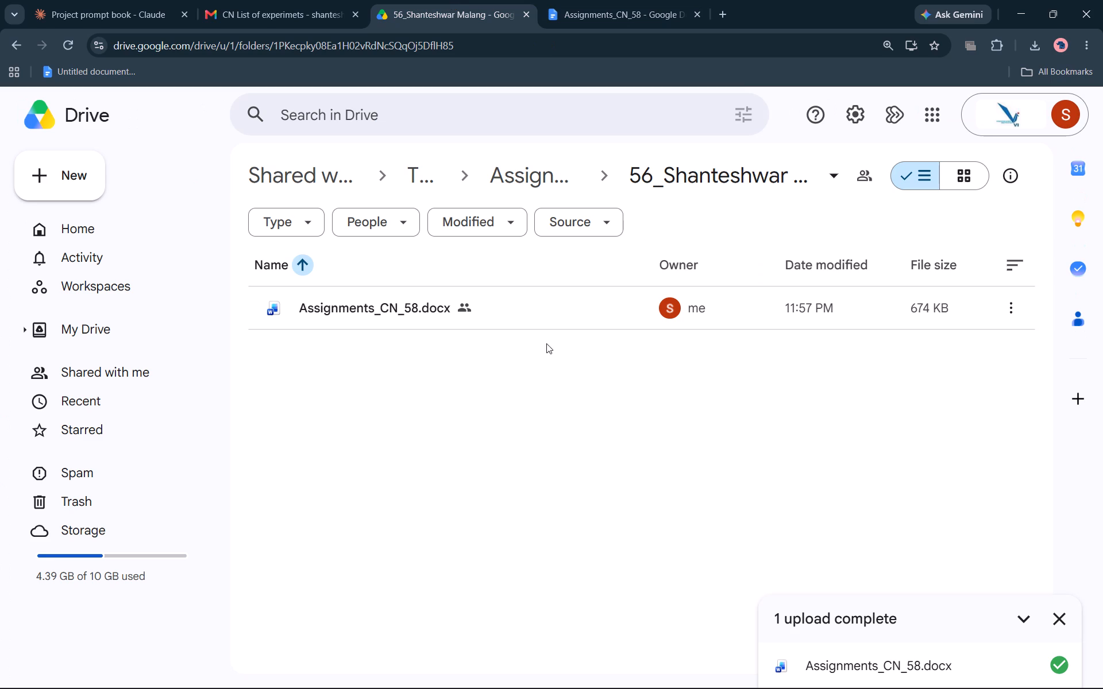
pyautogui.click(1006, 310)
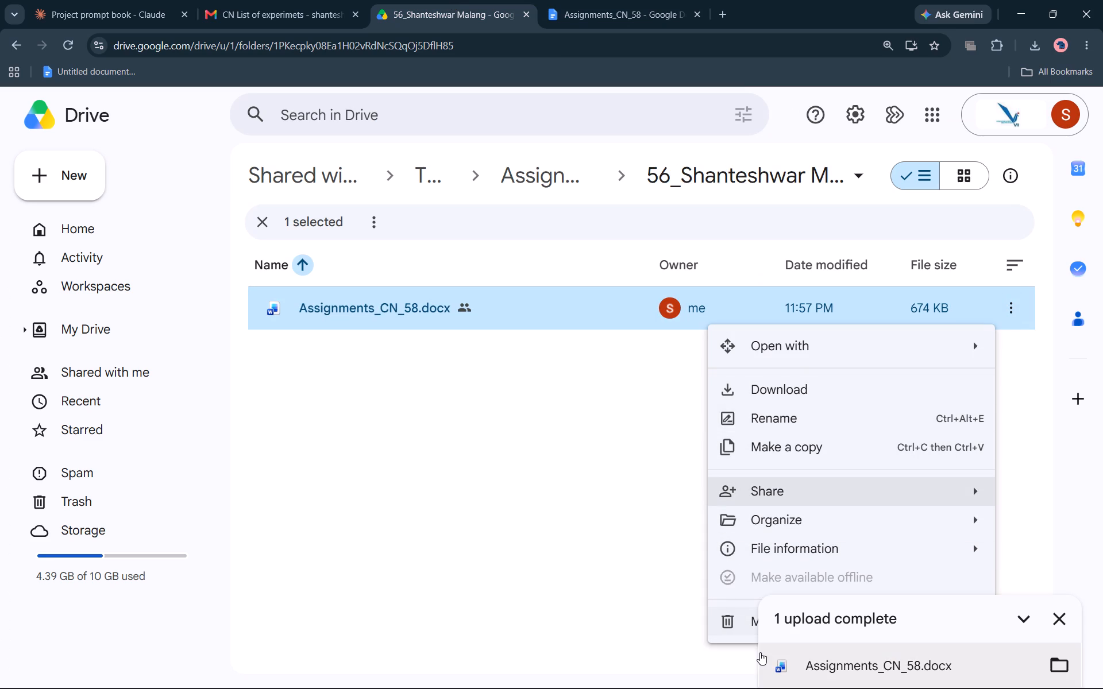
pyautogui.click(1065, 629)
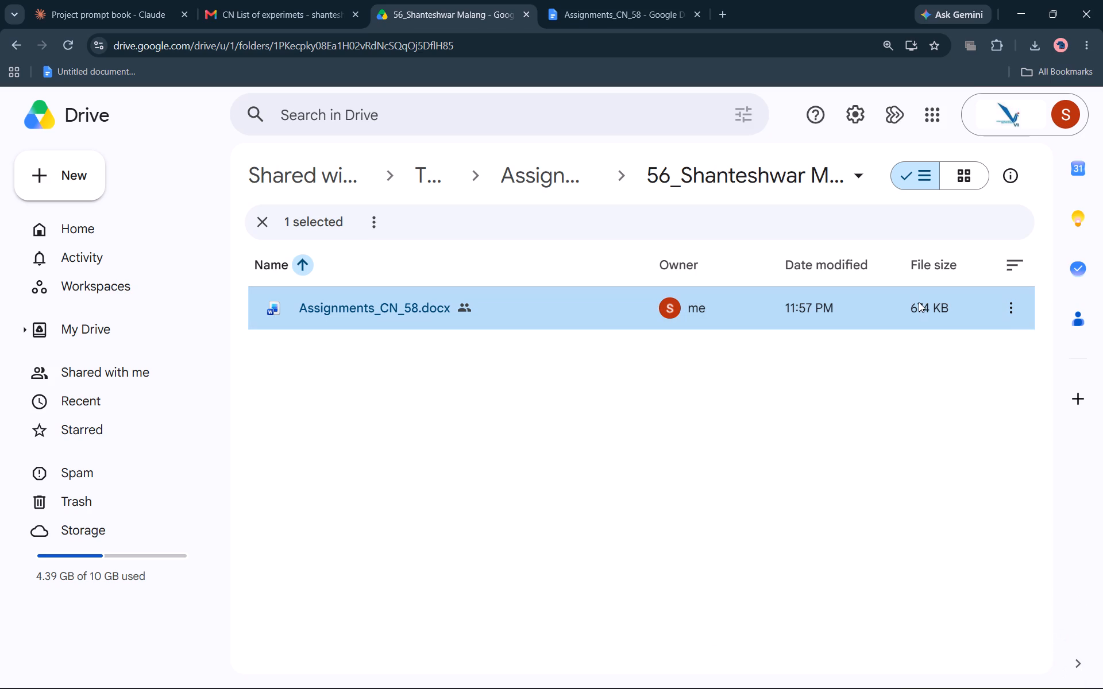
pyautogui.click(1008, 315)
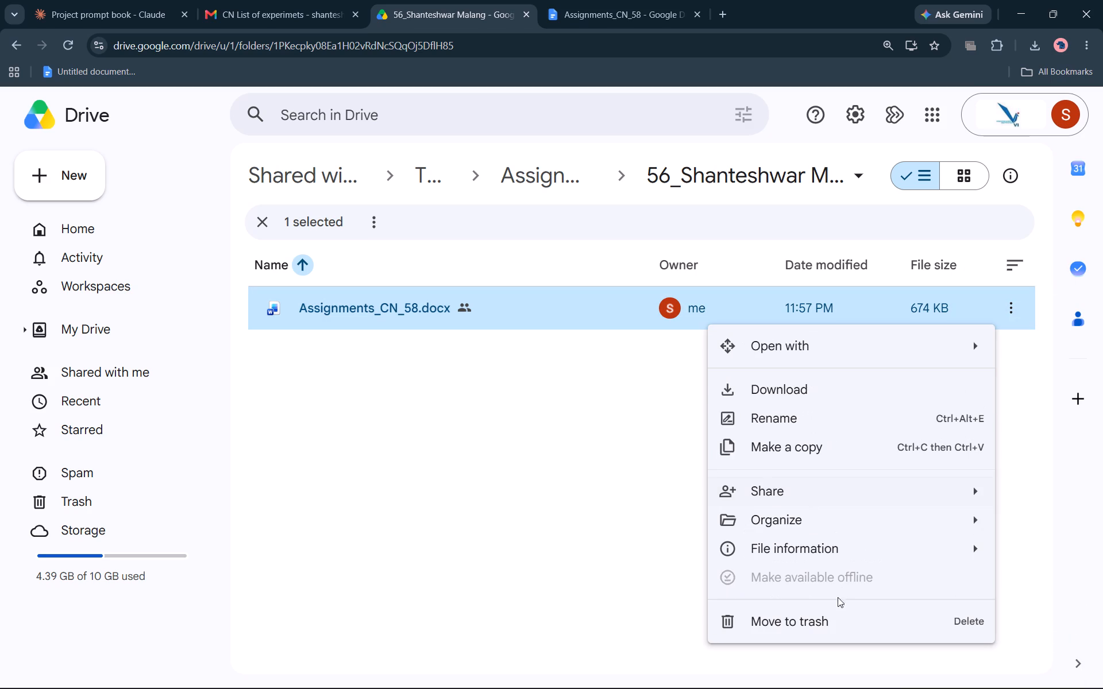
pyautogui.click(580, 474)
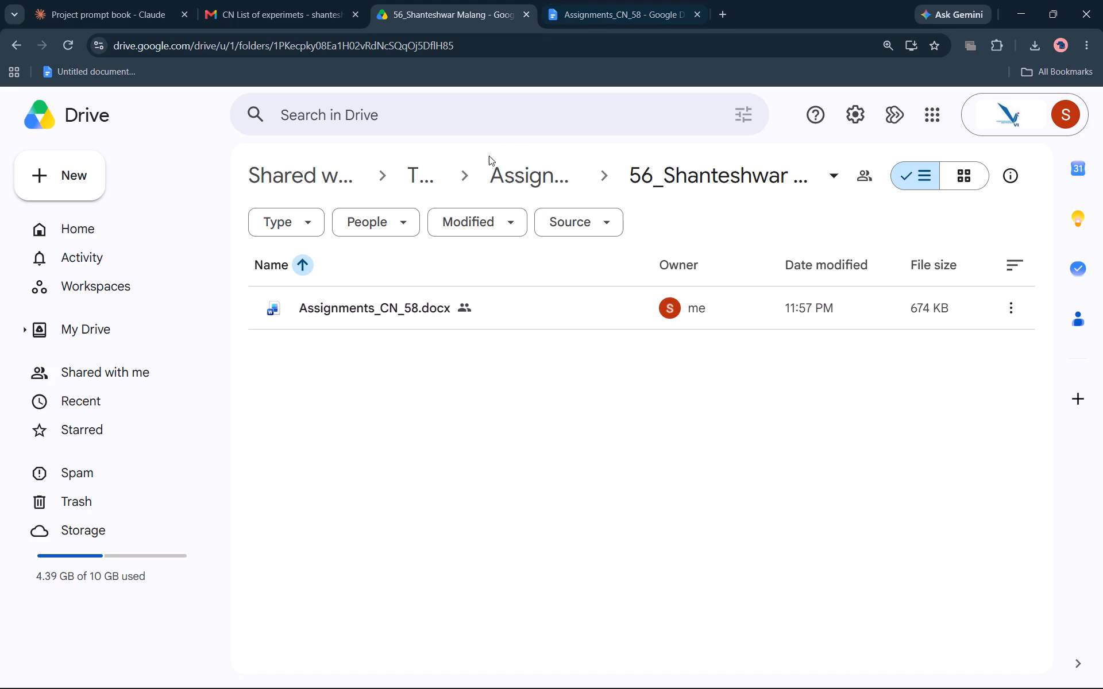
pyautogui.click(103, 174)
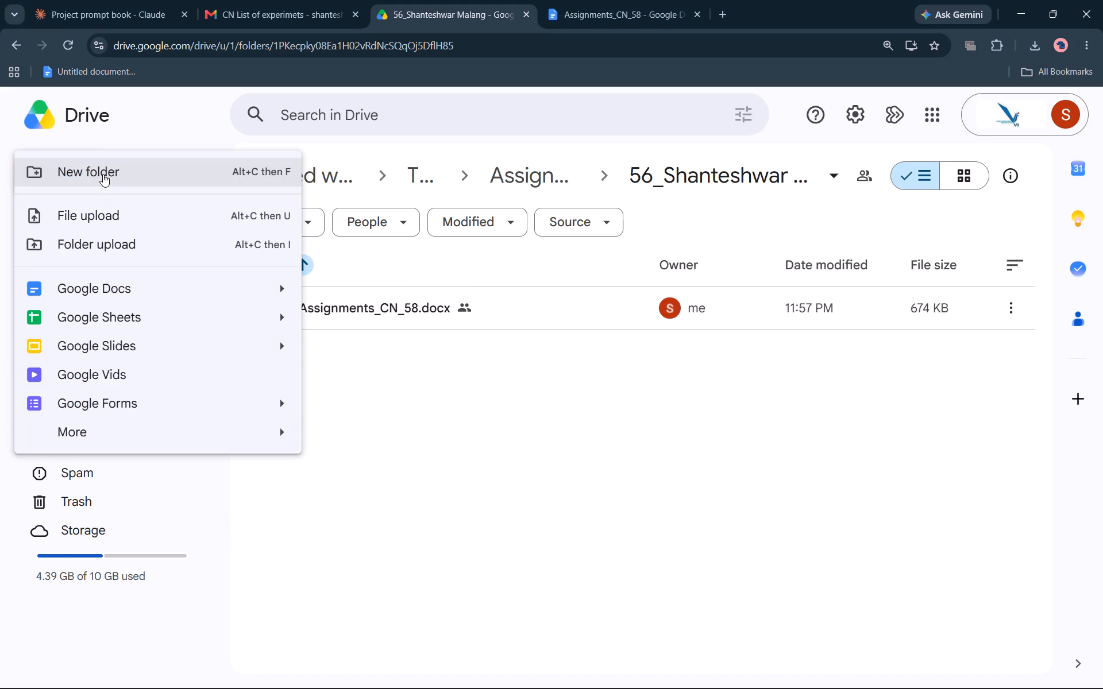
# Switch to the Assignments_CN_58 Google Doc and go back through it to the first page with Assignment 01.
pyautogui.click(570, 0)
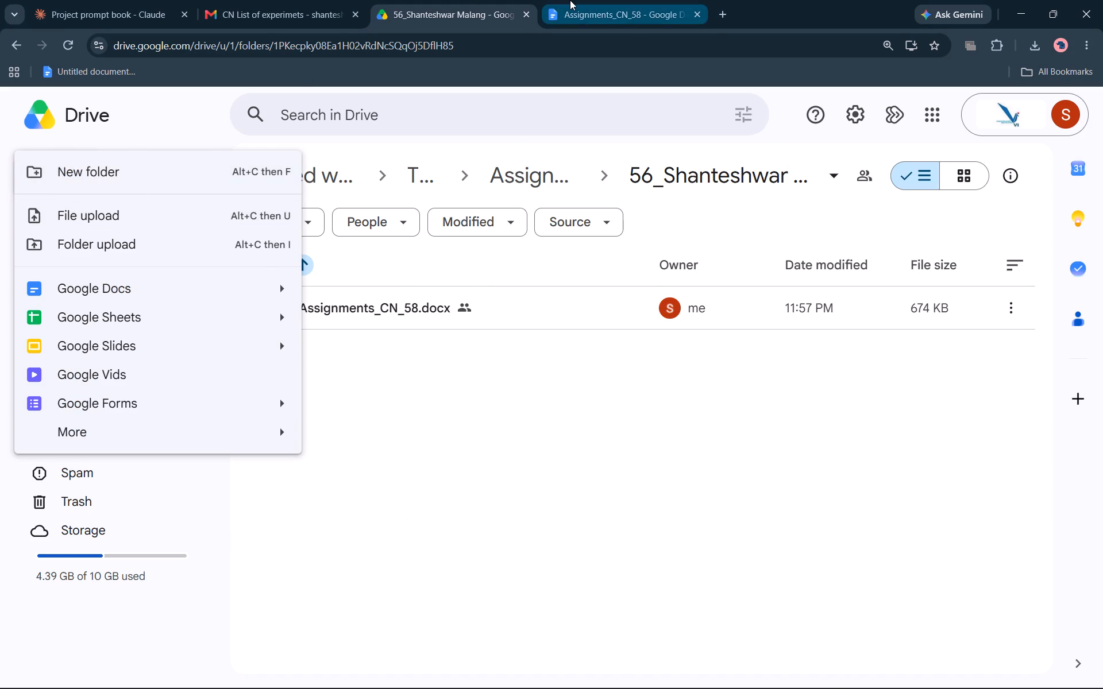
pyautogui.scroll(7, 370, 335)
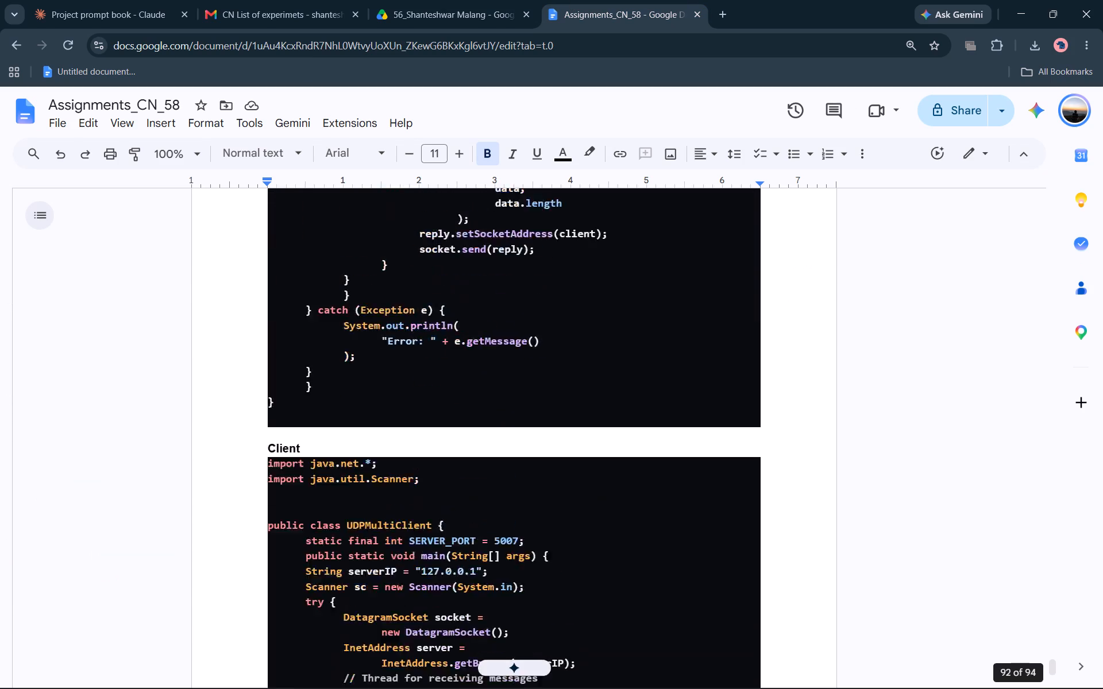
pyautogui.scroll(16, 370, 335)
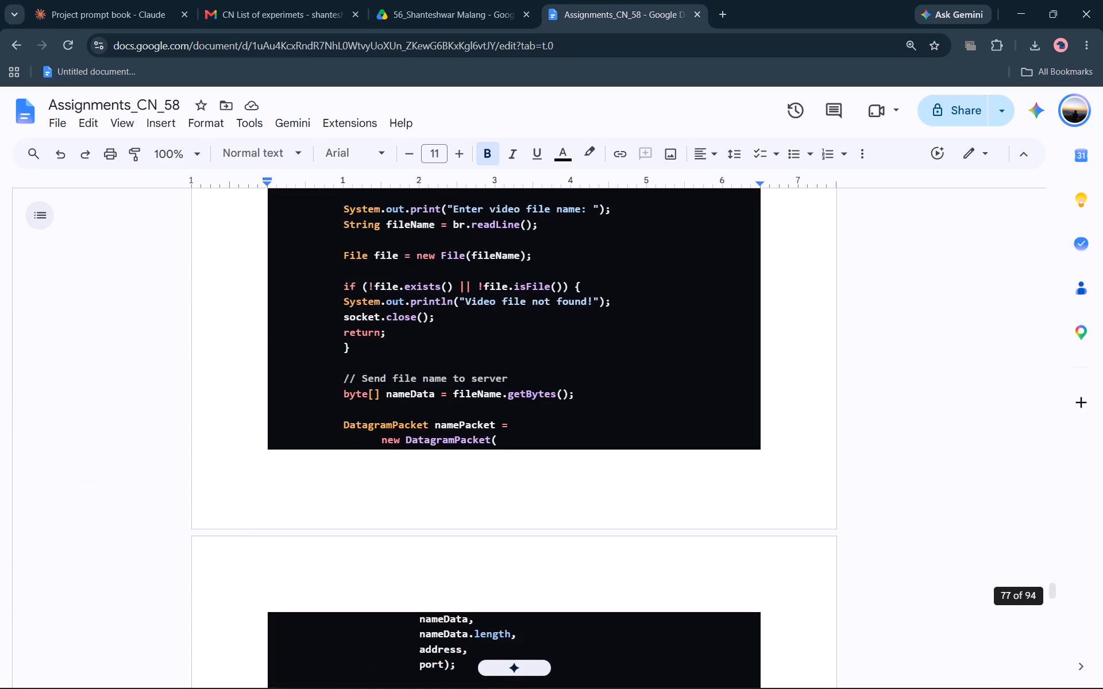
pyautogui.scroll(12, 370, 335)
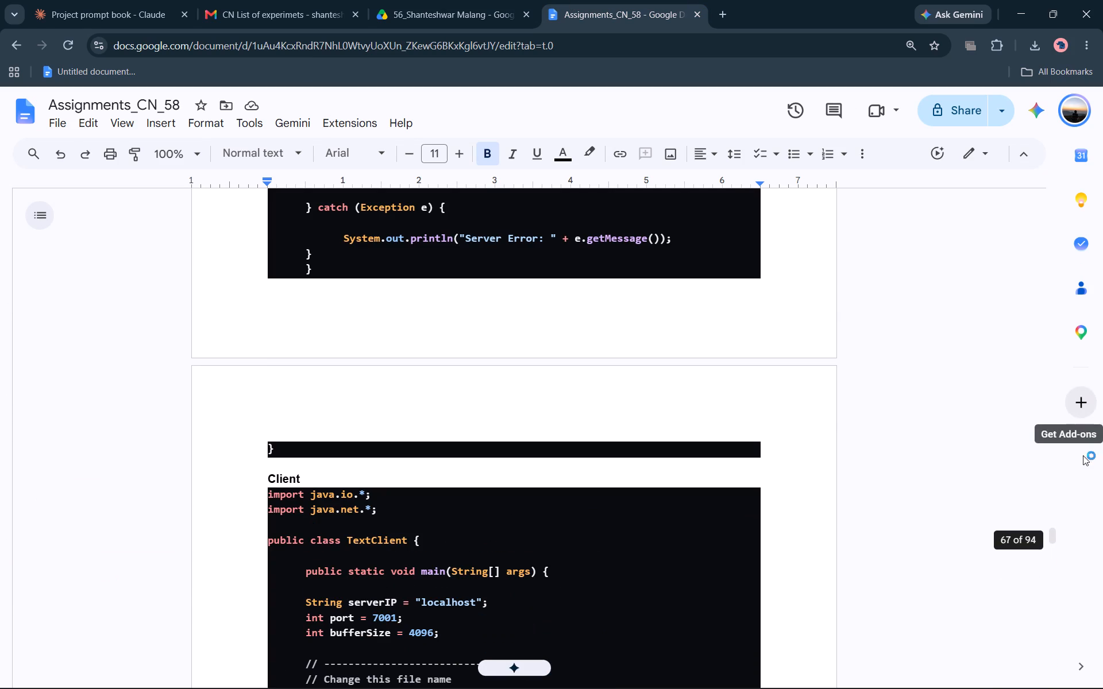
pyautogui.moveTo(1052, 533); pyautogui.dragTo(1028, 227)
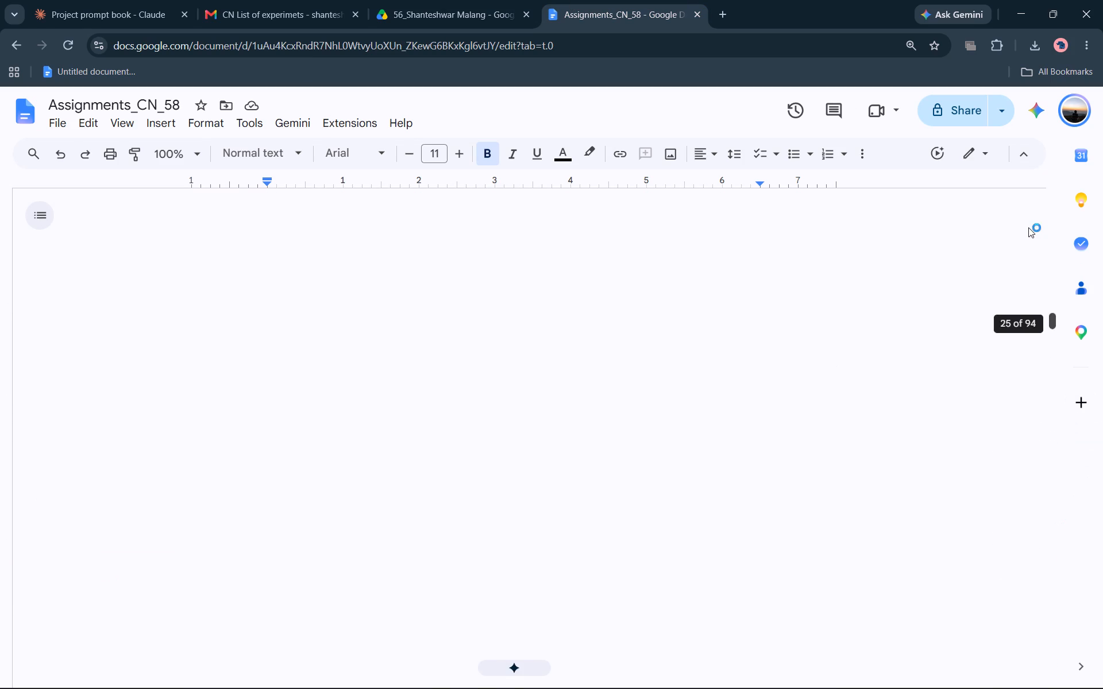
pyautogui.moveTo(1028, 227); pyautogui.dragTo(1033, 117)
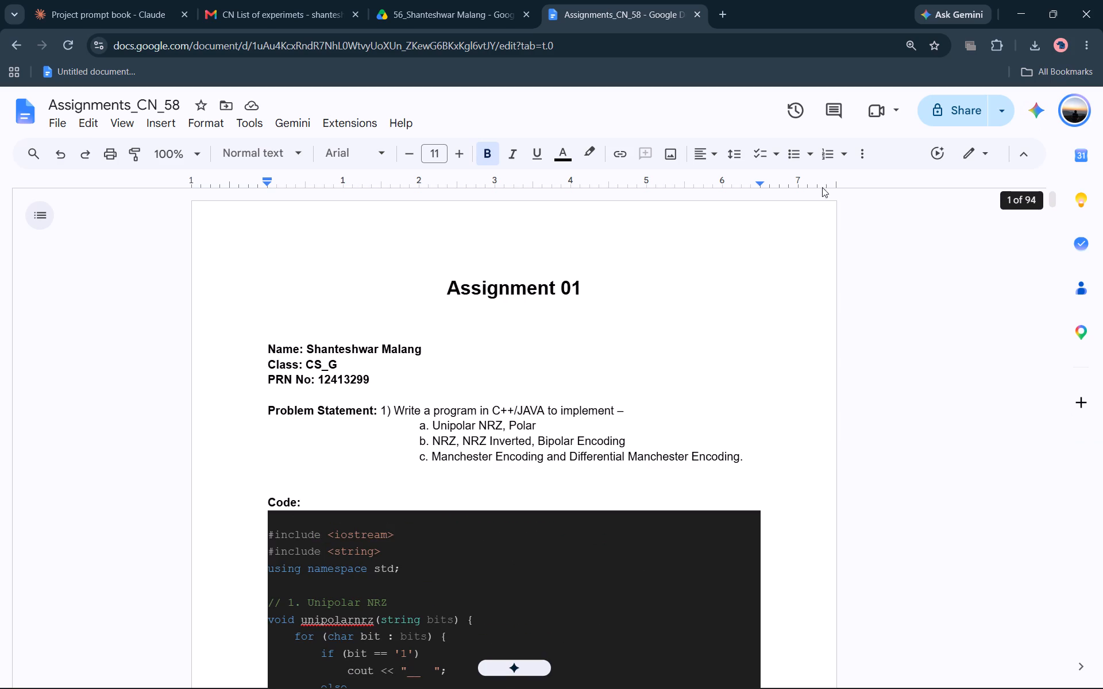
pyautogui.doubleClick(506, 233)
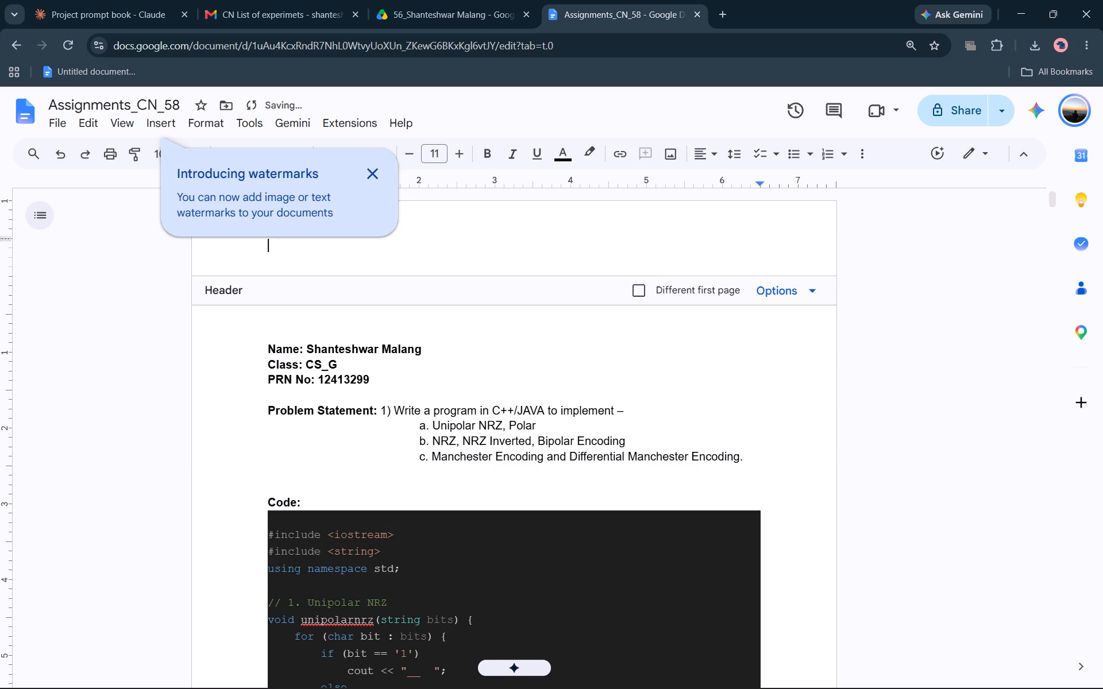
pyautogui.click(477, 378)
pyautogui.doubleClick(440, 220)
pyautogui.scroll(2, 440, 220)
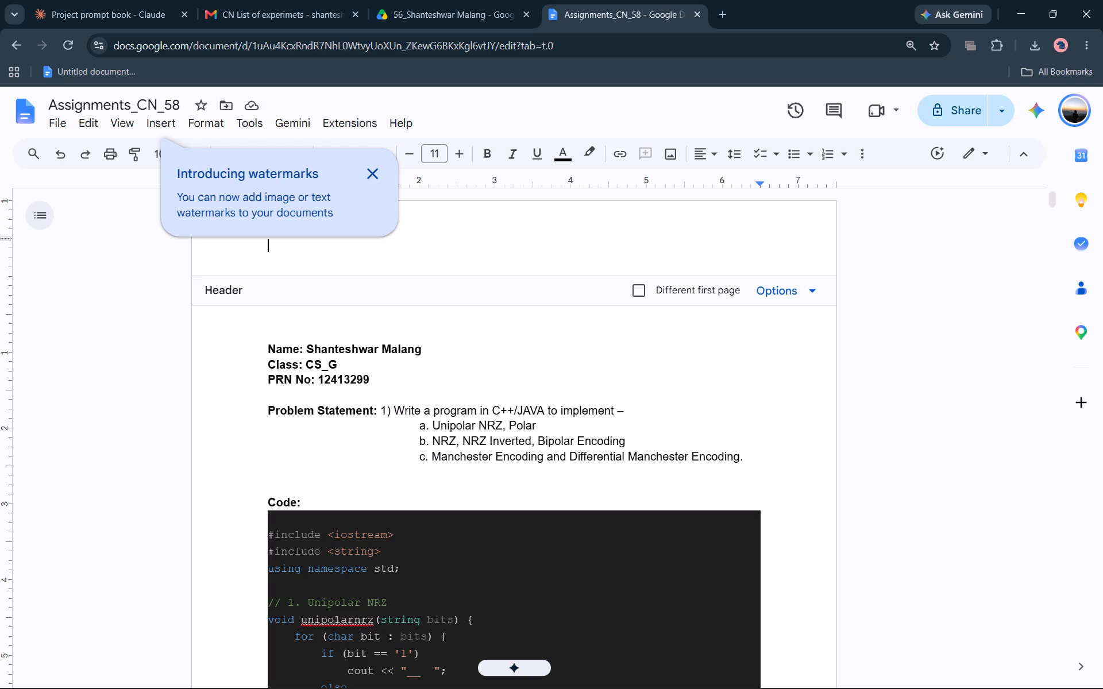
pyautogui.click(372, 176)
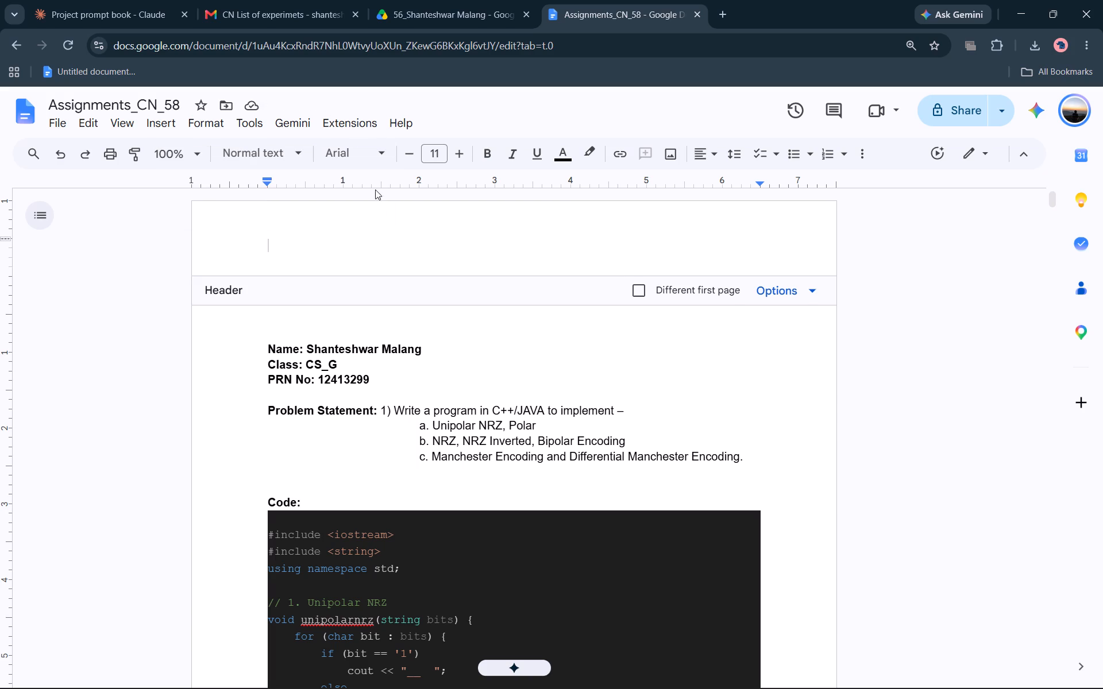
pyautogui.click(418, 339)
# Add the title line "Computer Networks Lab Assignments" above the Assignment 01 heading, in the heading's formatting.
pyautogui.click(445, 288)
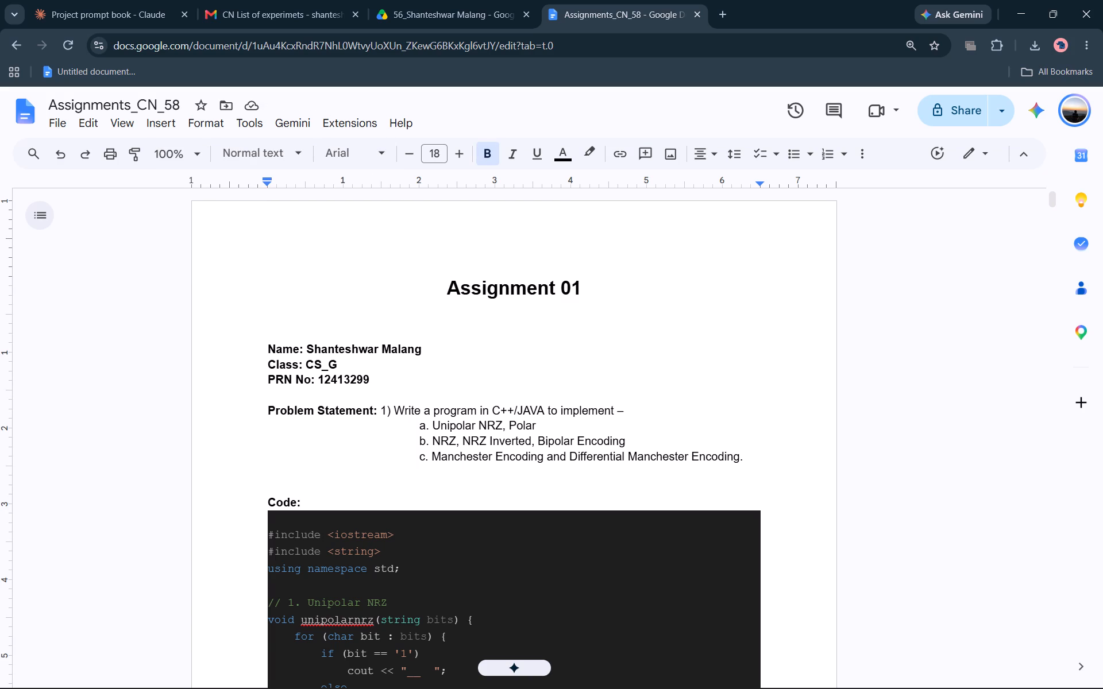
pyautogui.press('Return')
pyautogui.press('Up')
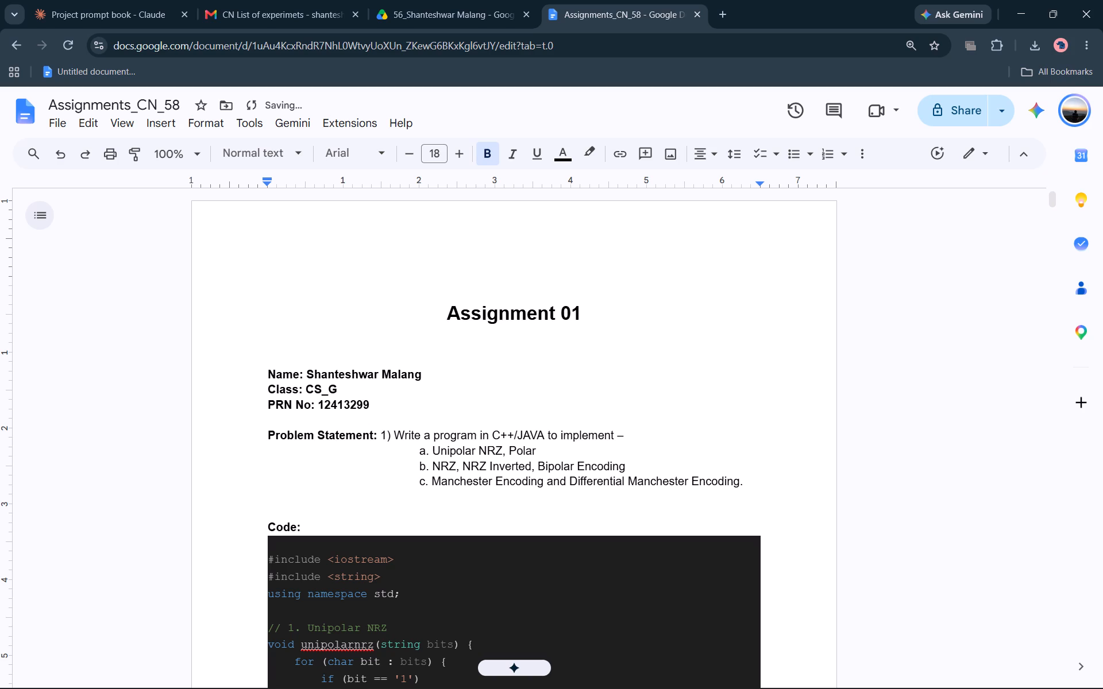
pyautogui.write('Compuet')
pyautogui.press('BackSpace')
pyautogui.press('BackSpace')
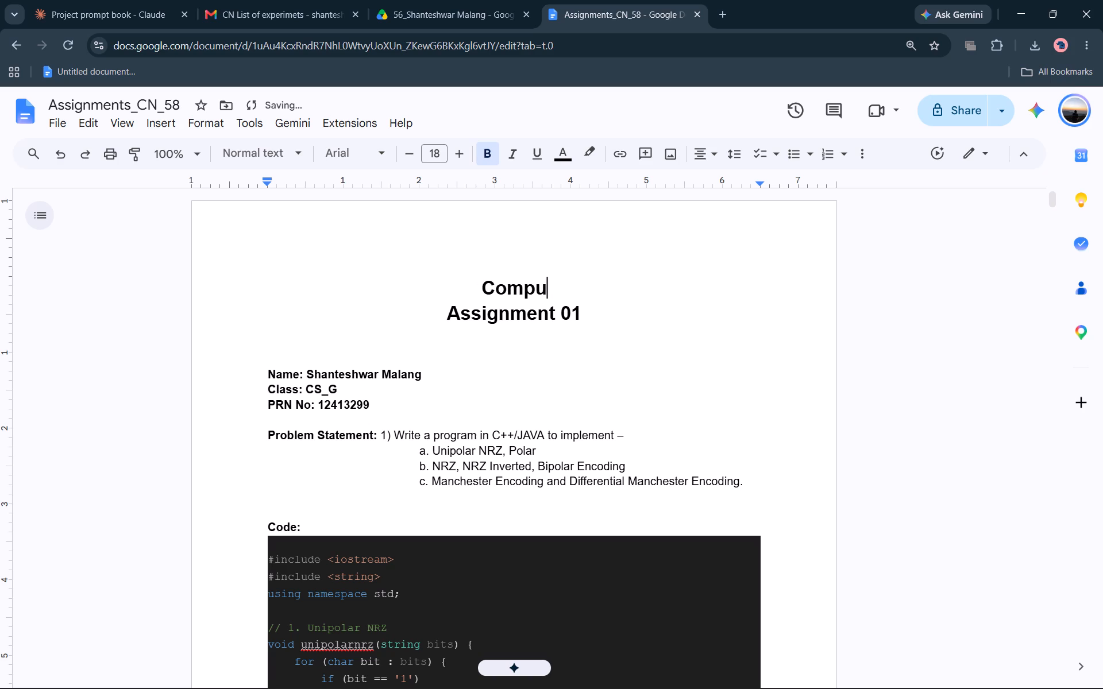
pyautogui.write('ter')
pyautogui.press('space')
pyautogui.write('Net')
pyautogui.write('woe')
pyautogui.press('BackSpace')
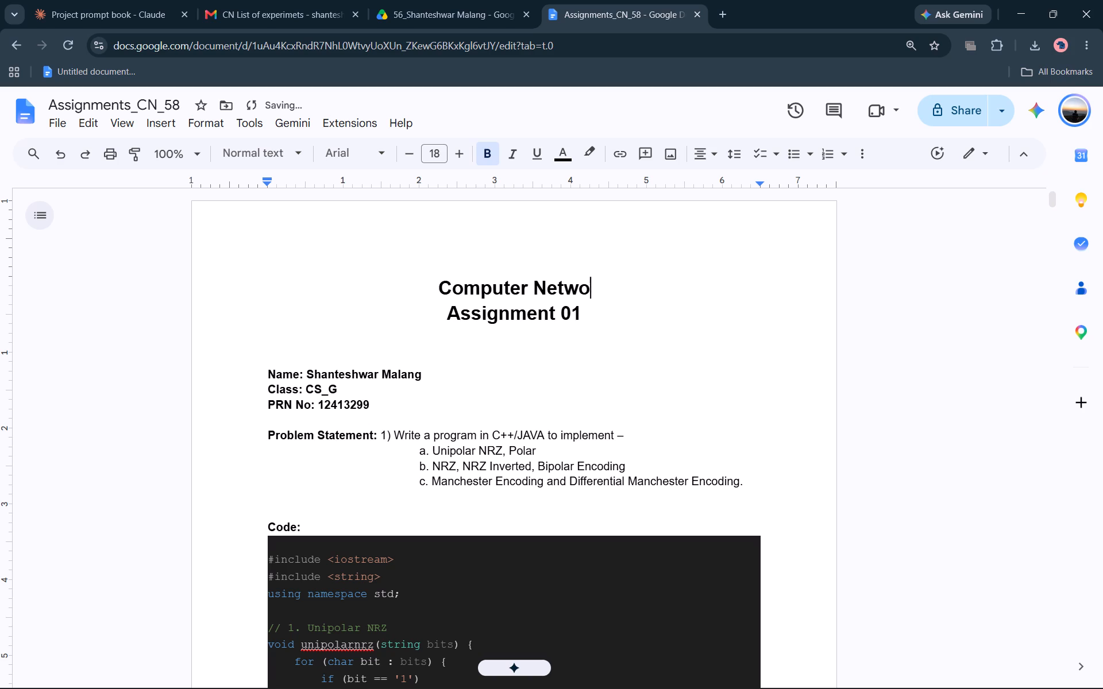
pyautogui.write('rks')
pyautogui.press('space')
pyautogui.press('BackSpace')
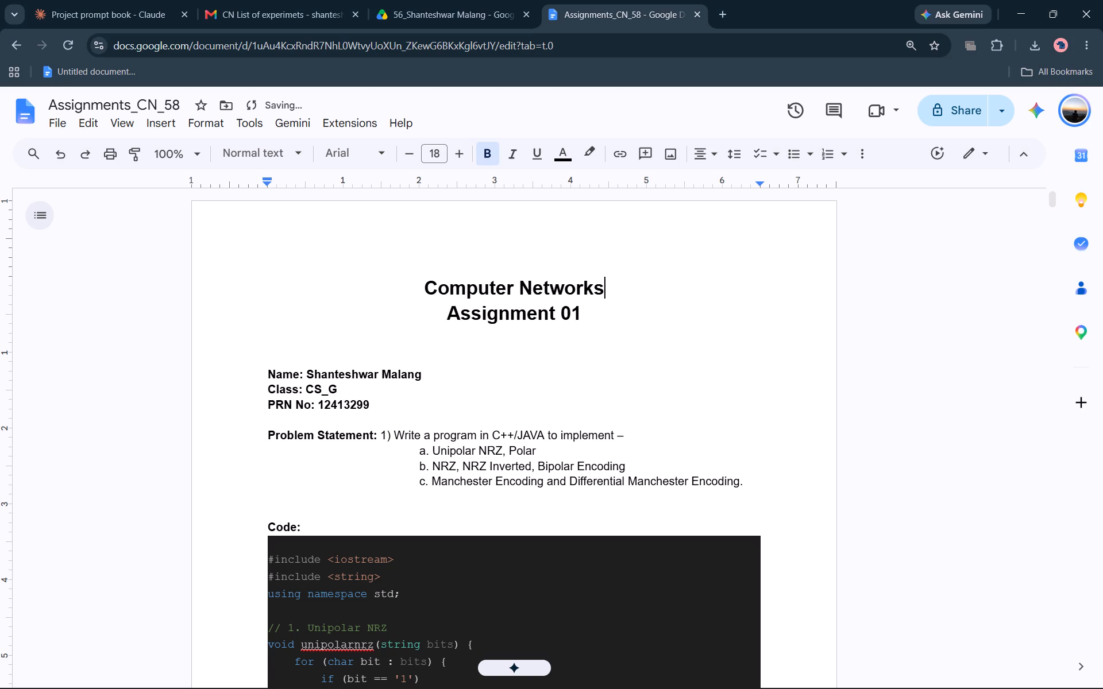
pyautogui.press('space')
pyautogui.write('Assign')
pyautogui.press('BackSpace')
pyautogui.press('BackSpace')
pyautogui.press('BackSpace')
pyautogui.press('BackSpace')
pyautogui.press('BackSpace')
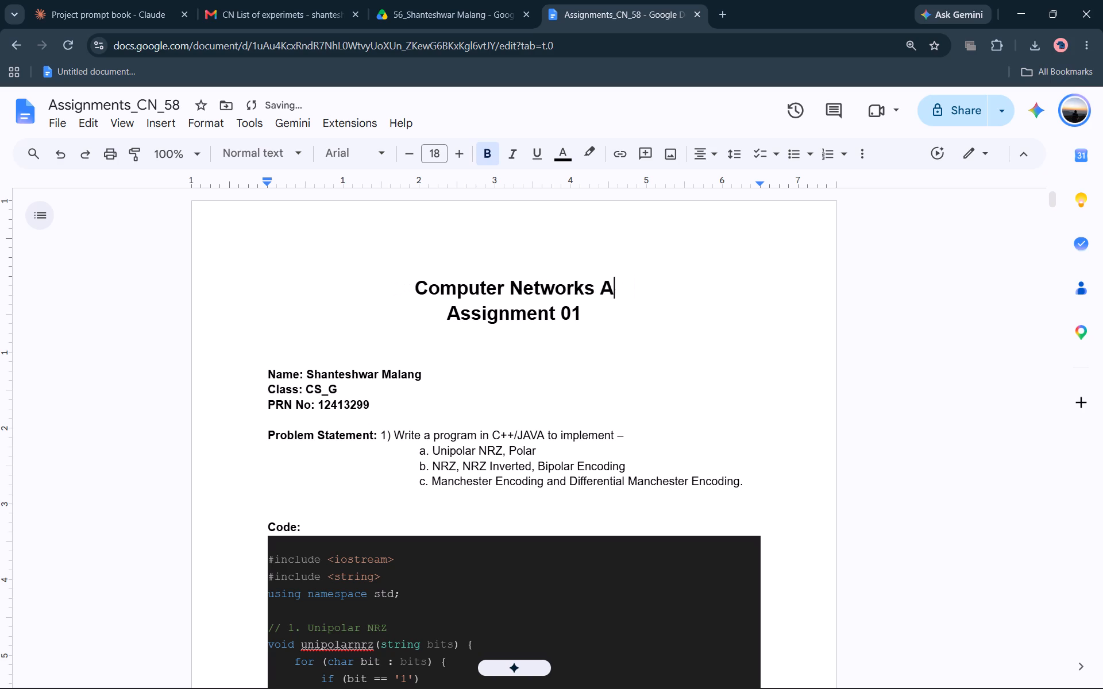
pyautogui.press('BackSpace')
pyautogui.write('Lab Assignments')
pyautogui.press('space')
pyautogui.press('BackSpace')
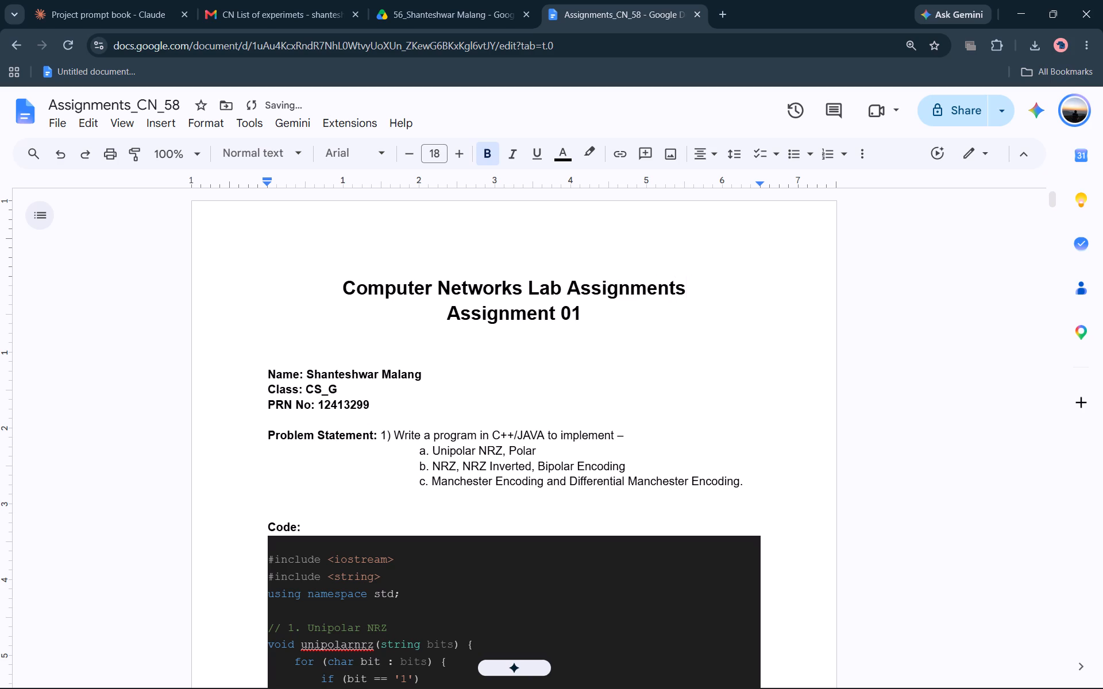
# Copy the Name, Class and PRN No lines from under Assignment 01 onto a new line directly below the title.
pyautogui.press('Return')
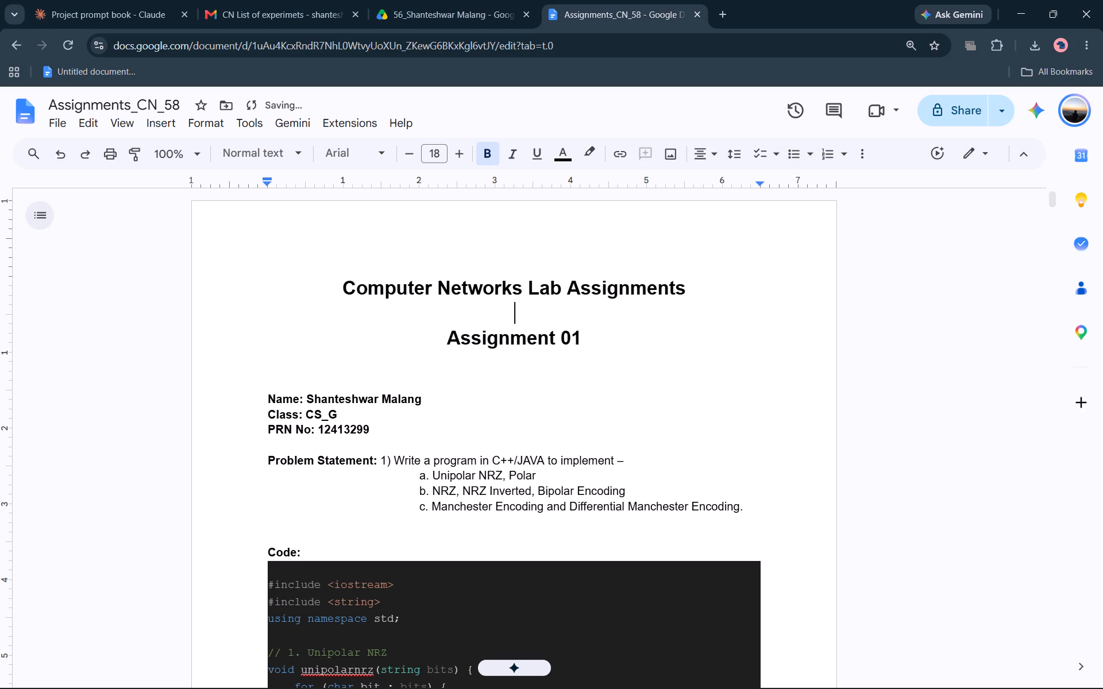
pyautogui.scroll(-1, 445, 288)
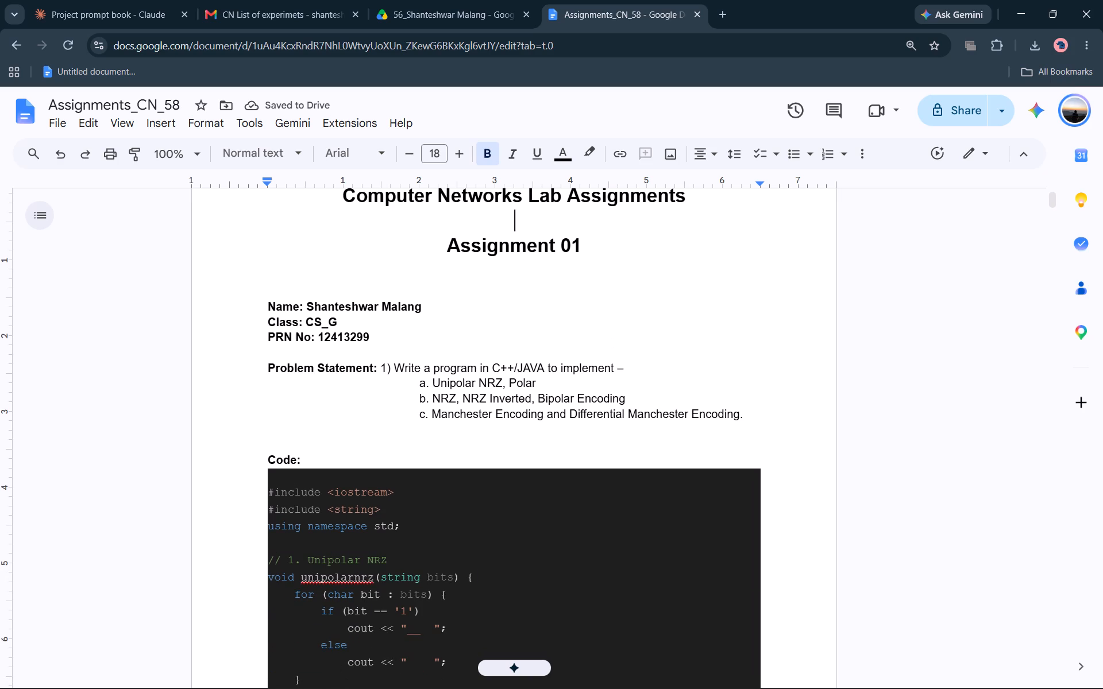
pyautogui.moveTo(392, 344); pyautogui.dragTo(257, 313)
pyautogui.hotkey('ctrl', 'c')
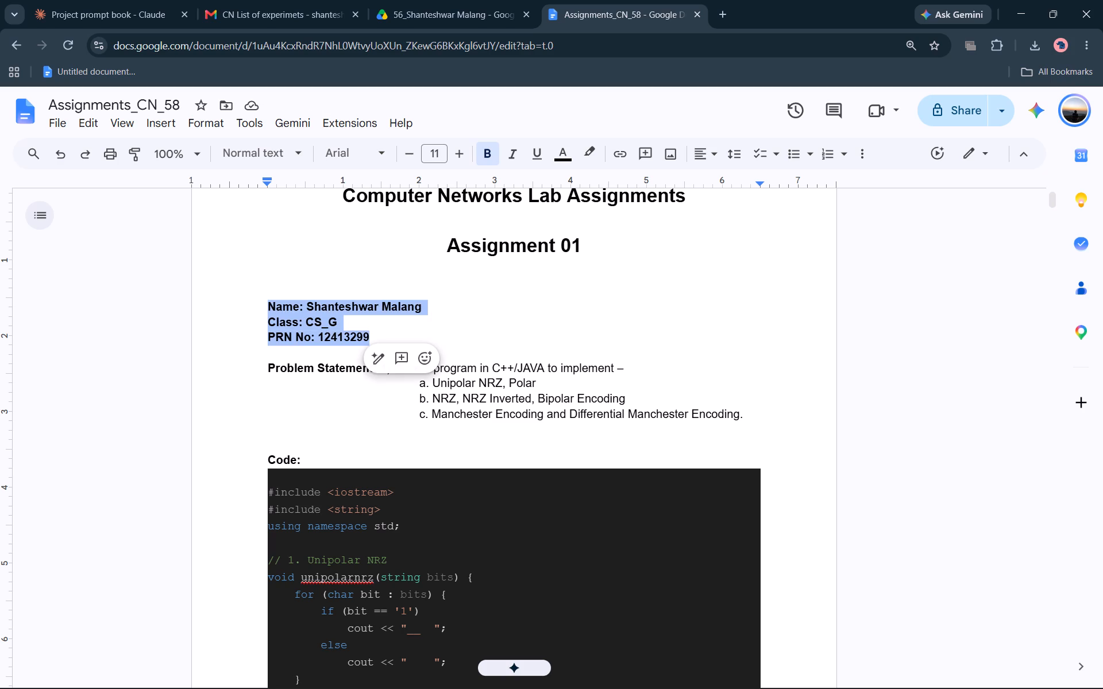
pyautogui.click(461, 226)
pyautogui.hotkey('ctrl', 'v')
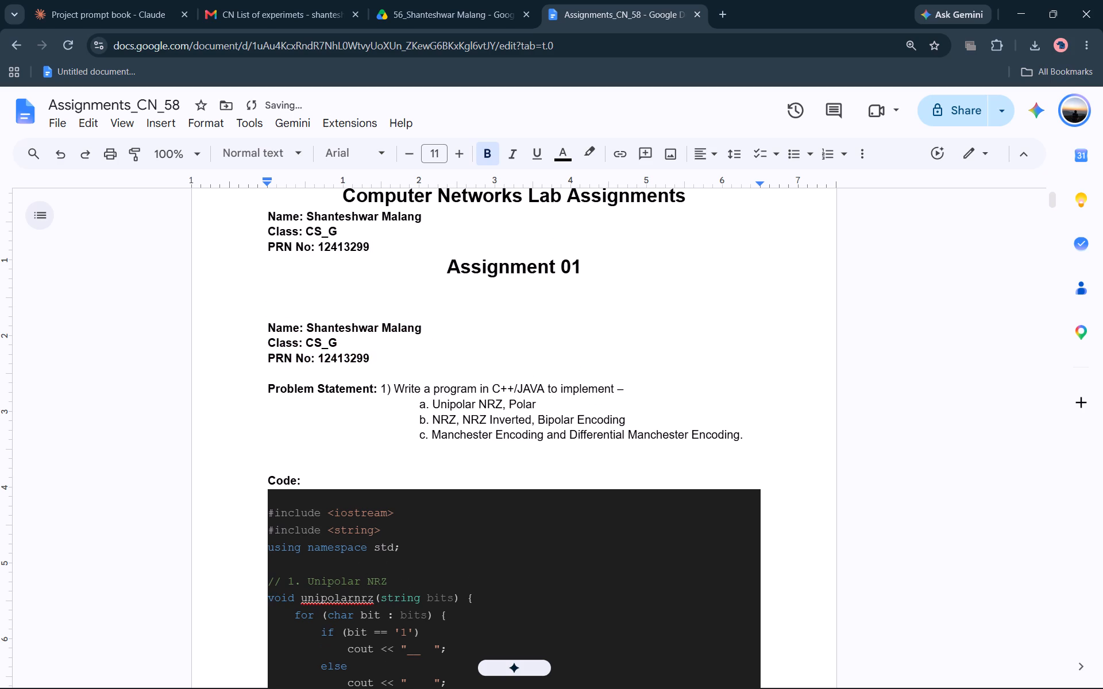
# Insert three blank lines between the document title and the copied Name, Class and PRN No lines.
pyautogui.press('Left')
pyautogui.press('Left')
pyautogui.press('Left')
pyautogui.press('Left')
pyautogui.press('Left')
pyautogui.press('Left')
pyautogui.press('Left')
pyautogui.press('Left')
pyautogui.press('Left')
pyautogui.press('Left')
pyautogui.press('Left')
pyautogui.press('Left')
pyautogui.press('Left')
pyautogui.press('Left')
pyautogui.press('Left')
pyautogui.press('Left')
pyautogui.press('Left')
pyautogui.press('Left')
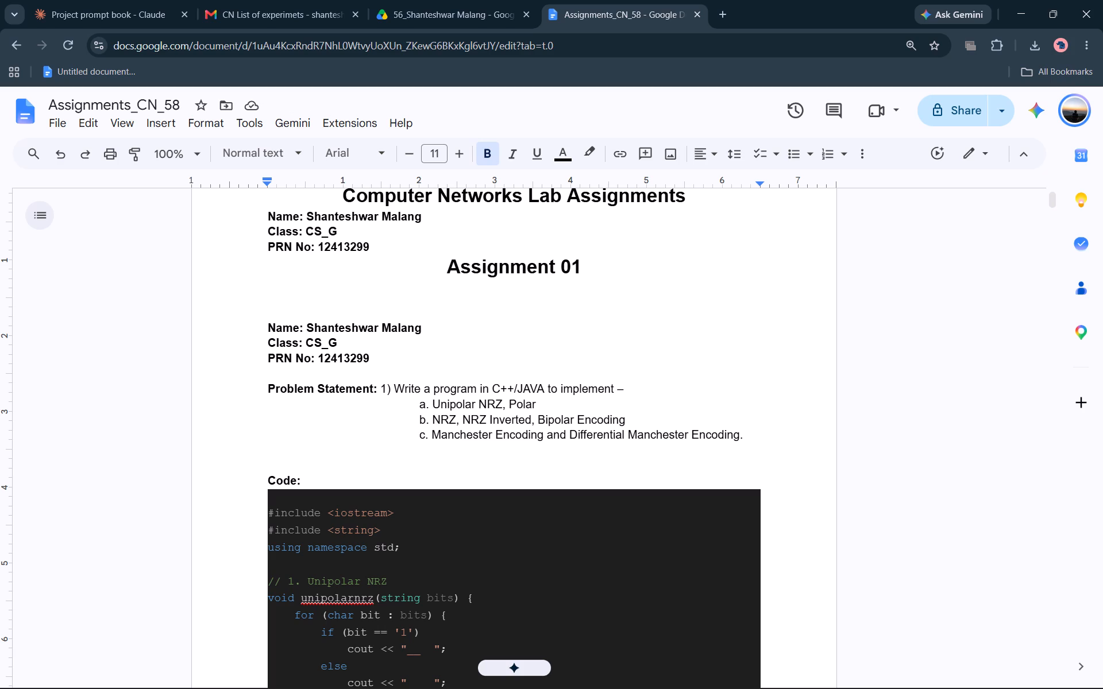
pyautogui.press('Left')
pyautogui.press('Left')
pyautogui.press('Left')
pyautogui.press('Left')
pyautogui.press('Left')
pyautogui.press('Left')
pyautogui.press('Left')
pyautogui.press('Left')
pyautogui.press('Left')
pyautogui.press('Left')
pyautogui.press('Left')
pyautogui.press('Left')
pyautogui.press('Left')
pyautogui.press('Left')
pyautogui.press('Left')
pyautogui.press('Left')
pyautogui.press('Left')
pyautogui.press('Left')
pyautogui.press('Left')
pyautogui.press('Left')
pyautogui.press('Left')
pyautogui.press('Left')
pyautogui.press('Left')
pyautogui.press('Left')
pyautogui.press('Left')
pyautogui.press('Left')
pyautogui.press('Left')
pyautogui.press('Left')
pyautogui.press('Left')
pyautogui.press('Return')
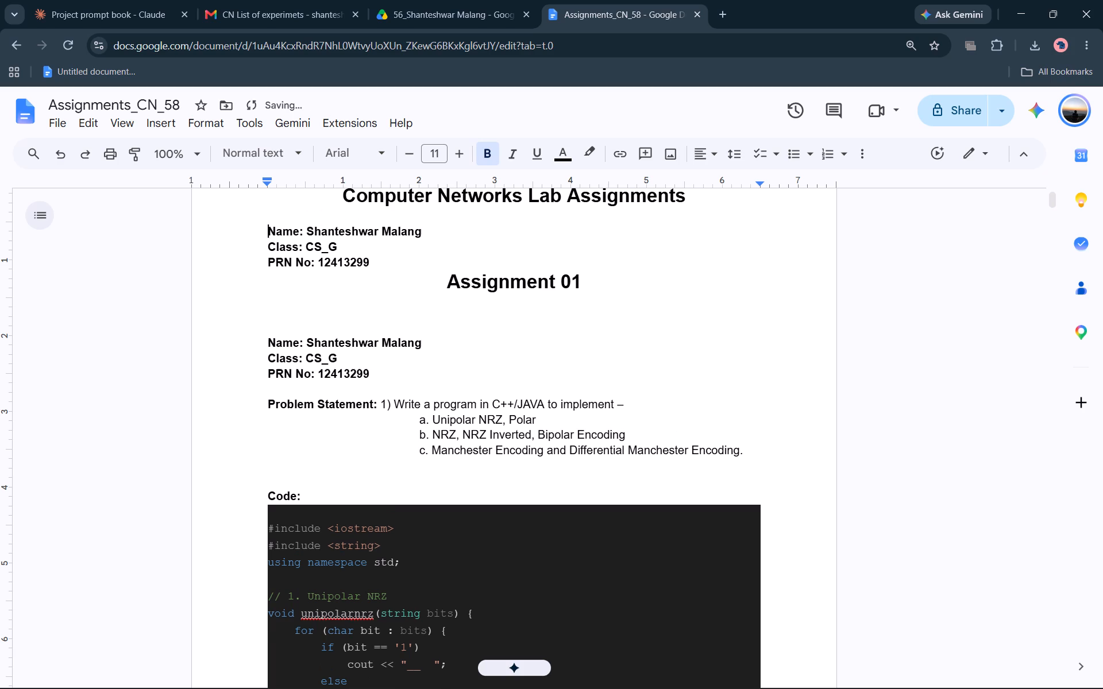
pyautogui.press('Return')
pyautogui.press('Return')
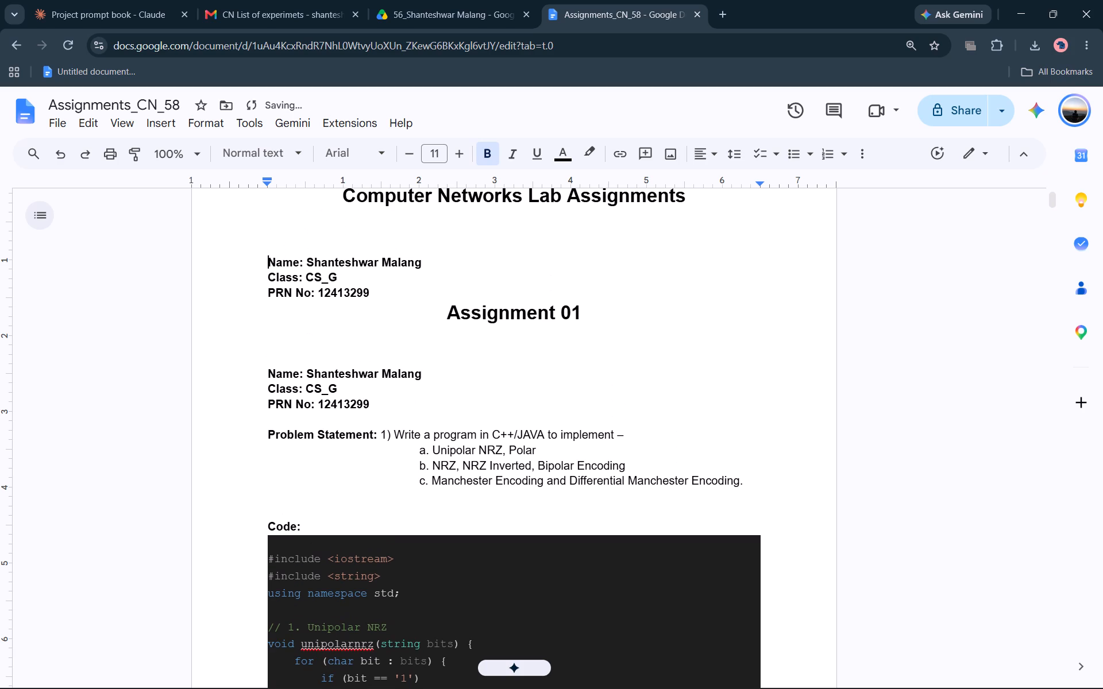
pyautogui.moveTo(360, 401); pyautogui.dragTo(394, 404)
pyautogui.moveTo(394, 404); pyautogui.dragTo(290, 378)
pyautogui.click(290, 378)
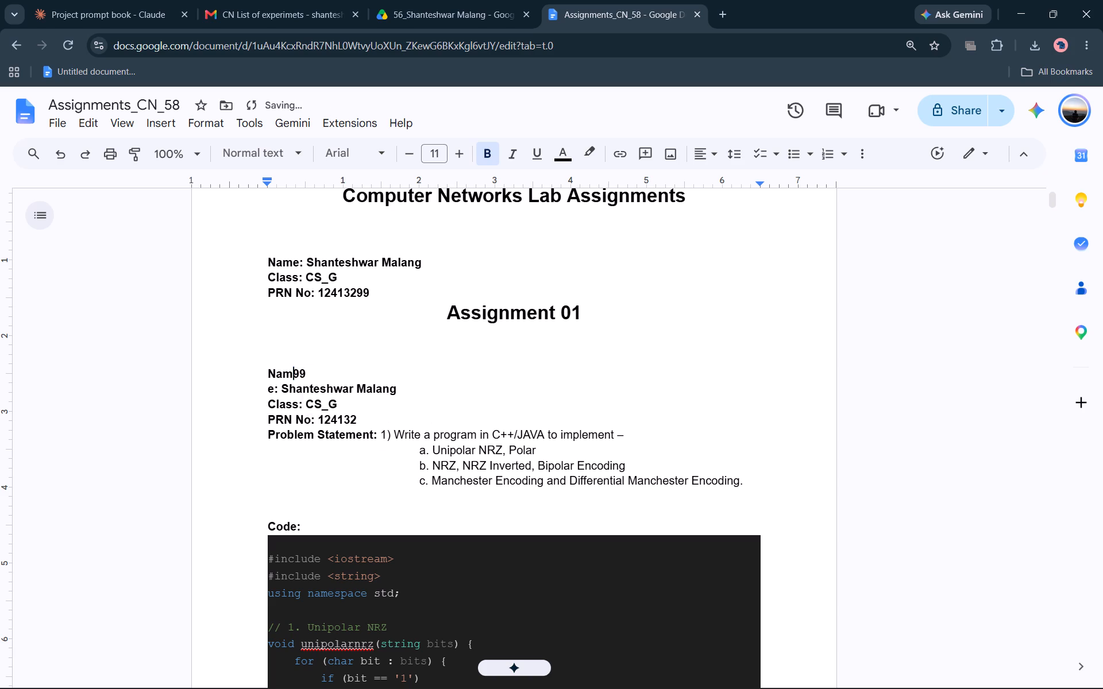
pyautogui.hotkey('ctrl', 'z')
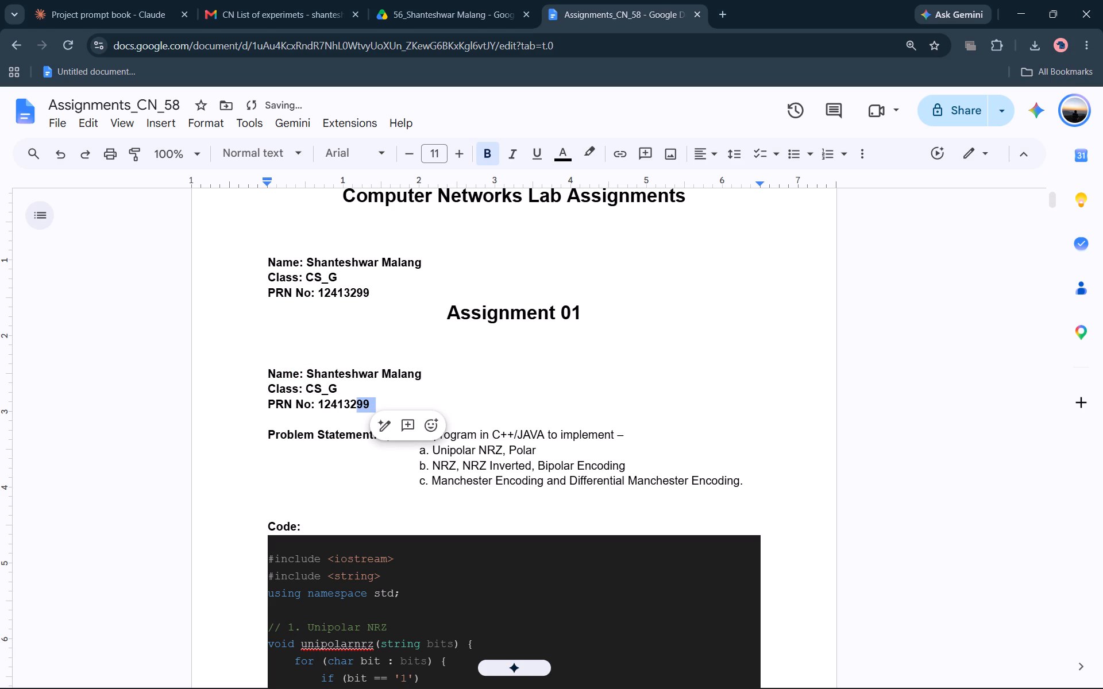
# Delete the original Name, Class and PRN No lines below the Assignment 01 heading, along with the leftover blank line.
pyautogui.click(397, 402)
pyautogui.moveTo(397, 402); pyautogui.dragTo(268, 378)
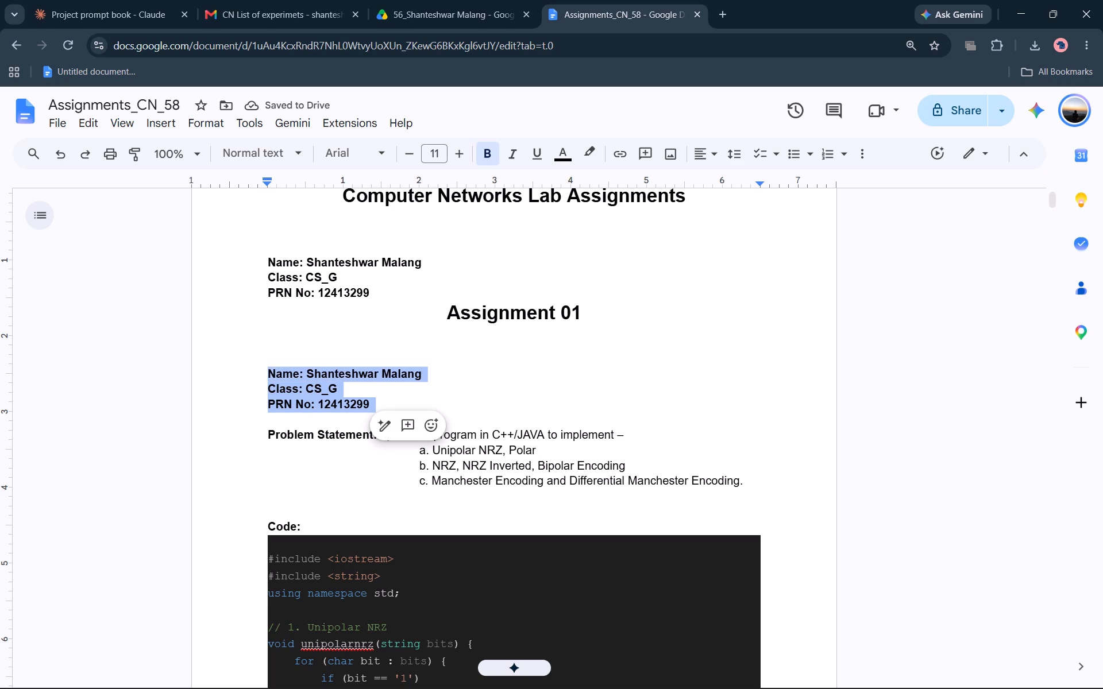
pyautogui.press('BackSpace')
pyautogui.press('BackSpace')
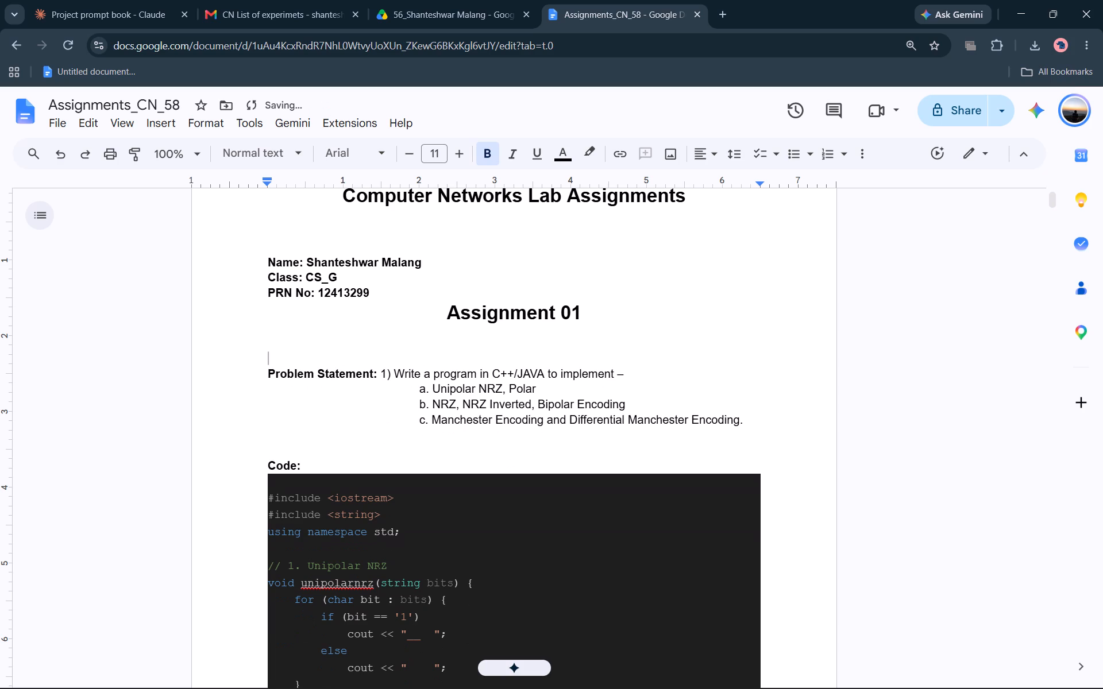
# Insert three blank lines between the PRN No line and the Assignment 01 heading.
pyautogui.click(495, 302)
pyautogui.press('Left')
pyautogui.press('Left')
pyautogui.press('Left')
pyautogui.press('Left')
pyautogui.press('Left')
pyautogui.press('Left')
pyautogui.press('Left')
pyautogui.press('Left')
pyautogui.press('Left')
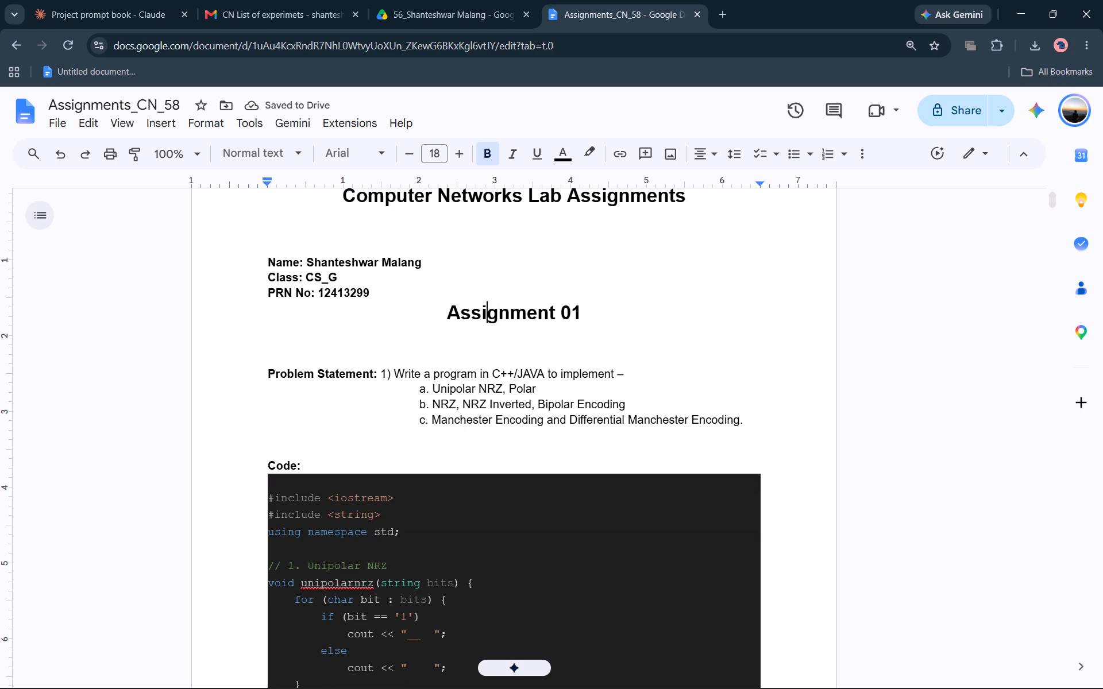
pyautogui.press('Insert')
pyautogui.press('Right')
pyautogui.press('Right')
pyautogui.press('Right')
pyautogui.press('Return')
pyautogui.press('Return')
pyautogui.press('Return')
pyautogui.press('Return')
pyautogui.press('Return')
pyautogui.press('BackSpace')
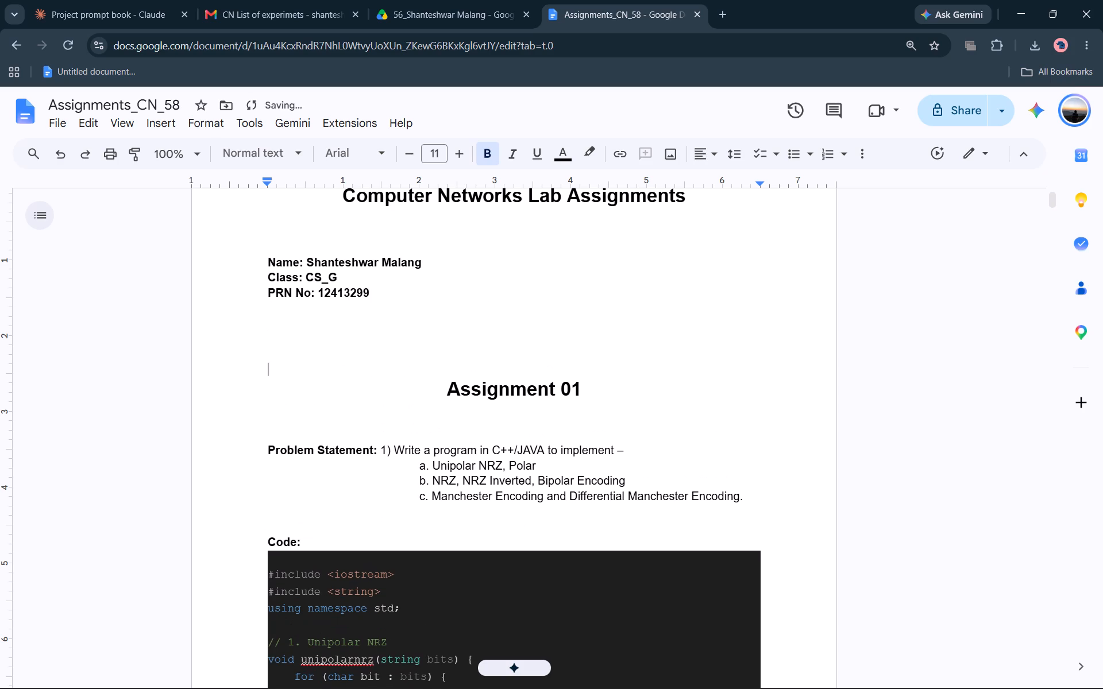
pyautogui.press('BackSpace')
pyautogui.click(478, 383)
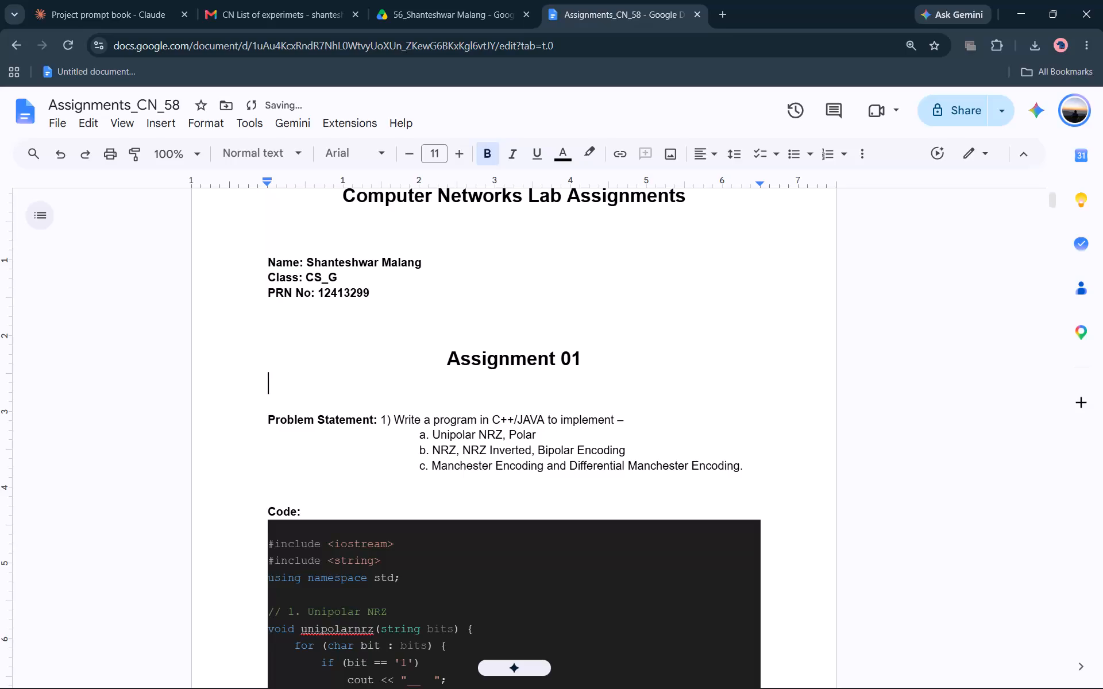
# Insert one more blank line directly above the Assignment 01 heading.
pyautogui.click(451, 355)
pyautogui.press('Return')
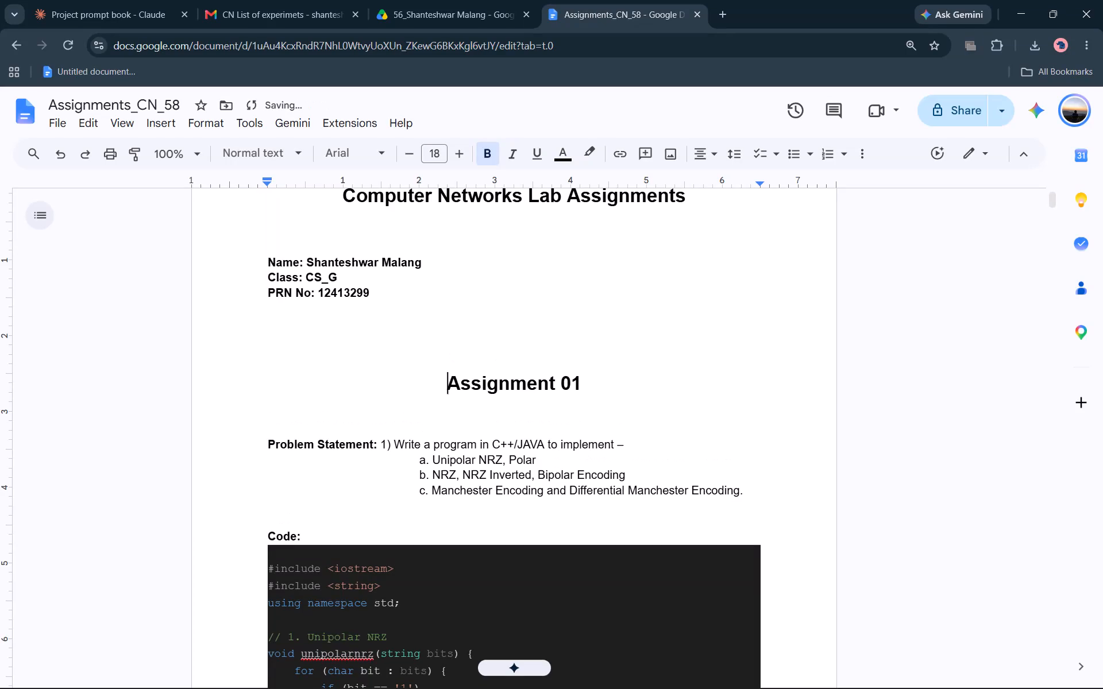
pyautogui.scroll(-1, 451, 355)
pyautogui.scroll(1, 451, 355)
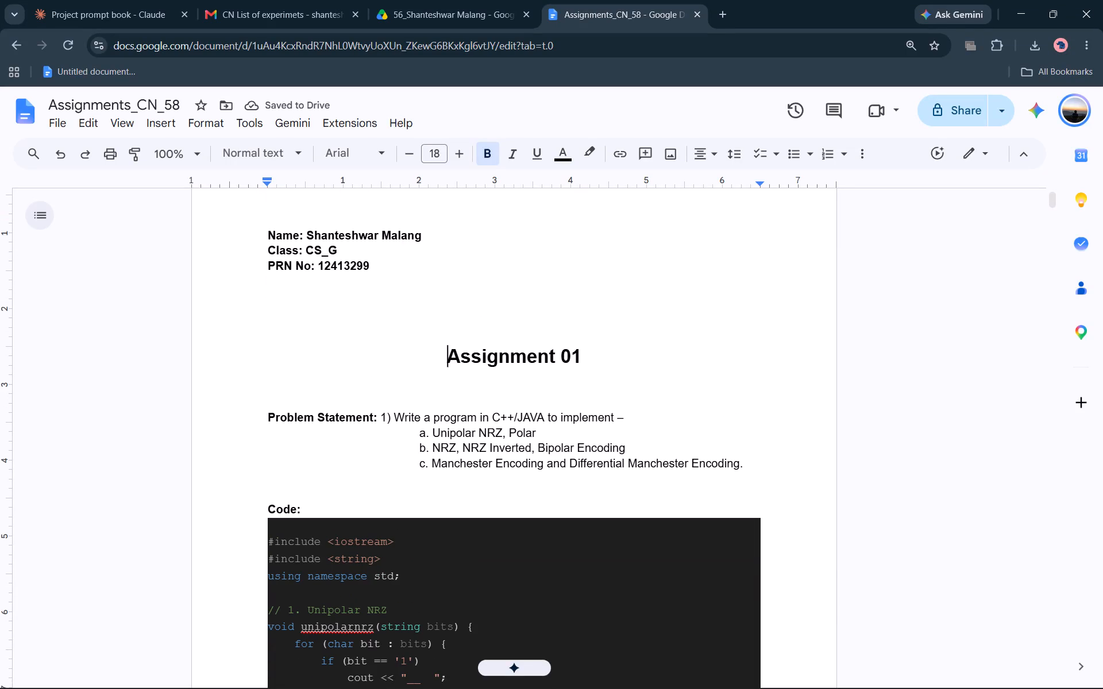
pyautogui.scroll(1, 566, 392)
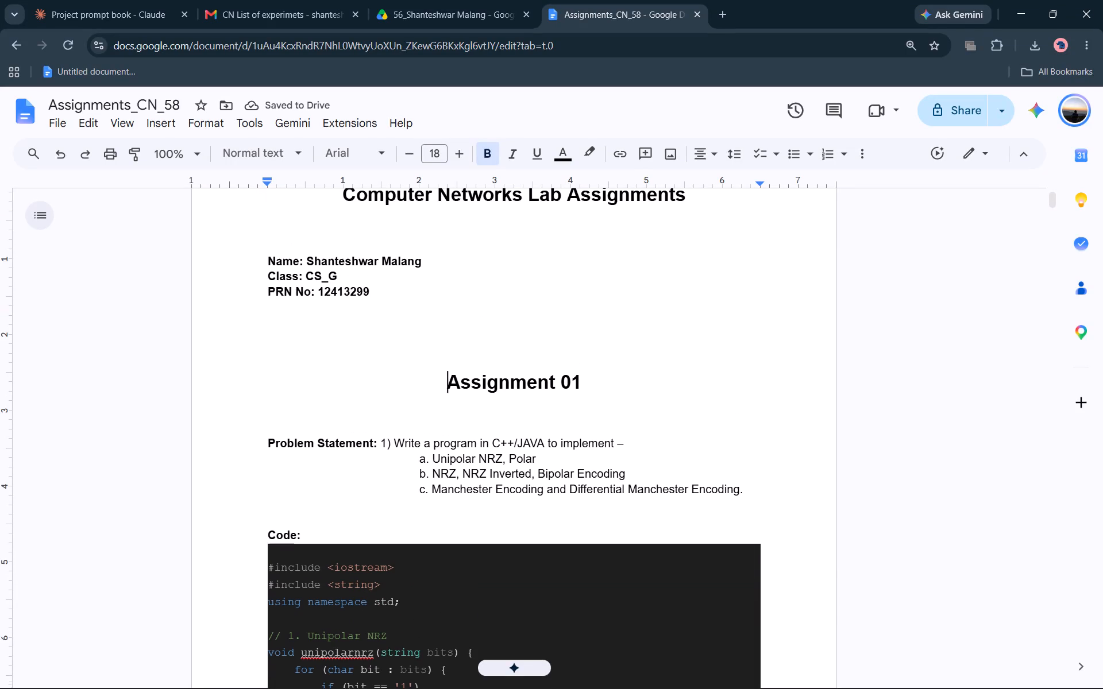
pyautogui.scroll(3, 566, 392)
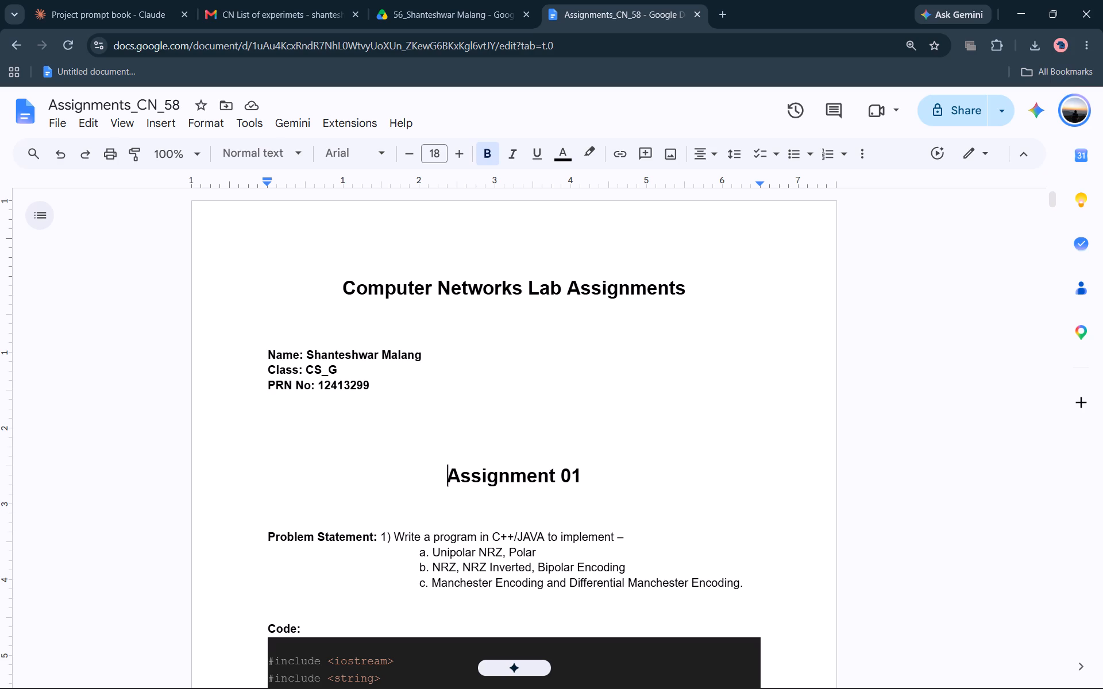
# Underline the whole "Computer Networks Lab Assignments" title at the top of the document.
pyautogui.click(388, 375)
pyautogui.click(378, 382)
pyautogui.moveTo(350, 278); pyautogui.dragTo(632, 285)
pyautogui.click(679, 288)
pyautogui.moveTo(699, 285); pyautogui.dragTo(342, 299)
pyautogui.click(544, 156)
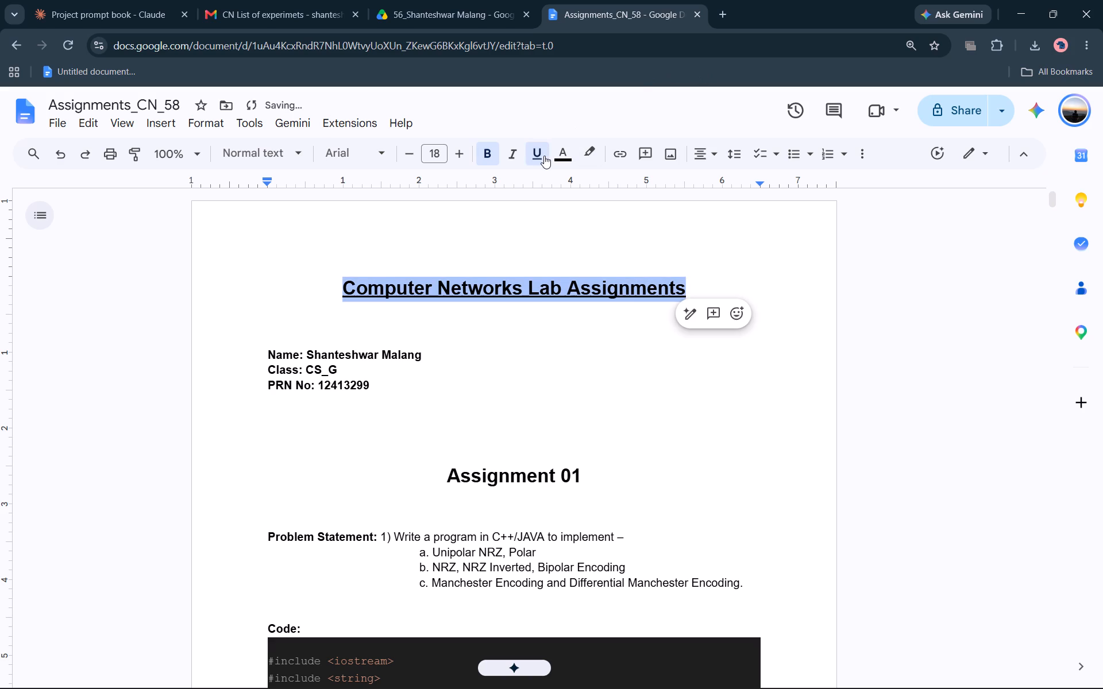
pyautogui.click(546, 226)
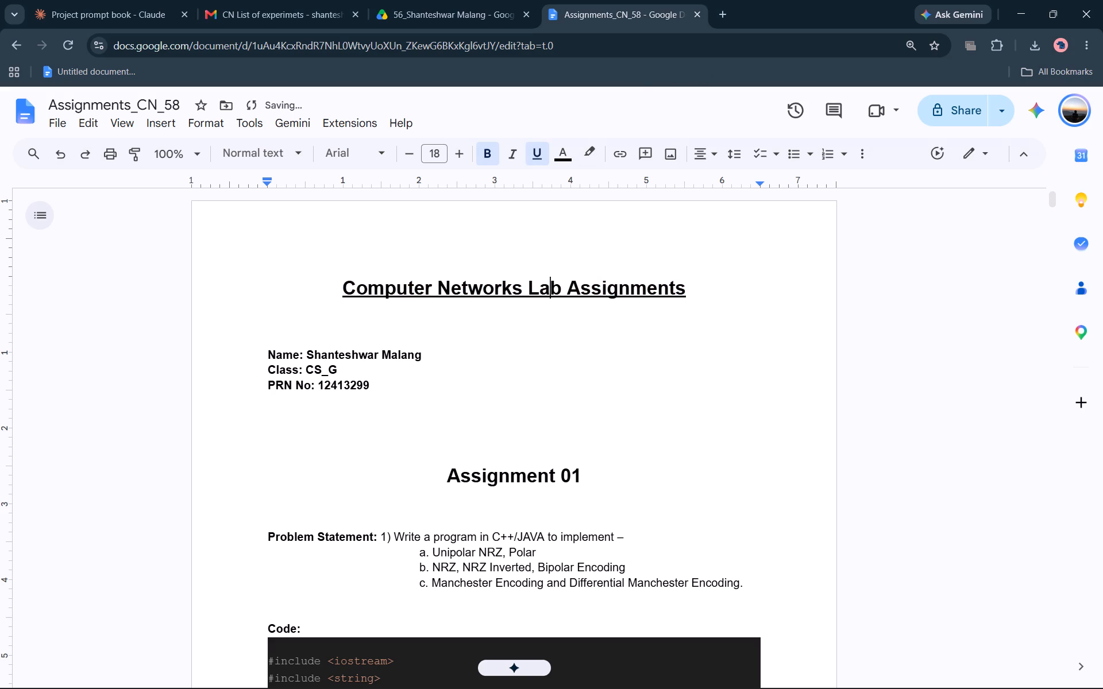
pyautogui.click(708, 384)
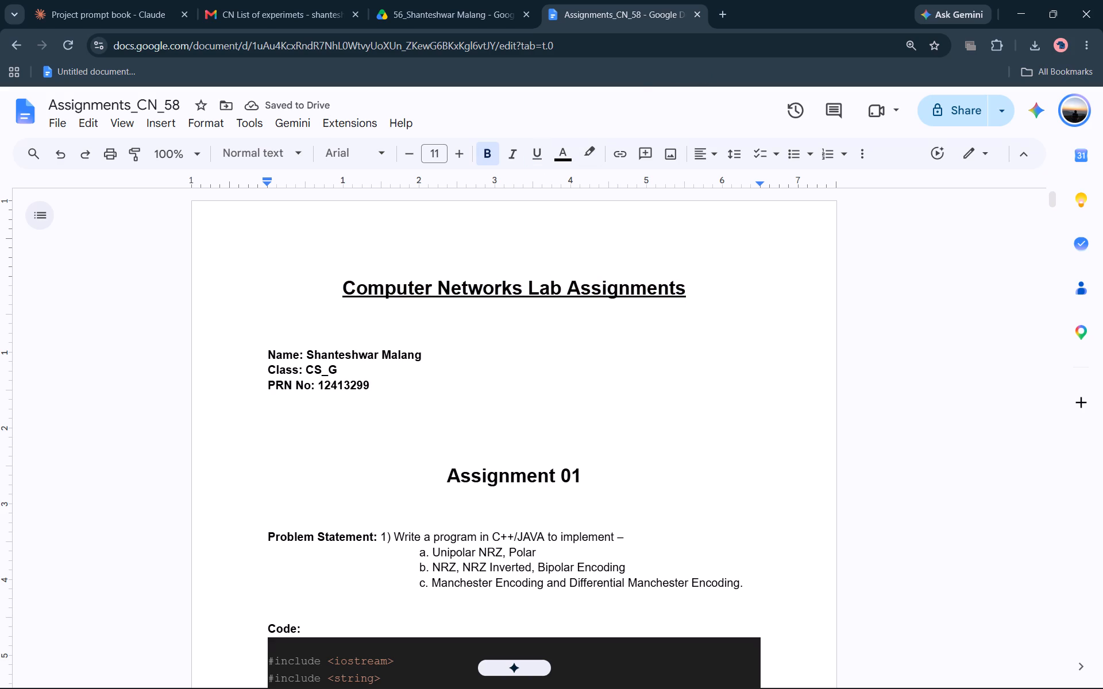
# Set the font size of the "Computer Networks Lab Assignments" title to 20.
pyautogui.moveTo(690, 287); pyautogui.dragTo(416, 292)
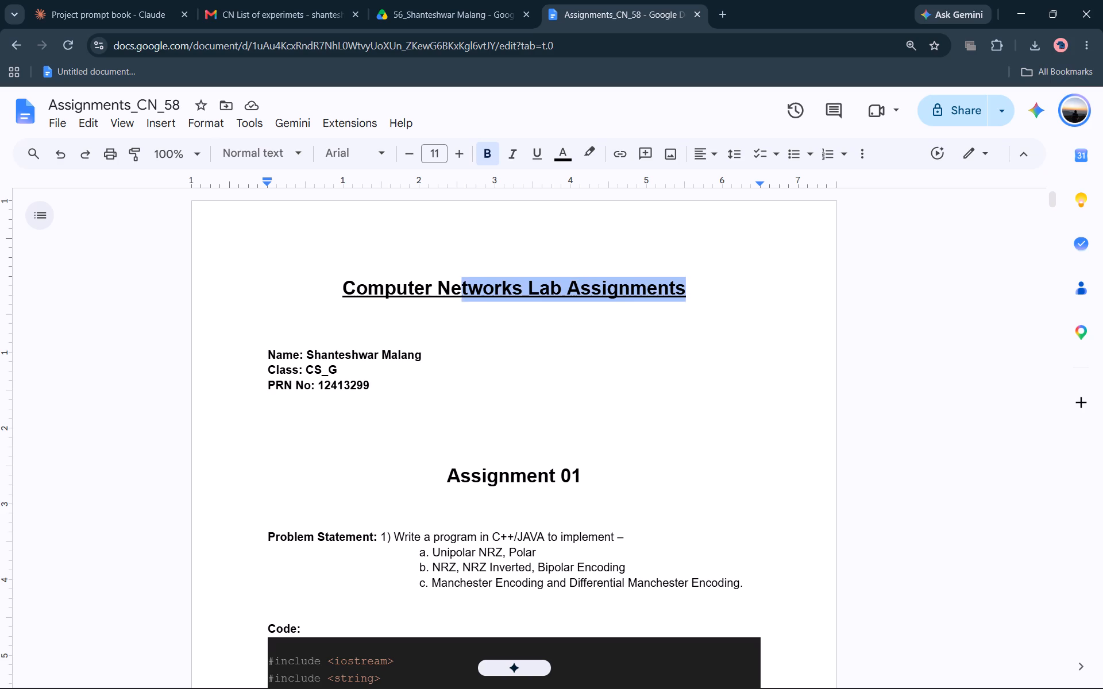
pyautogui.moveTo(416, 292); pyautogui.dragTo(333, 301)
pyautogui.click(435, 154)
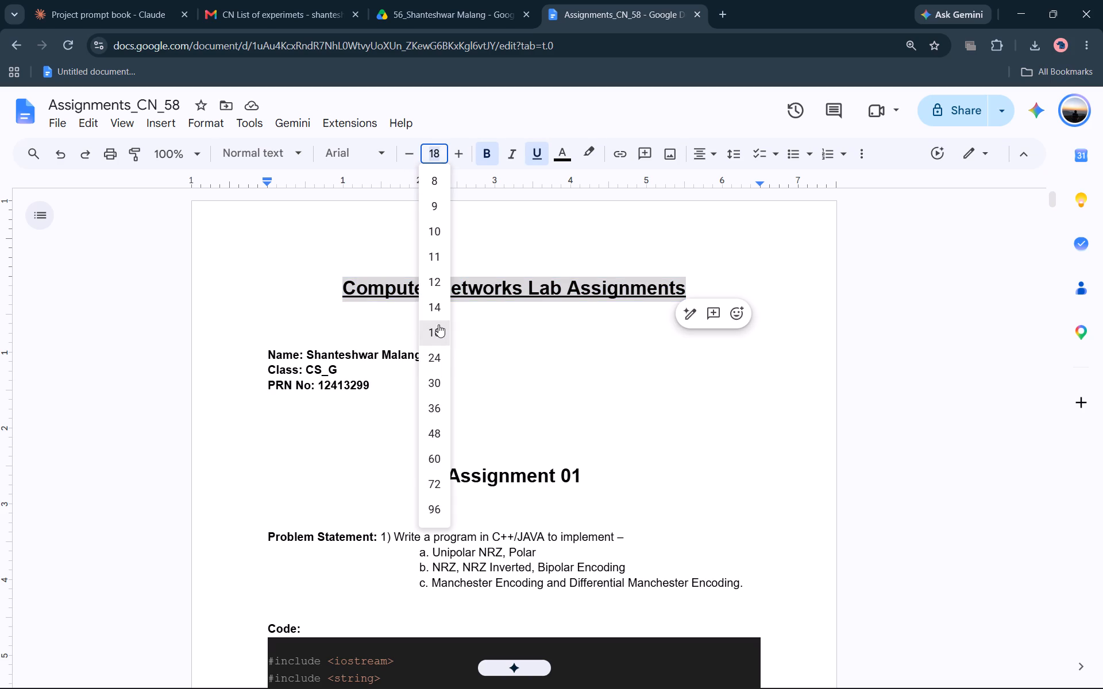
pyautogui.write('20')
pyautogui.press('Return')
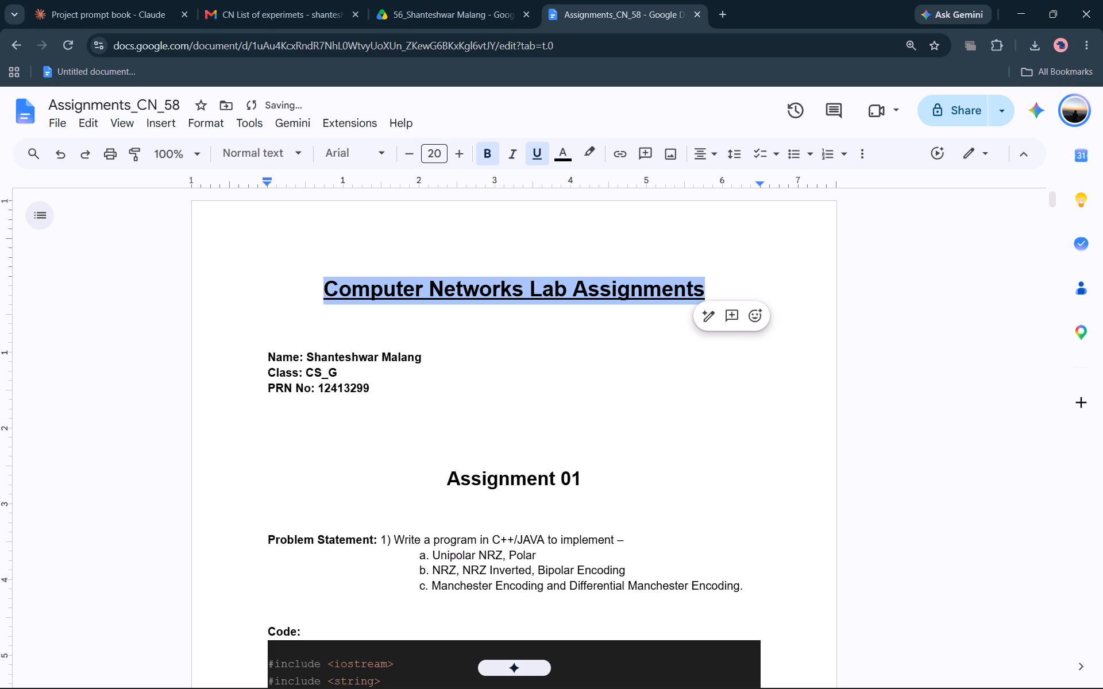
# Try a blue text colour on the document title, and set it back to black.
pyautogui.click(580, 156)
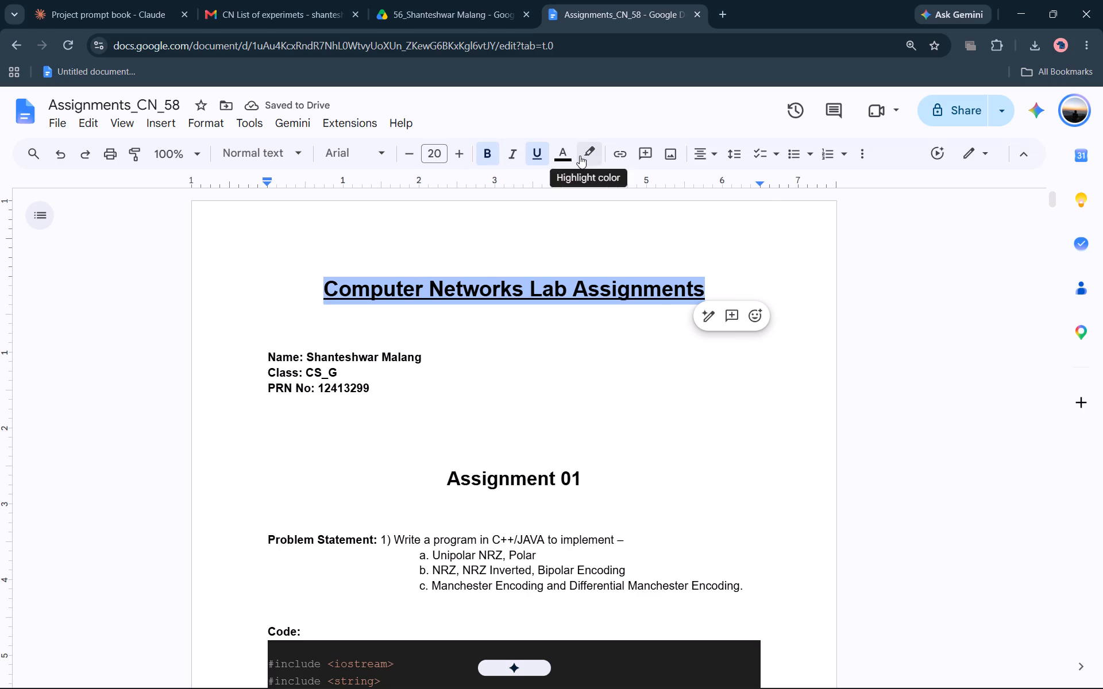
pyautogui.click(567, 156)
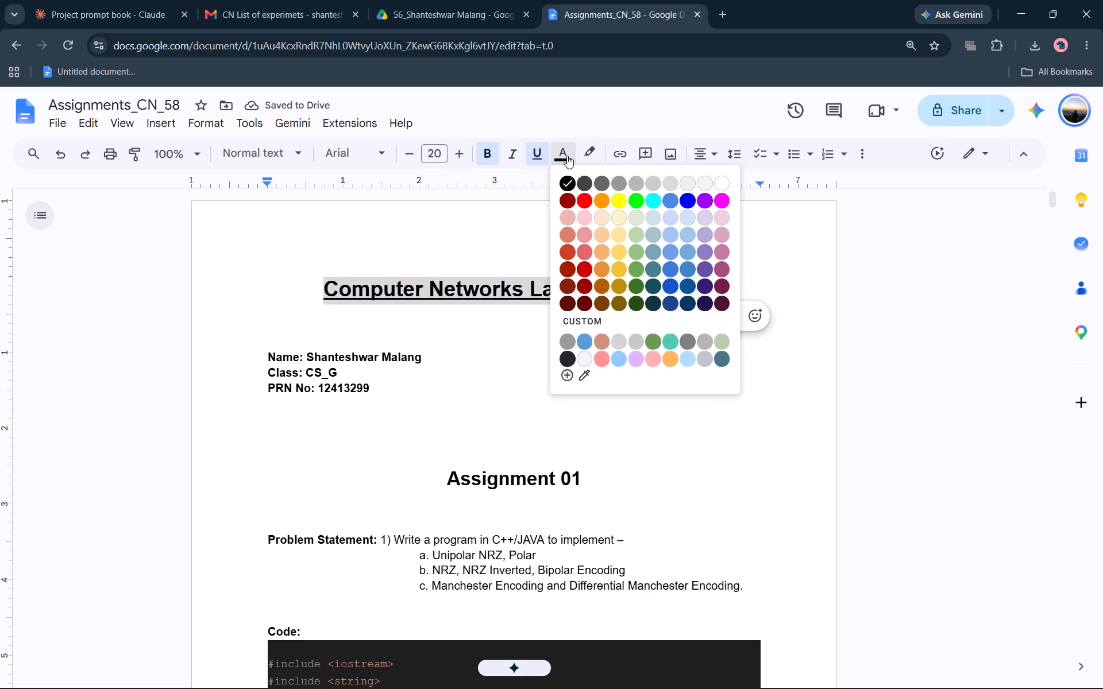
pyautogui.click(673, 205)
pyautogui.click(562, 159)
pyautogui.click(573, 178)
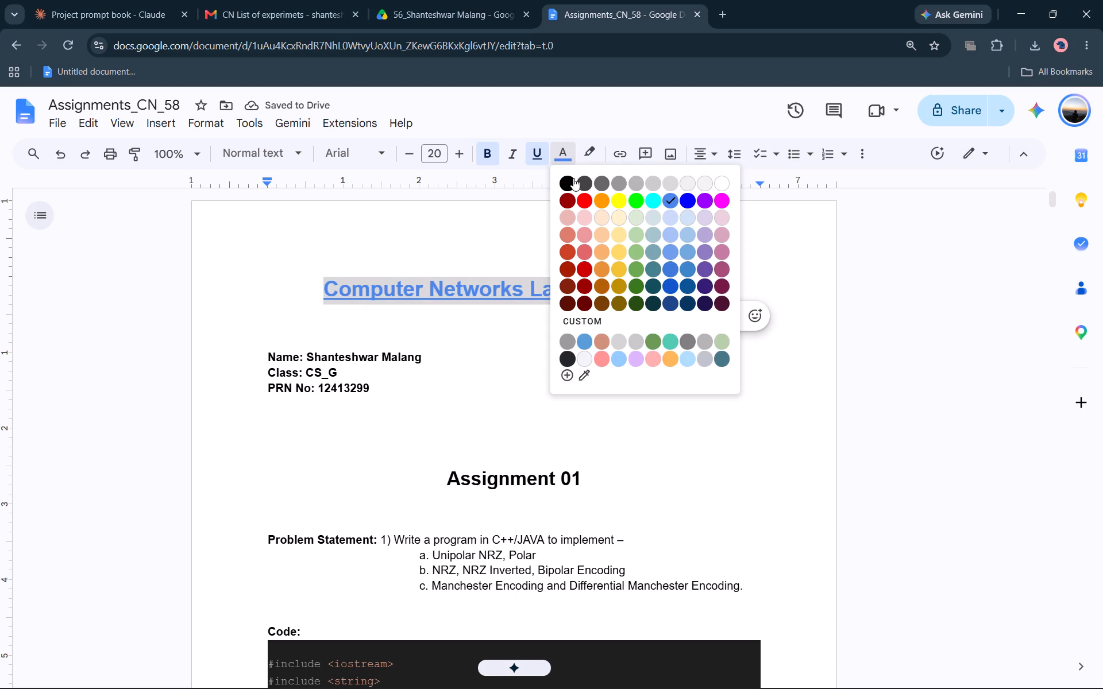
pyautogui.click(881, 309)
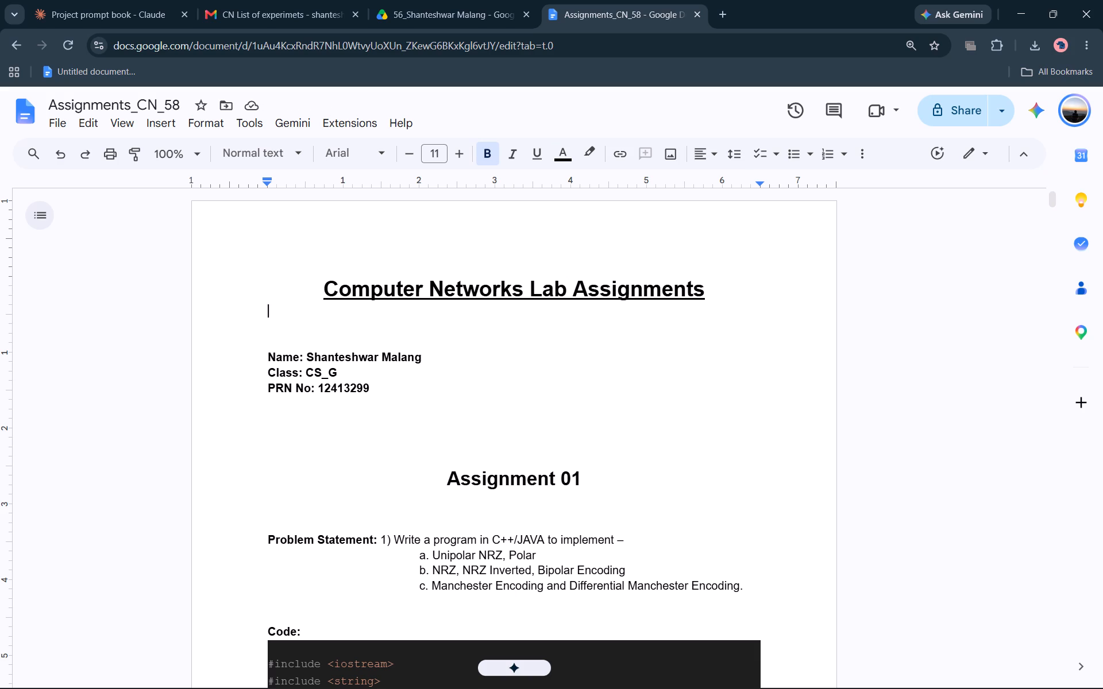
# Add a "Roll no:" line with the student's roll number between the Class and PRN No lines.
pyautogui.click(348, 374)
pyautogui.press('Return')
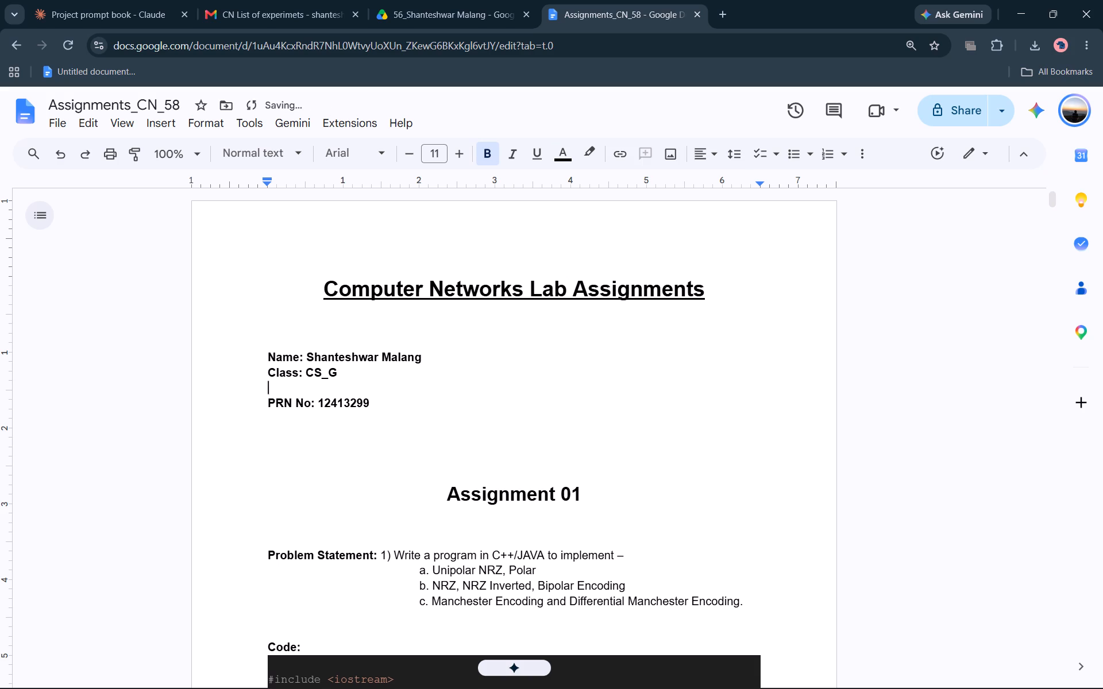
pyautogui.hotkey('shift', 'p')
pyautogui.press('BackSpace')
pyautogui.hotkey('shift', 'r')
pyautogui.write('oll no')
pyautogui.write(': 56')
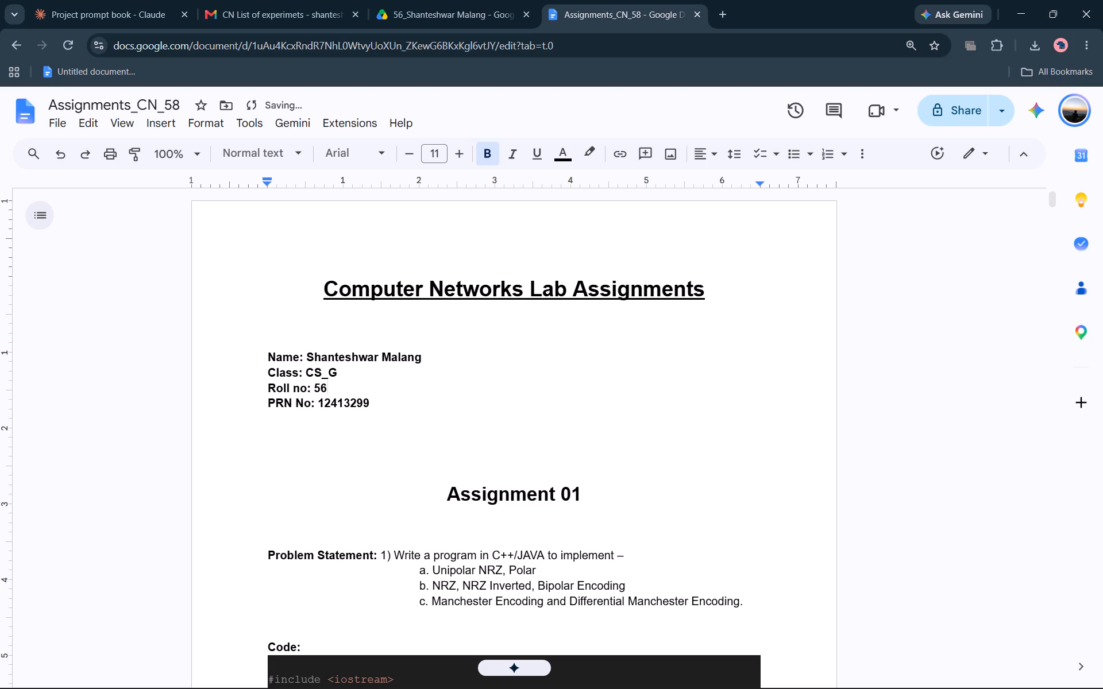
# Review the document through to its last page, examining Assignment 19's problem statement, code and Output section.
pyautogui.scroll(-1, 348, 374)
pyautogui.scroll(-8, 369, 451)
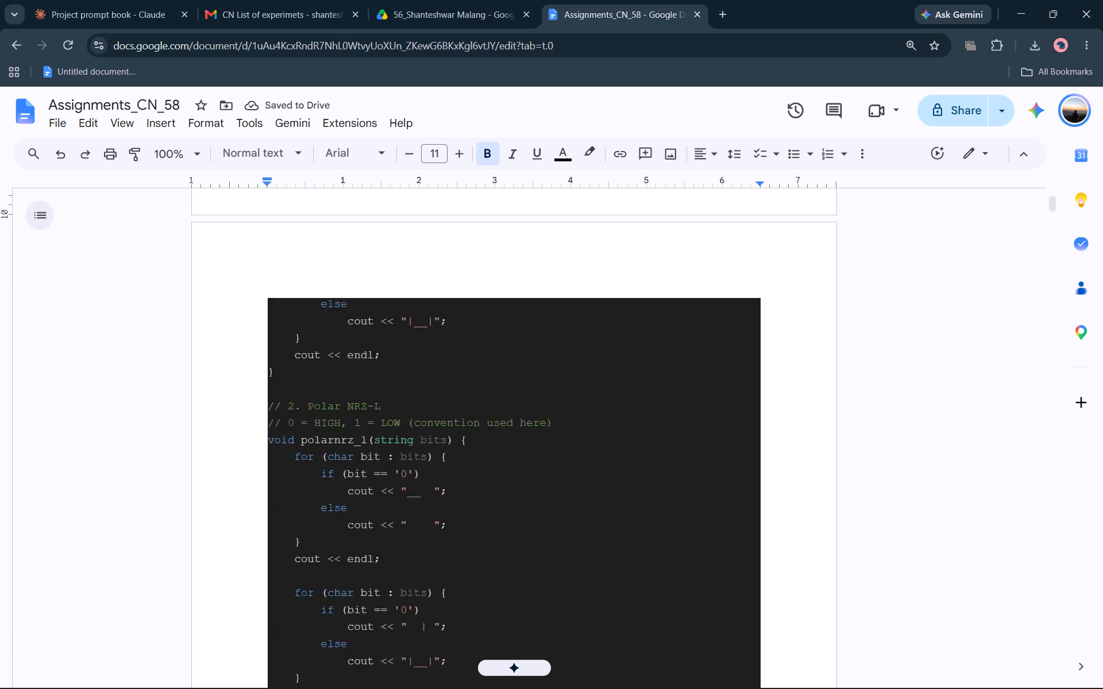
pyautogui.scroll(-18, 369, 451)
pyautogui.scroll(-6, 369, 451)
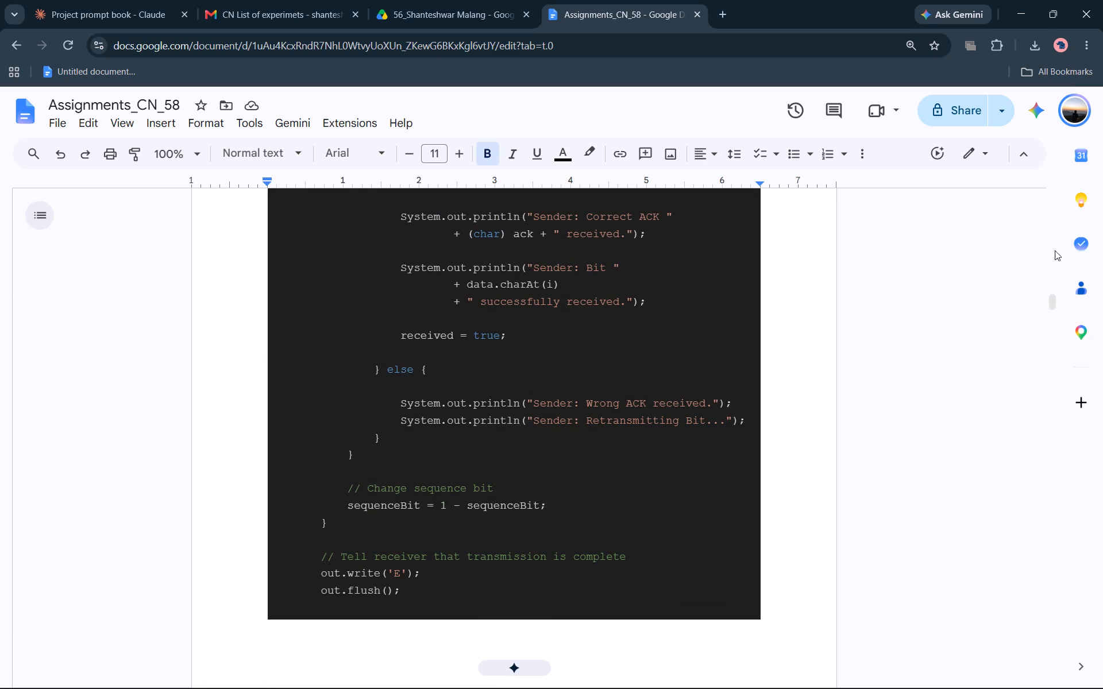
pyautogui.moveTo(1050, 298); pyautogui.dragTo(1044, 672)
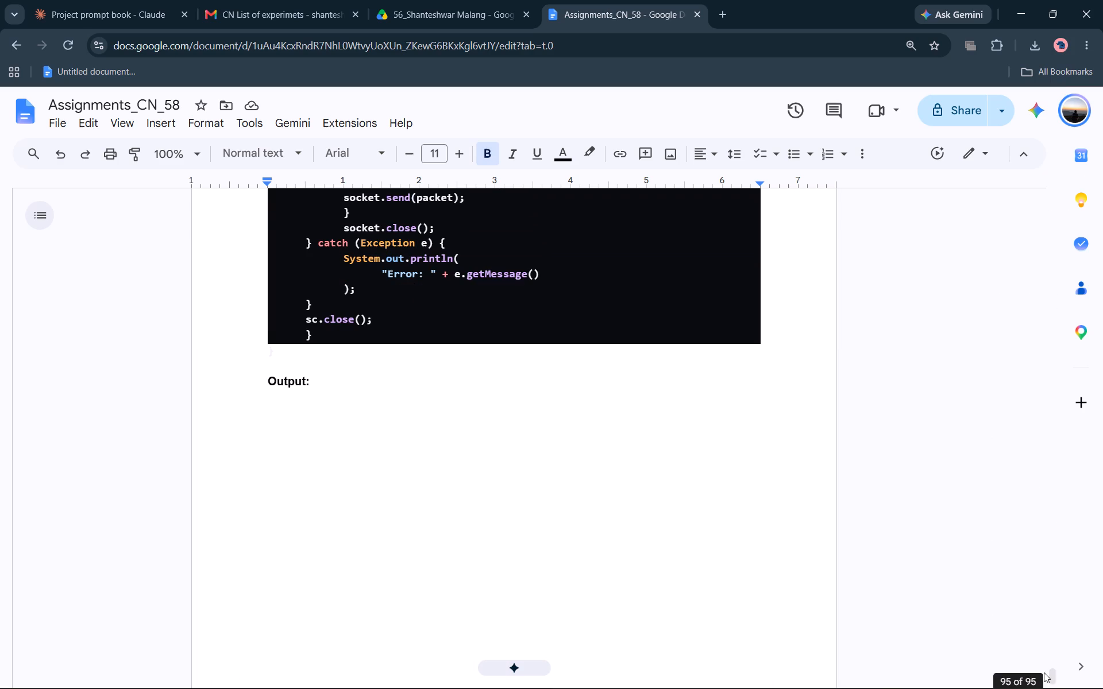
pyautogui.scroll(7, 536, 357)
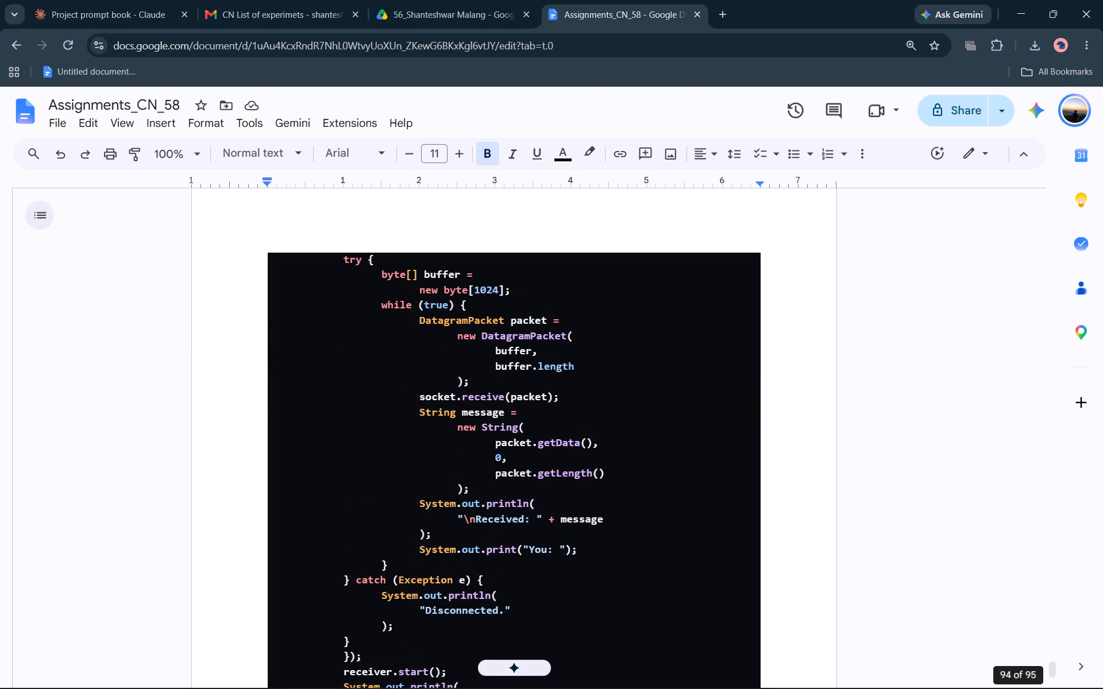
pyautogui.scroll(3, 536, 357)
pyautogui.scroll(-5, 536, 357)
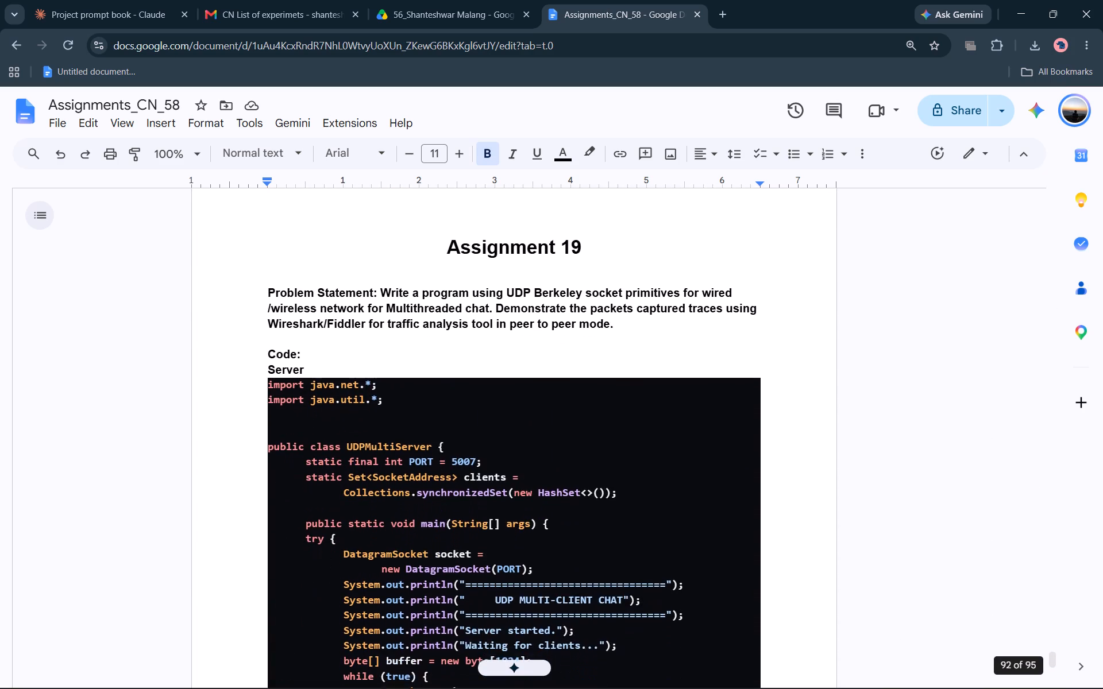
pyautogui.scroll(-1, 536, 357)
pyautogui.scroll(2, 536, 357)
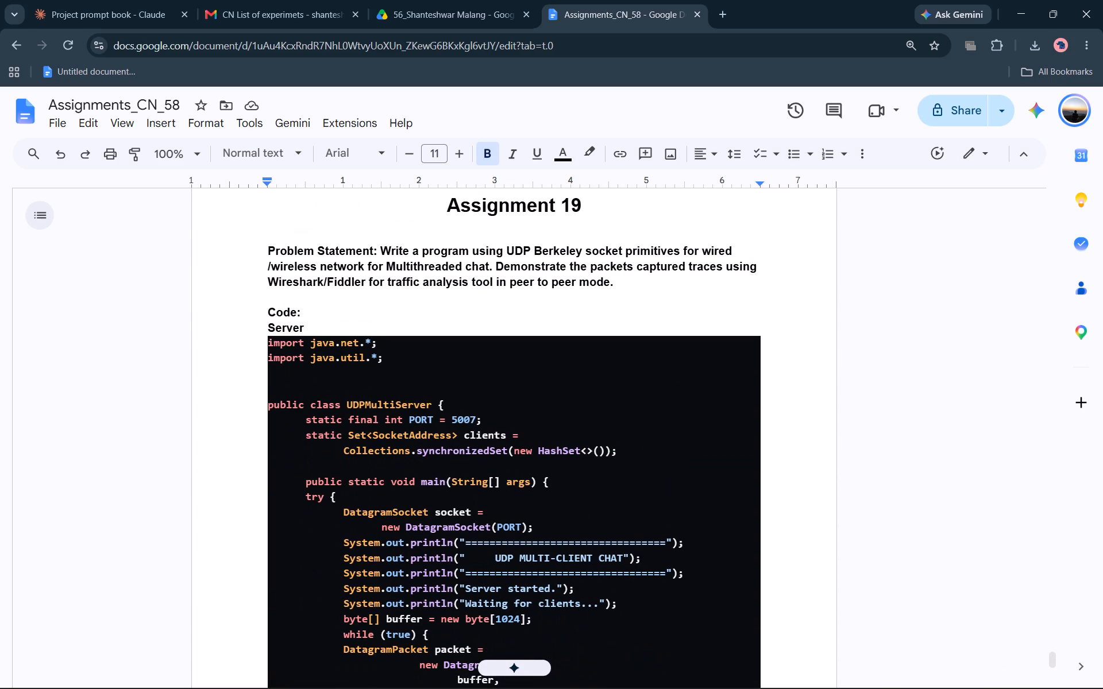
pyautogui.scroll(1, 536, 357)
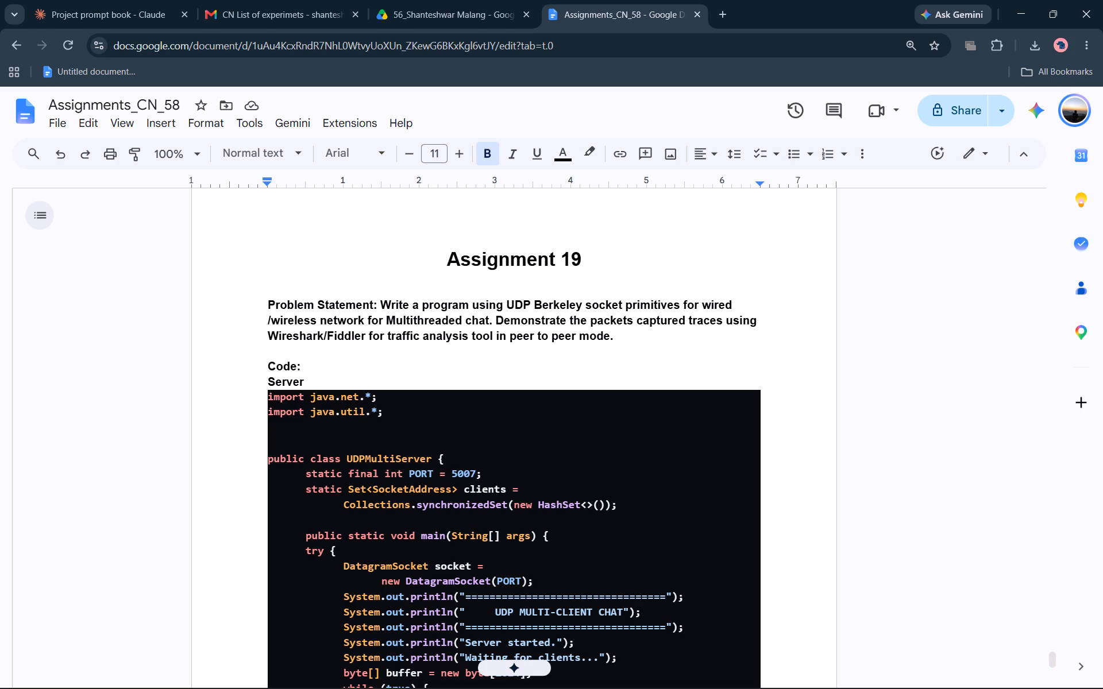
pyautogui.scroll(-3, 536, 357)
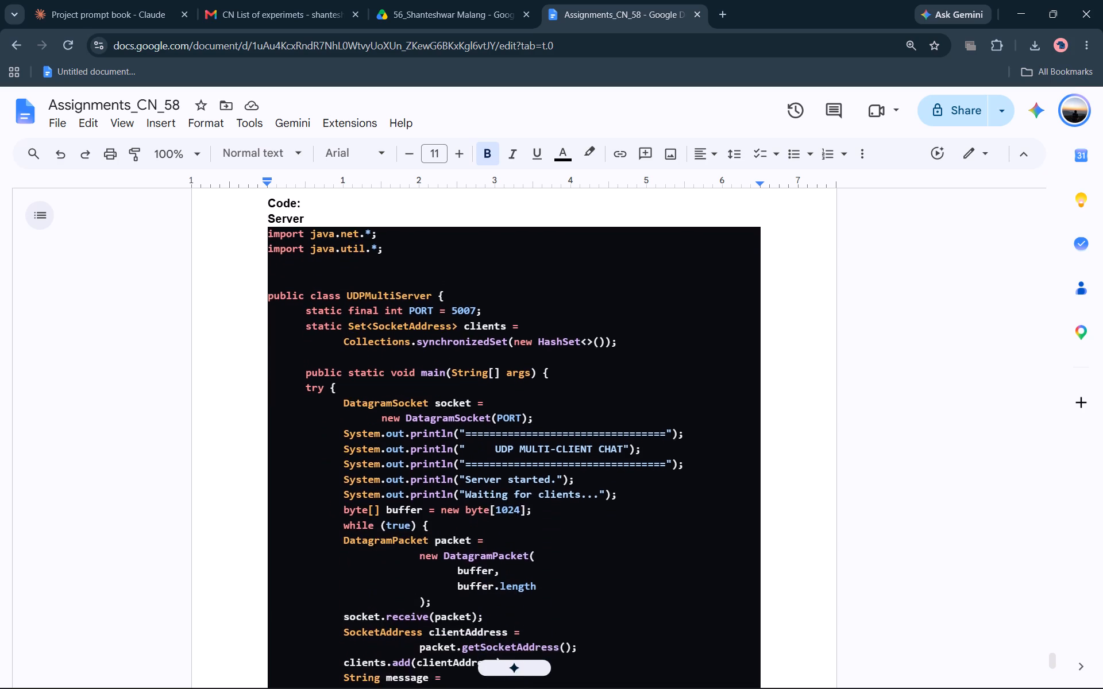
pyautogui.scroll(-10, 536, 357)
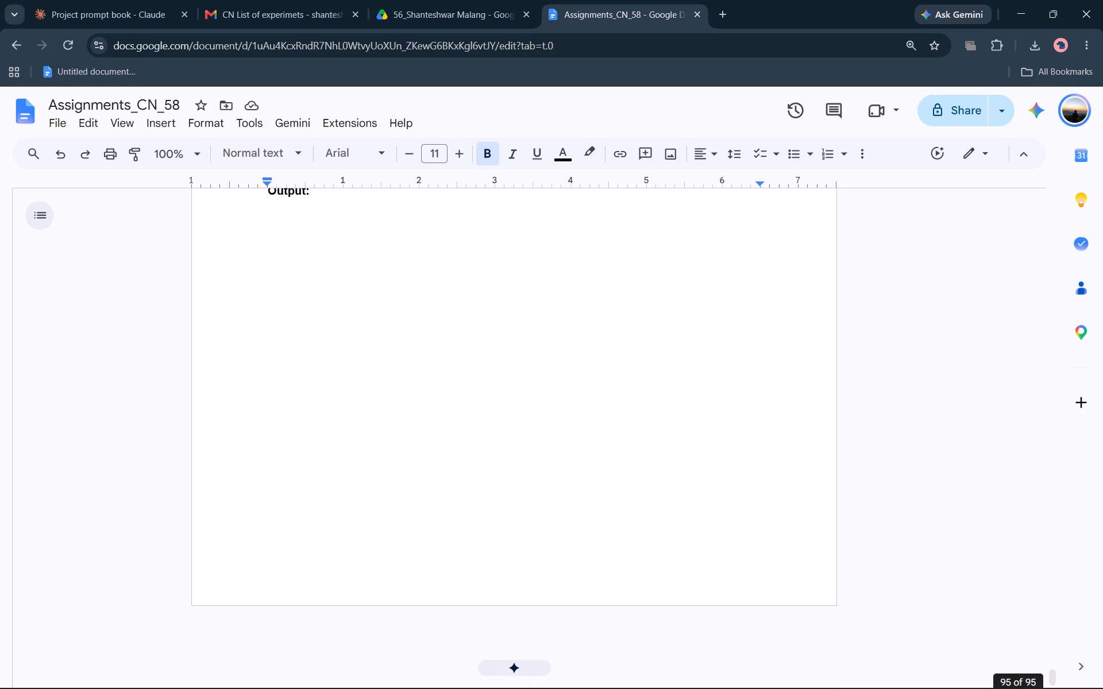
pyautogui.scroll(3, 536, 357)
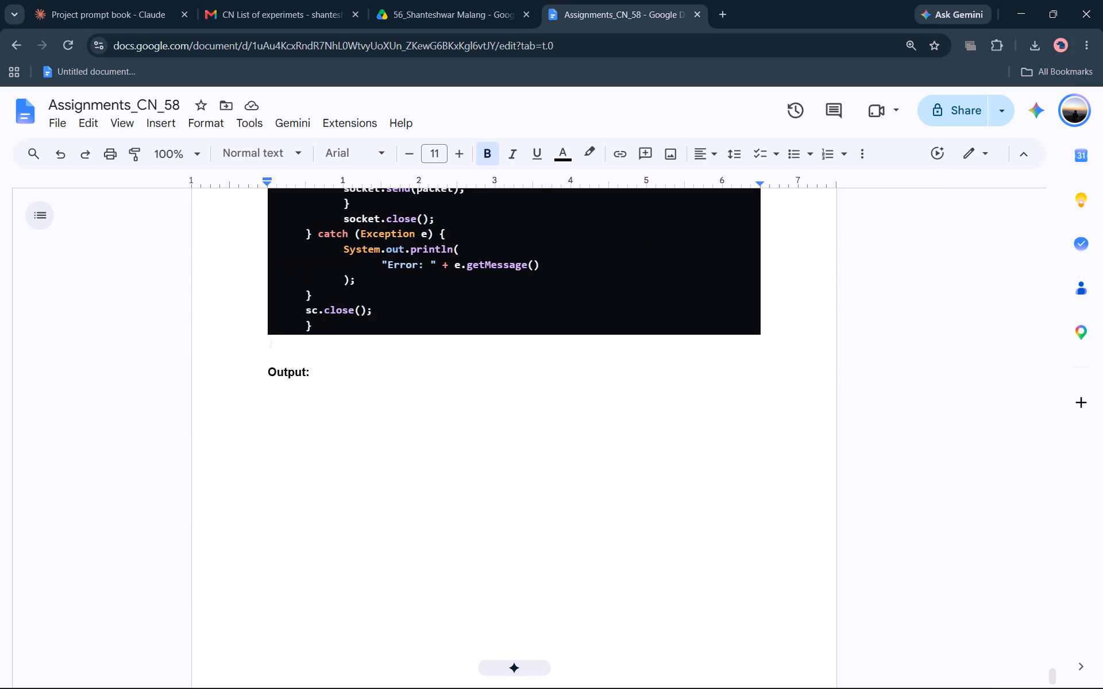
# Switch to the student's Google Drive folder and move Assignments_CN_58.docx to the trash.
pyautogui.click(431, 0)
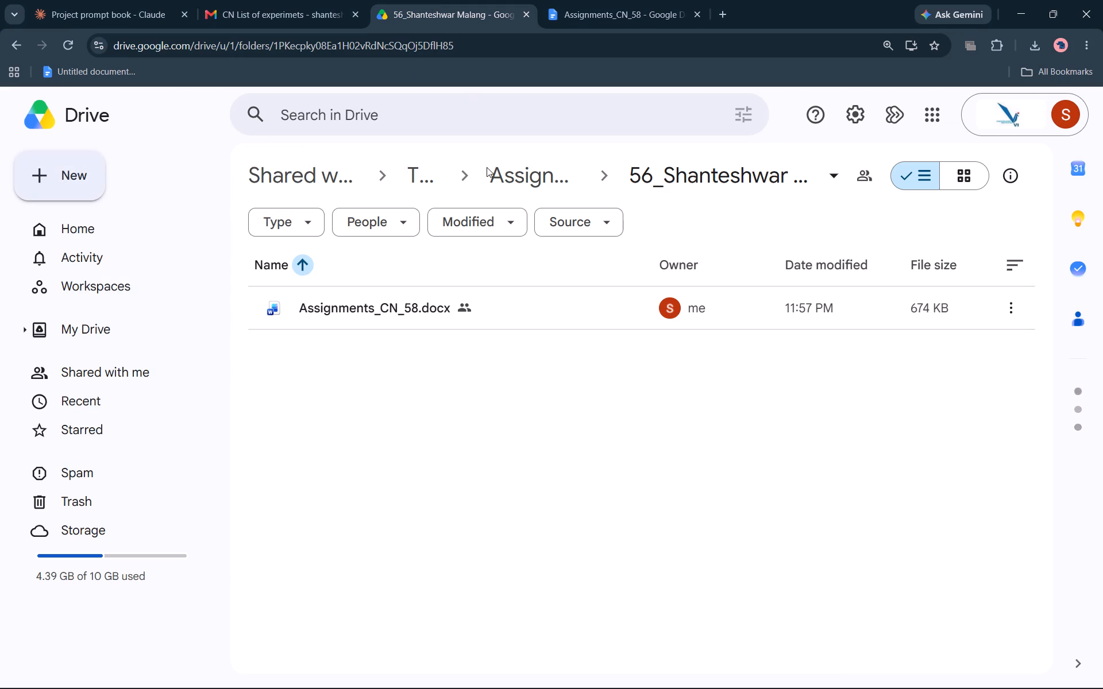
pyautogui.click(1007, 318)
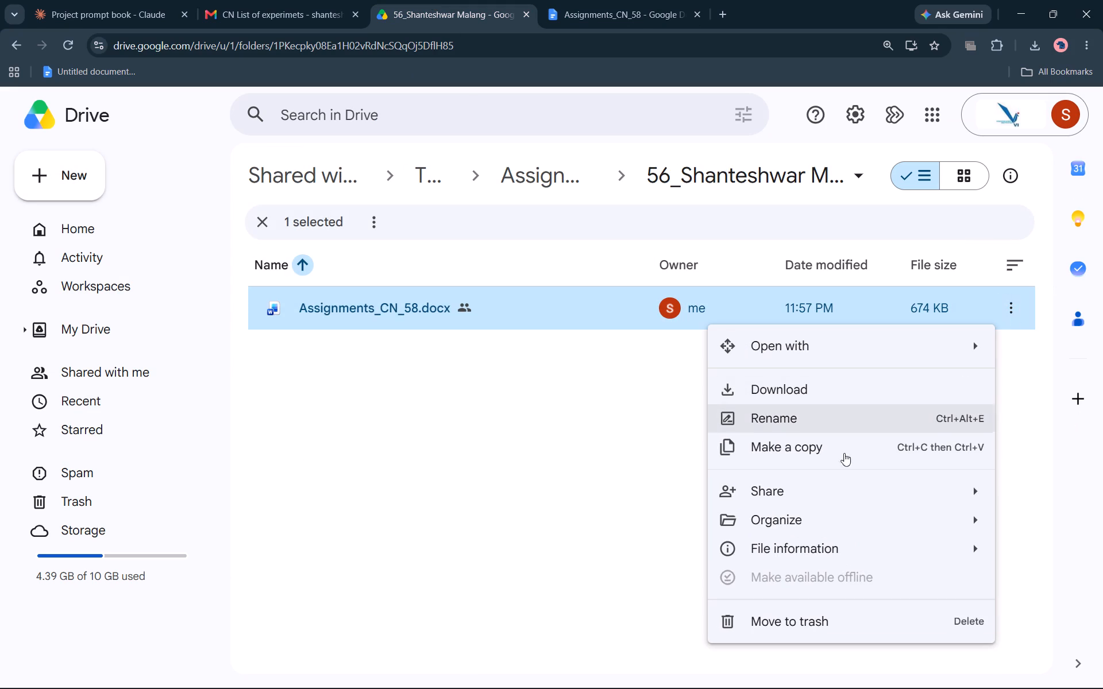
pyautogui.click(766, 617)
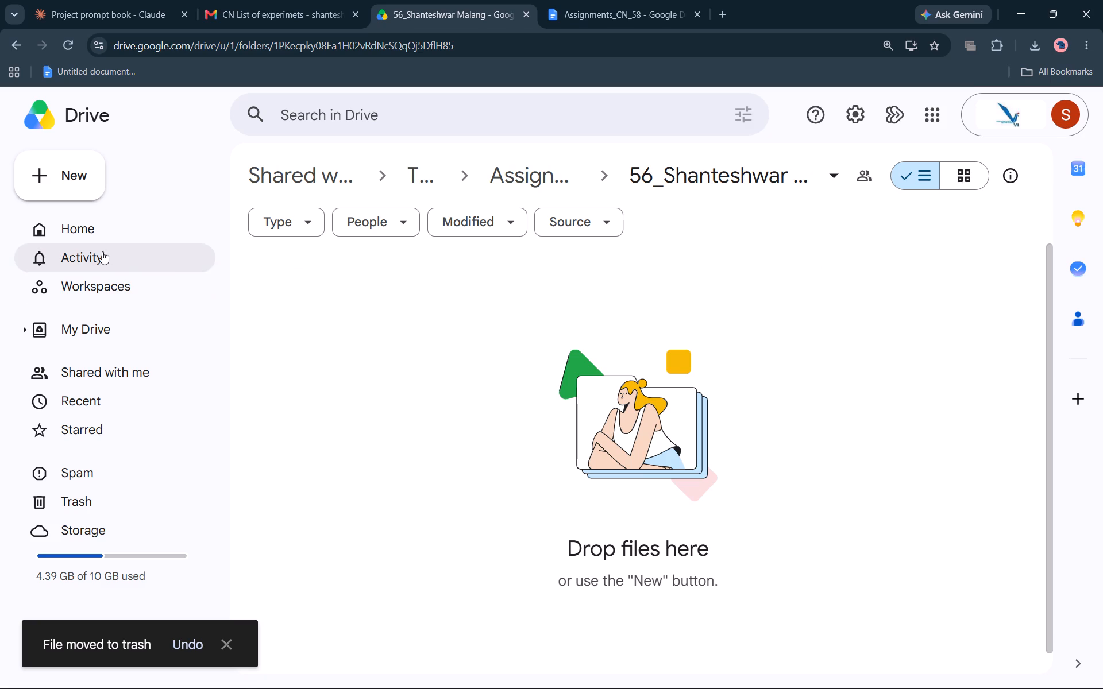
# Switch to the Assignments_CN_58 document and download it as a Microsoft Word (.docx) file.
pyautogui.click(72, 186)
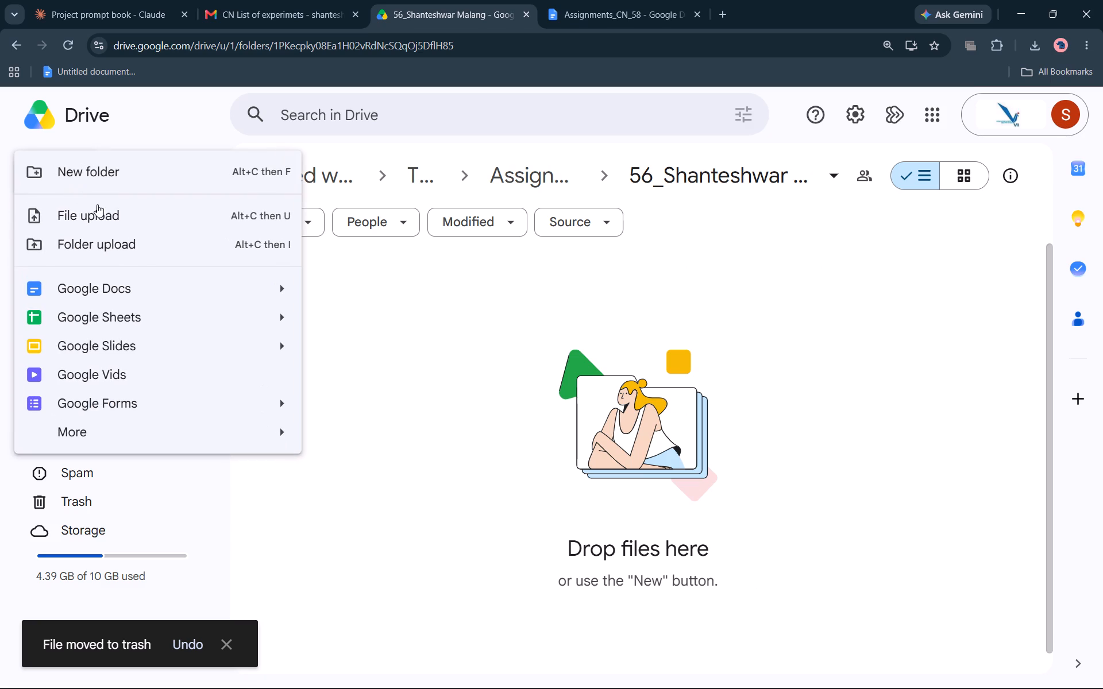
pyautogui.click(589, 0)
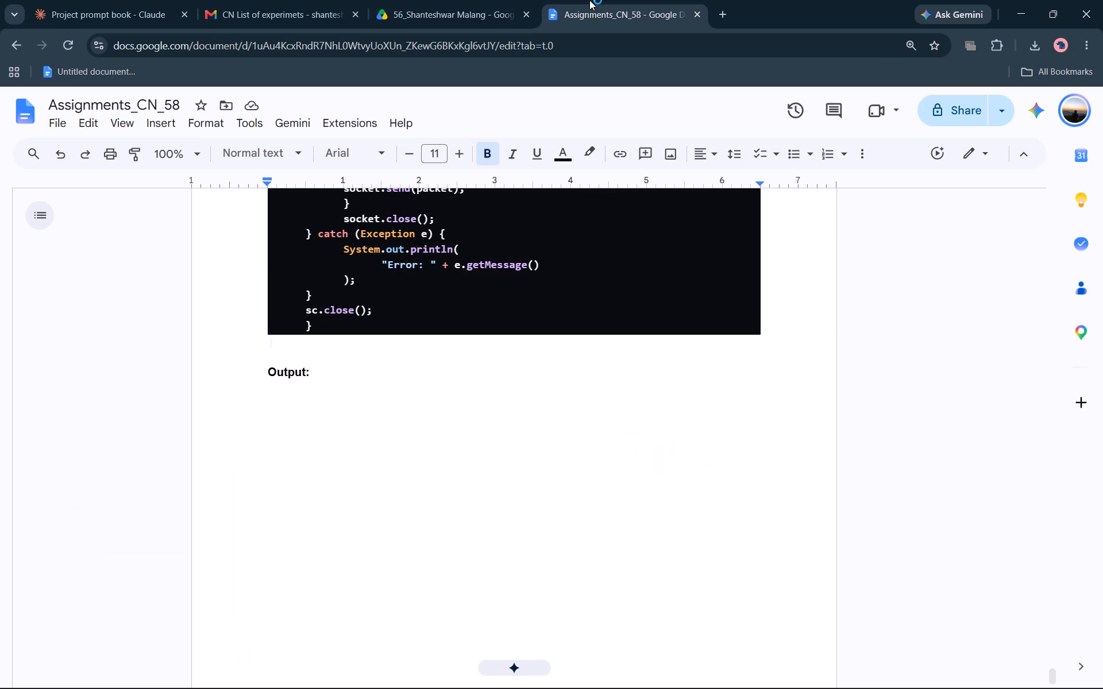
pyautogui.click(49, 121)
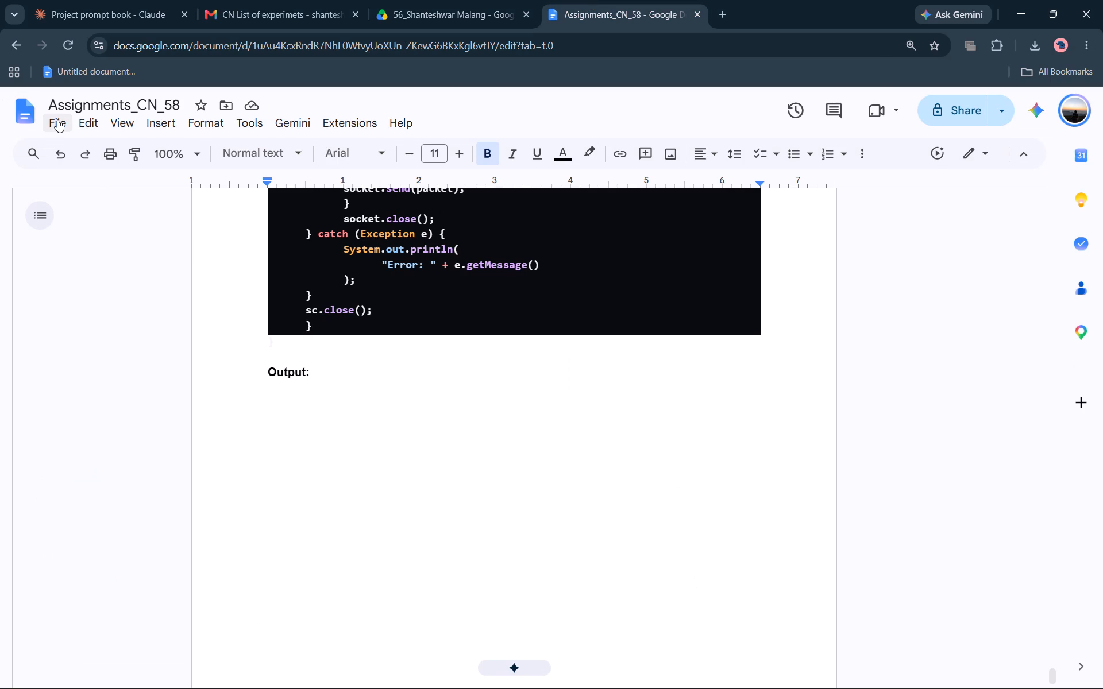
pyautogui.click(59, 119)
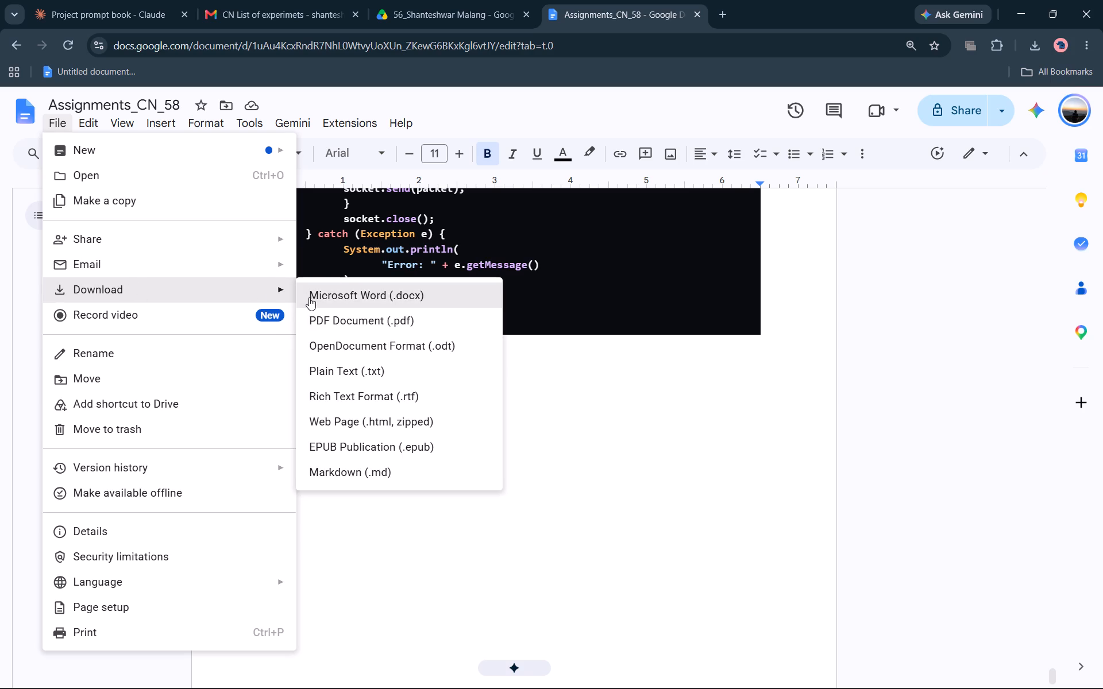
pyautogui.click(309, 297)
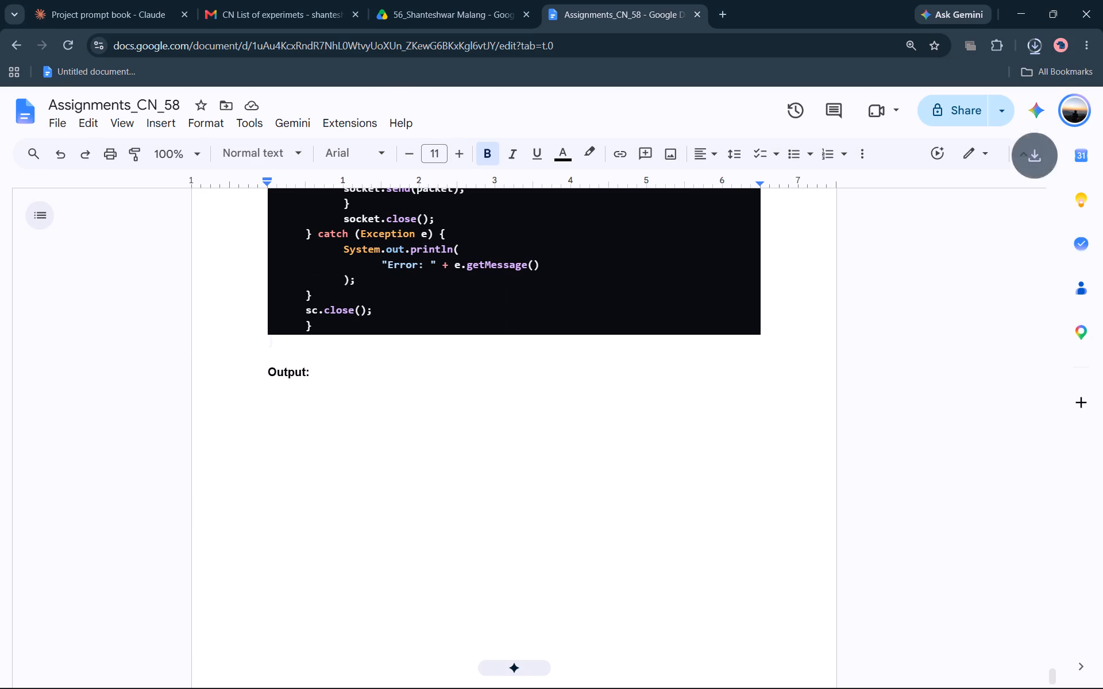
# Upload Assignments_CN_58 (1).docx from Downloads to the student's own shared Drive folder.
pyautogui.click(463, 0)
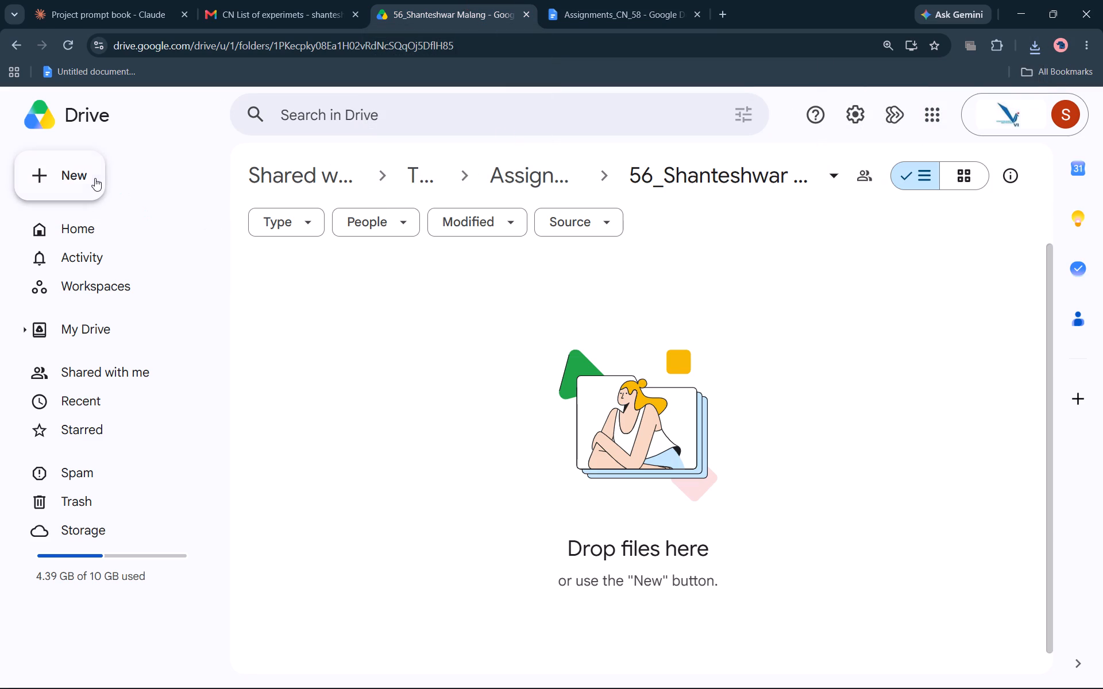
pyautogui.click(94, 178)
pyautogui.click(95, 178)
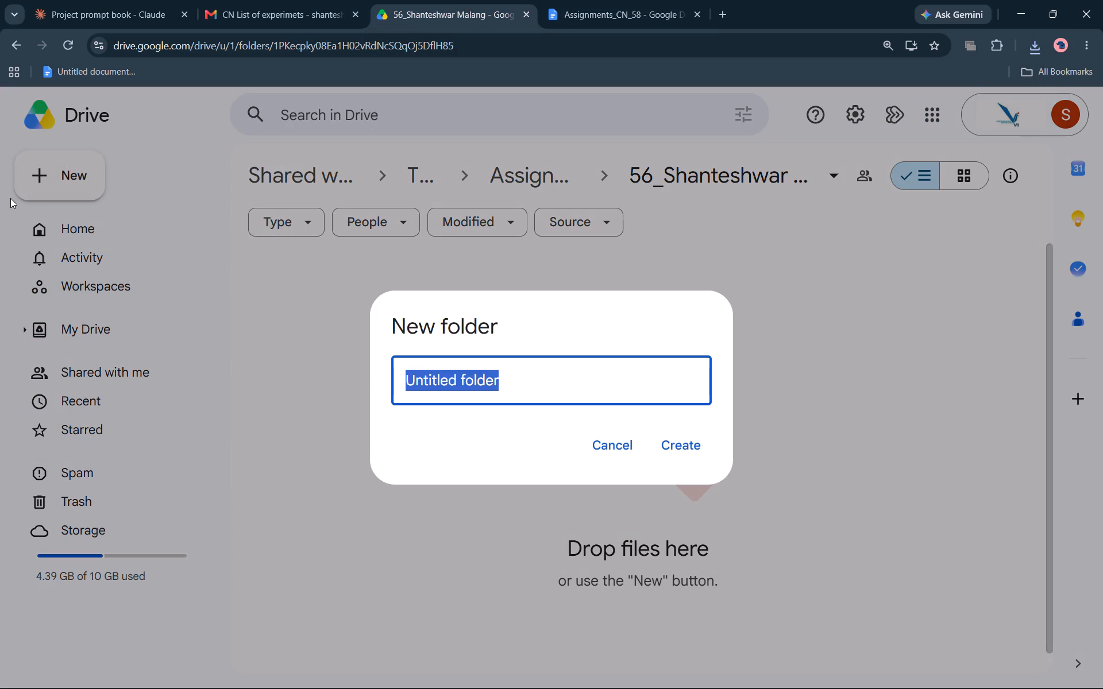
pyautogui.click(10, 198)
pyautogui.click(65, 154)
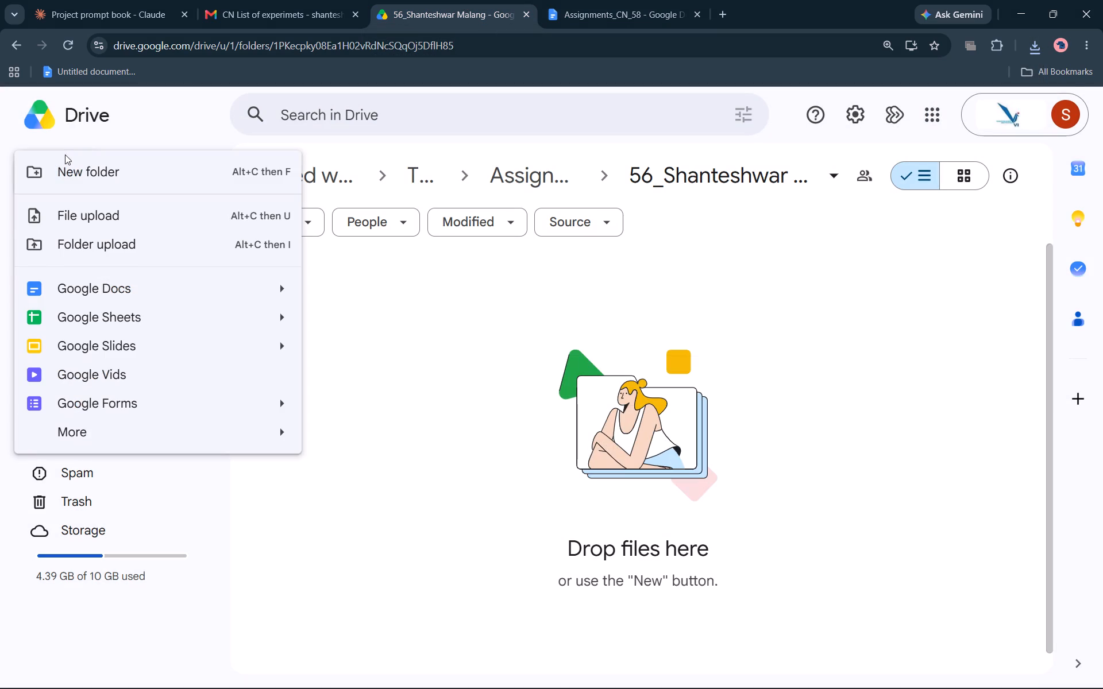
pyautogui.click(98, 224)
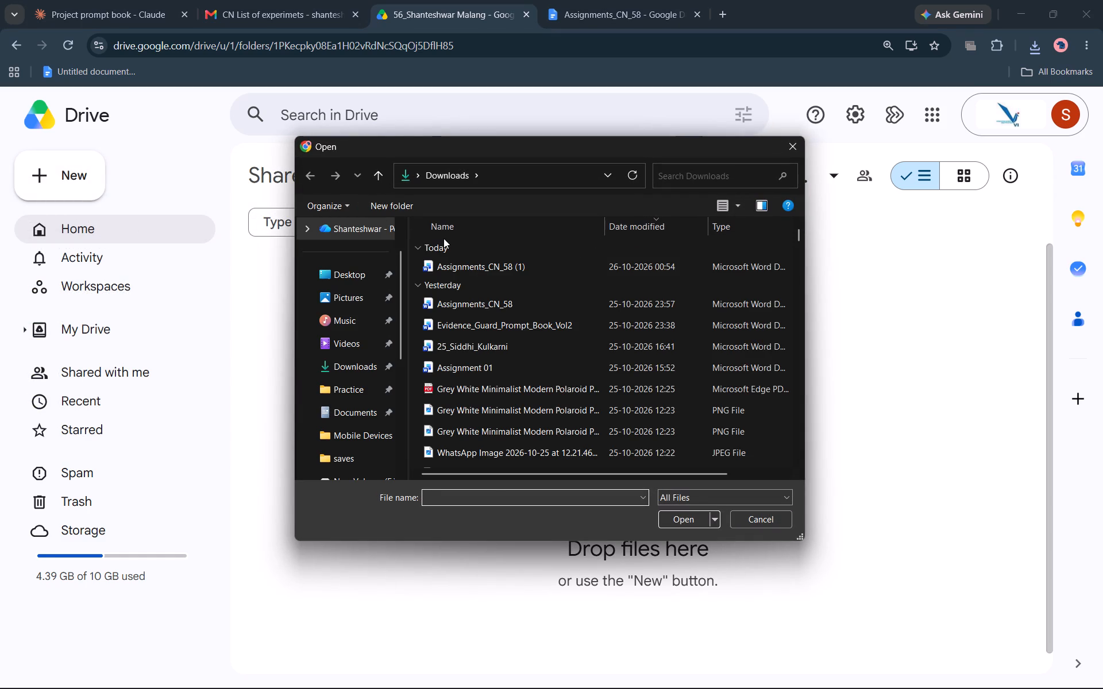
pyautogui.doubleClick(497, 267)
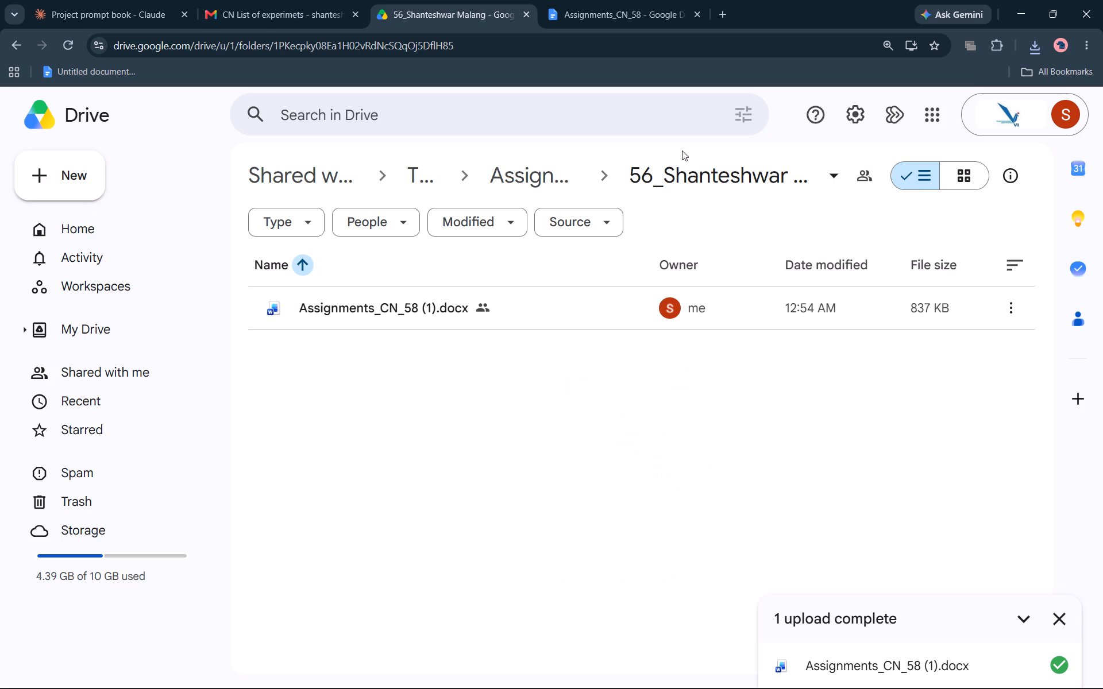
# Go up to the shared Assignments folder and sort its contents by date modified, newest first.
pyautogui.click(530, 180)
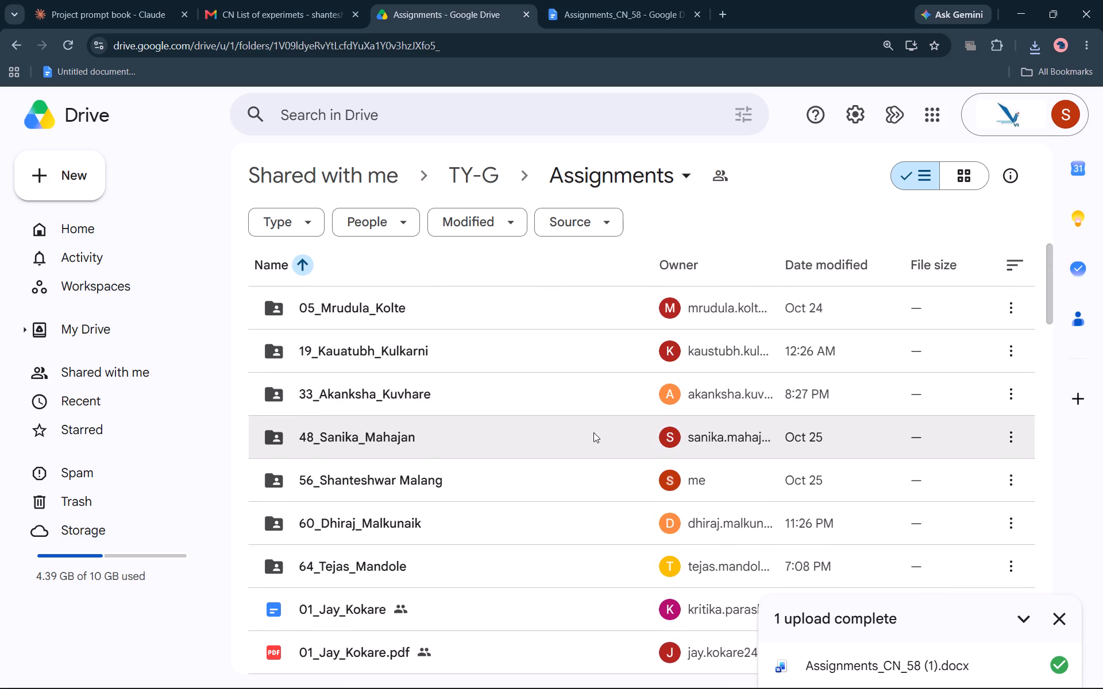
pyautogui.scroll(-3, 593, 432)
pyautogui.scroll(5, 593, 432)
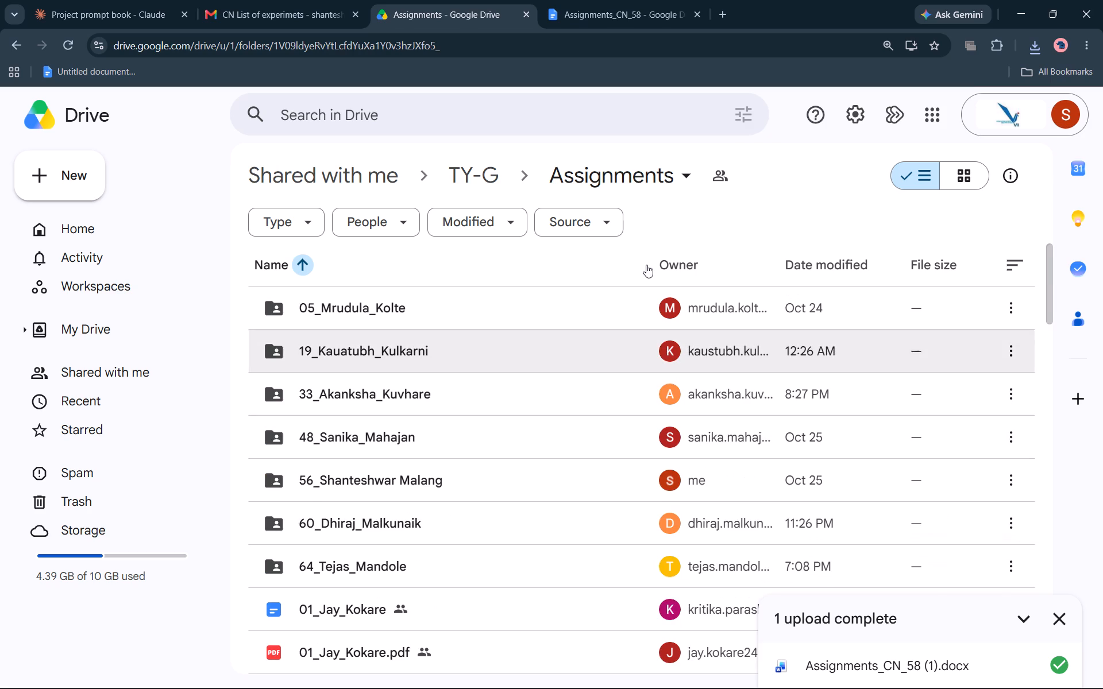
pyautogui.click(816, 260)
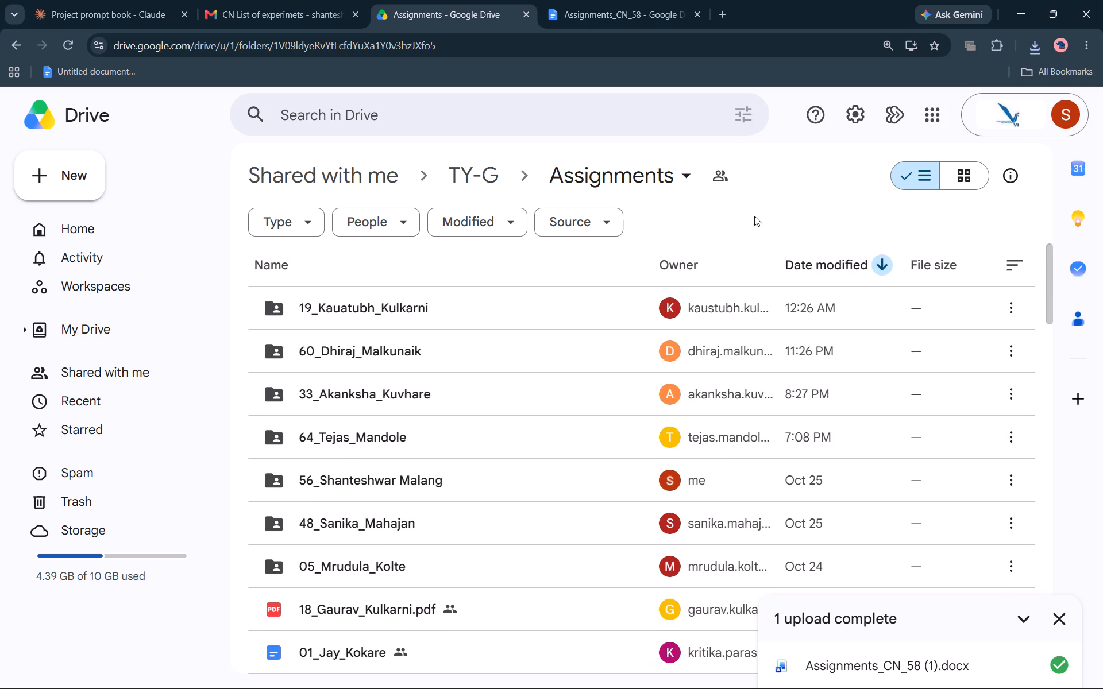
pyautogui.click(800, 266)
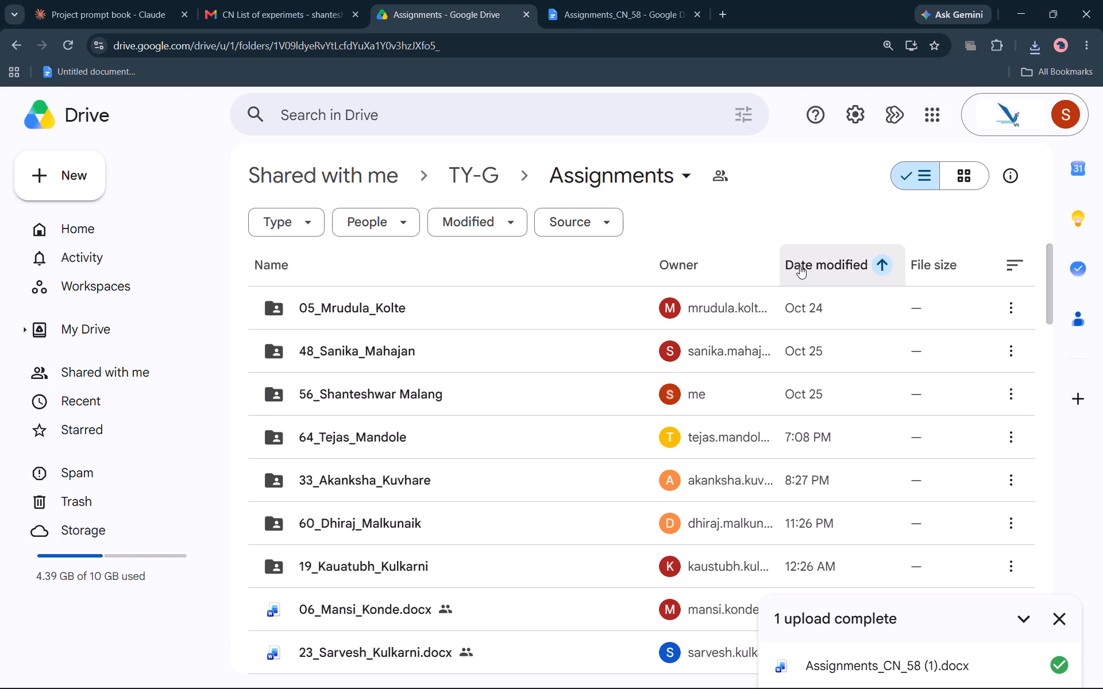
pyautogui.click(800, 266)
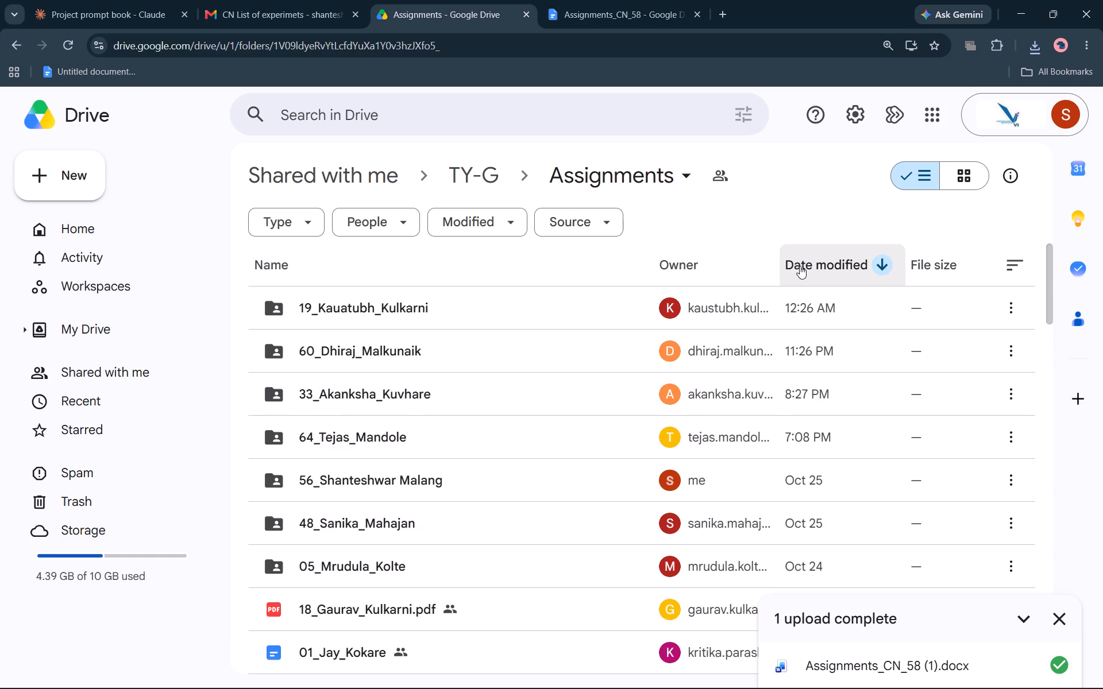
# Reopen the student's own folder to check the uploaded file's modified date, and dismiss the upload notice.
pyautogui.scroll(-1, 830, 448)
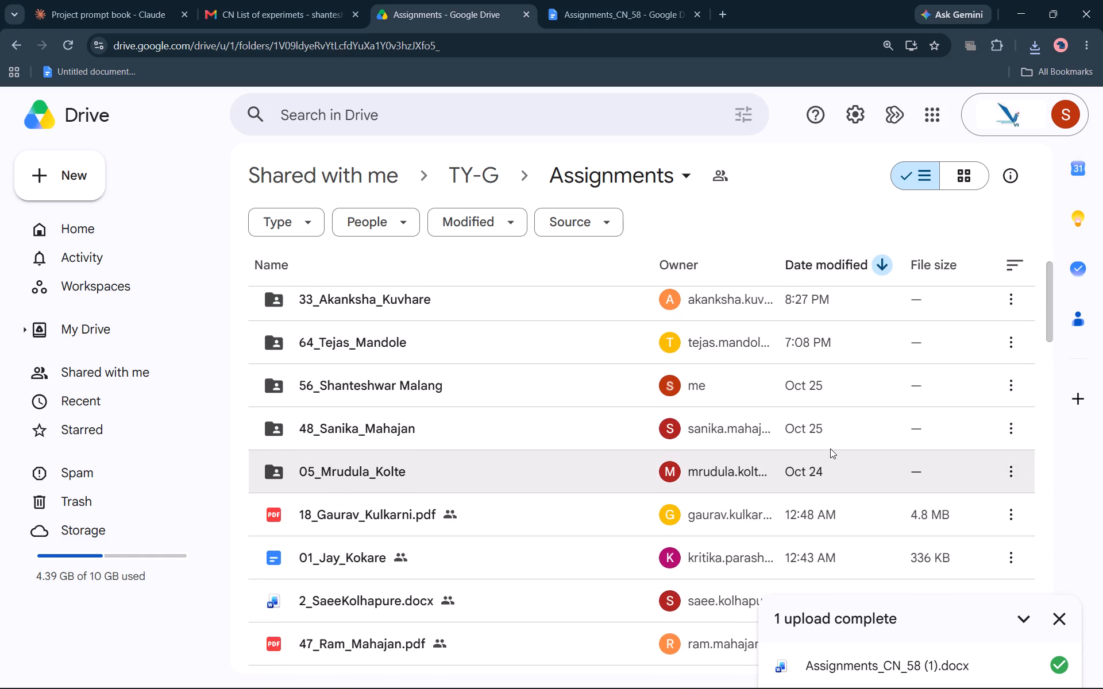
pyautogui.scroll(-1, 830, 448)
pyautogui.click(812, 397)
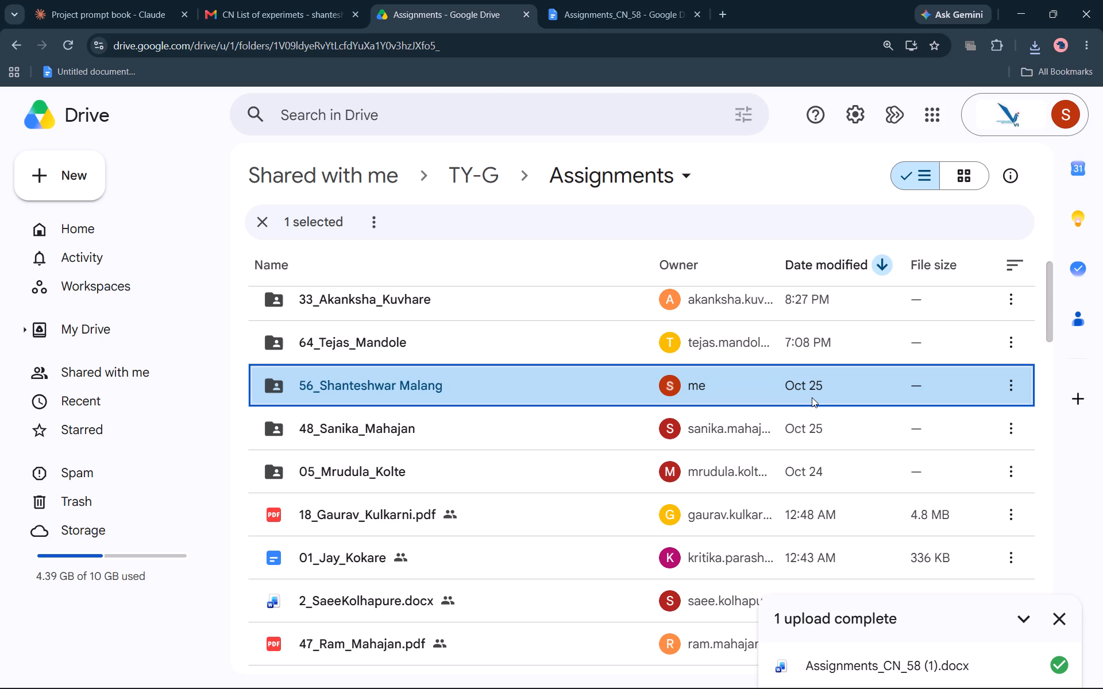
pyautogui.doubleClick(812, 397)
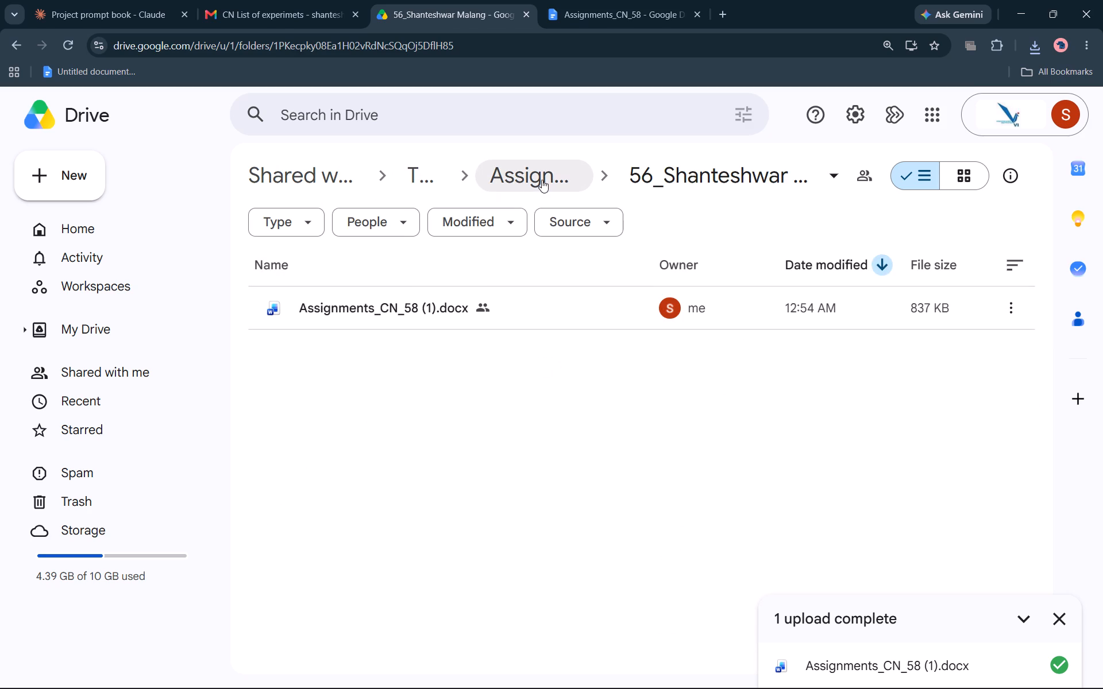
pyautogui.click(887, 274)
pyautogui.click(887, 274)
pyautogui.click(836, 425)
pyautogui.click(1054, 626)
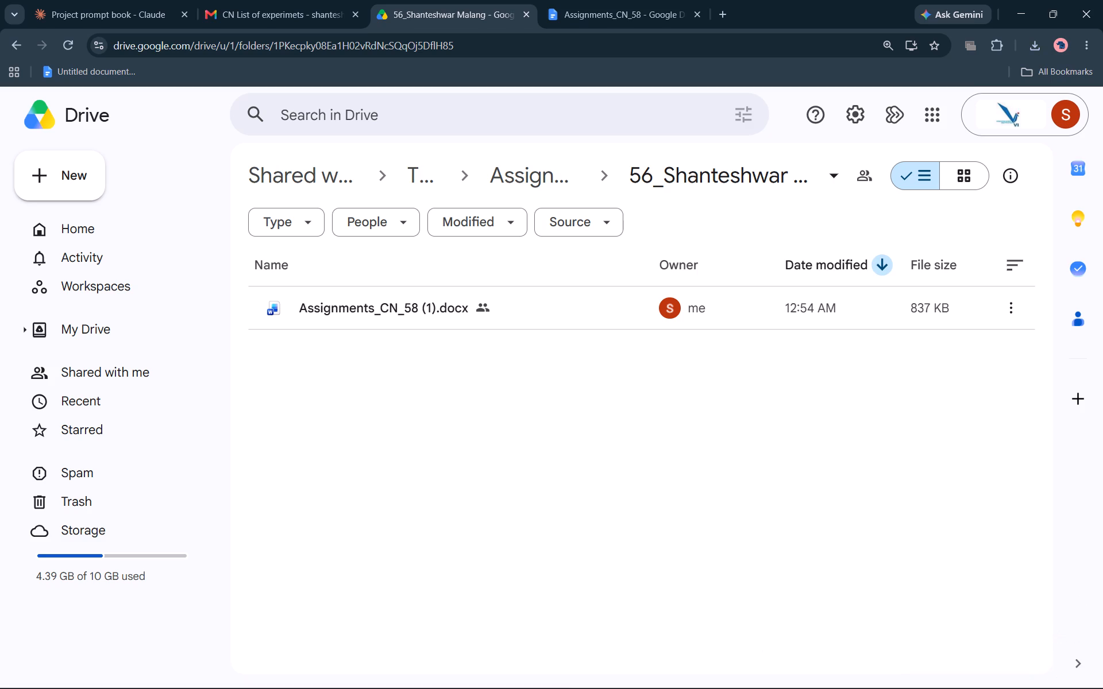
# Return to the shared Assignments folder and look through the other students' submissions and their modified dates.
pyautogui.click(670, 171)
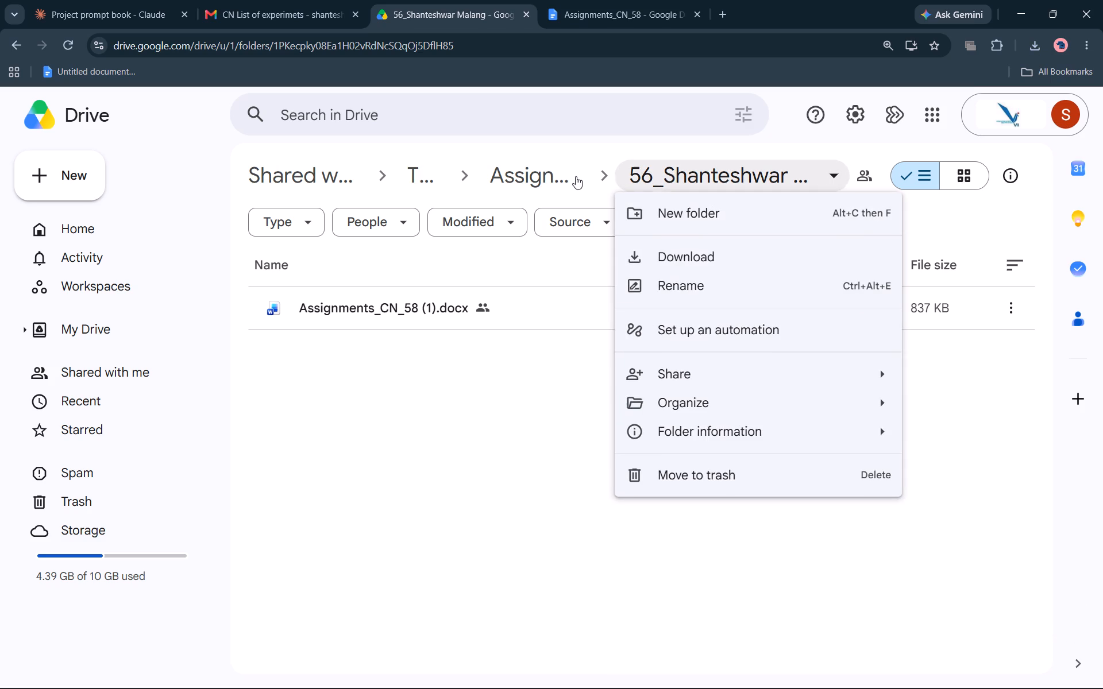
pyautogui.click(540, 185)
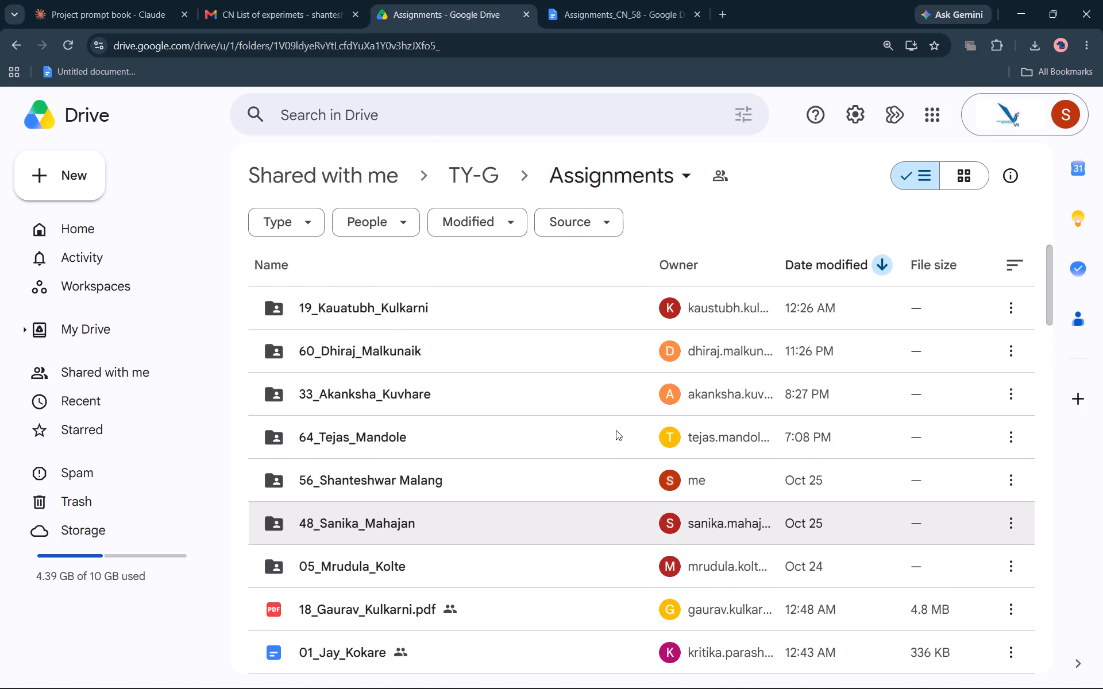
pyautogui.scroll(-2, 616, 430)
pyautogui.scroll(3, 616, 430)
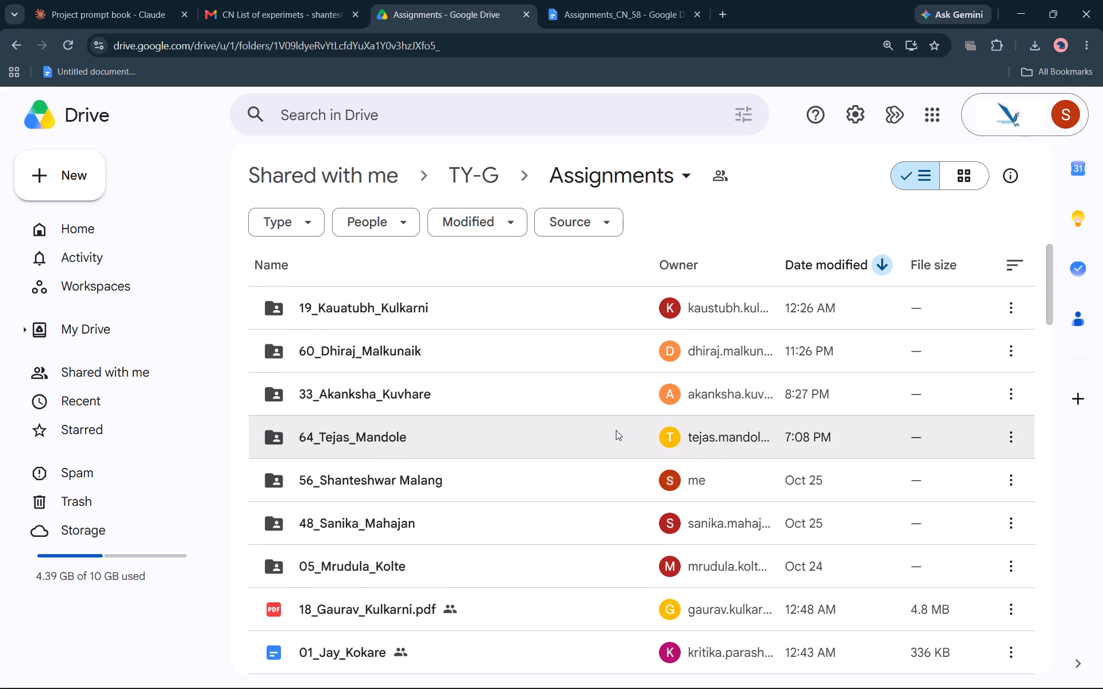
pyautogui.scroll(-2, 587, 359)
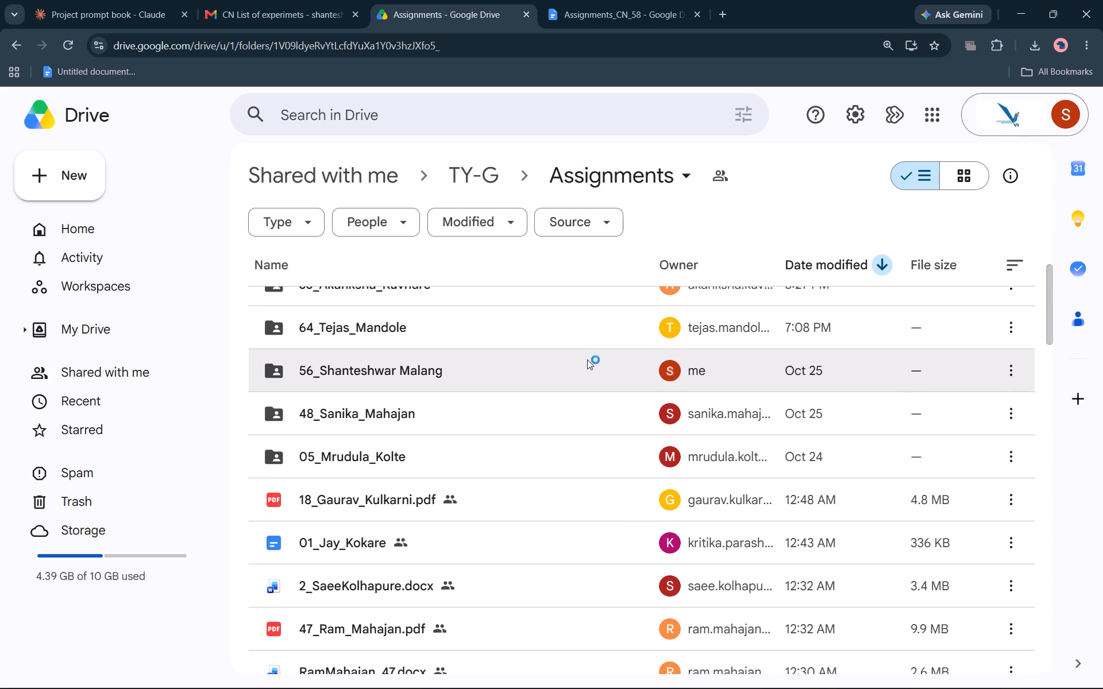
pyautogui.scroll(-8, 587, 359)
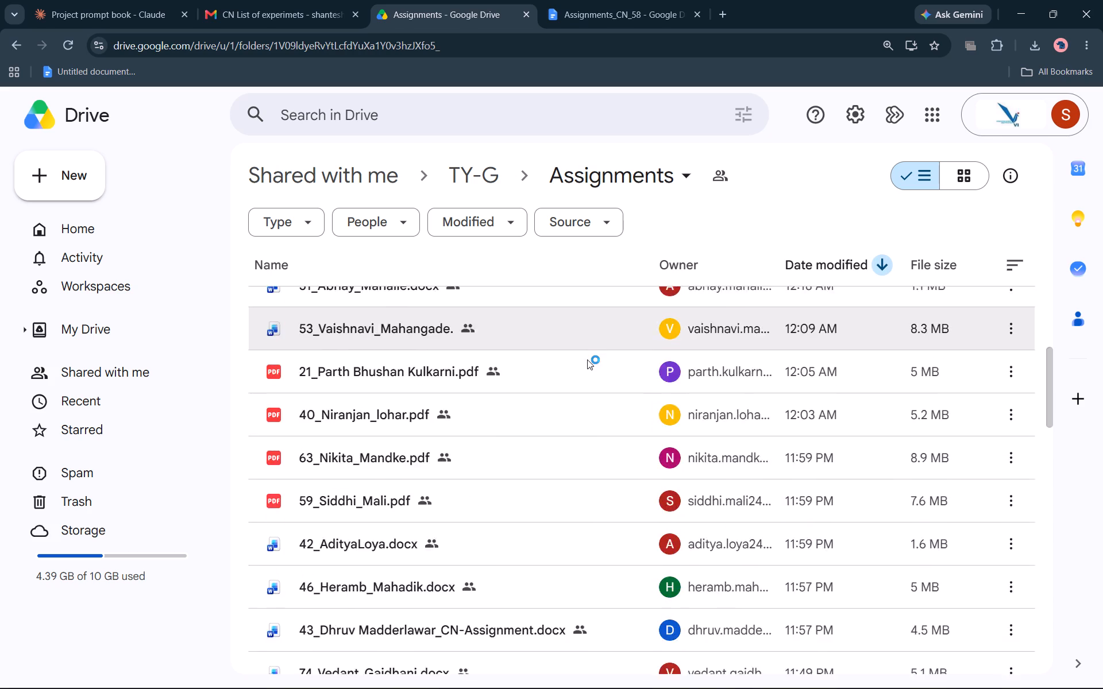
pyautogui.scroll(-7, 587, 359)
pyautogui.scroll(2, 587, 359)
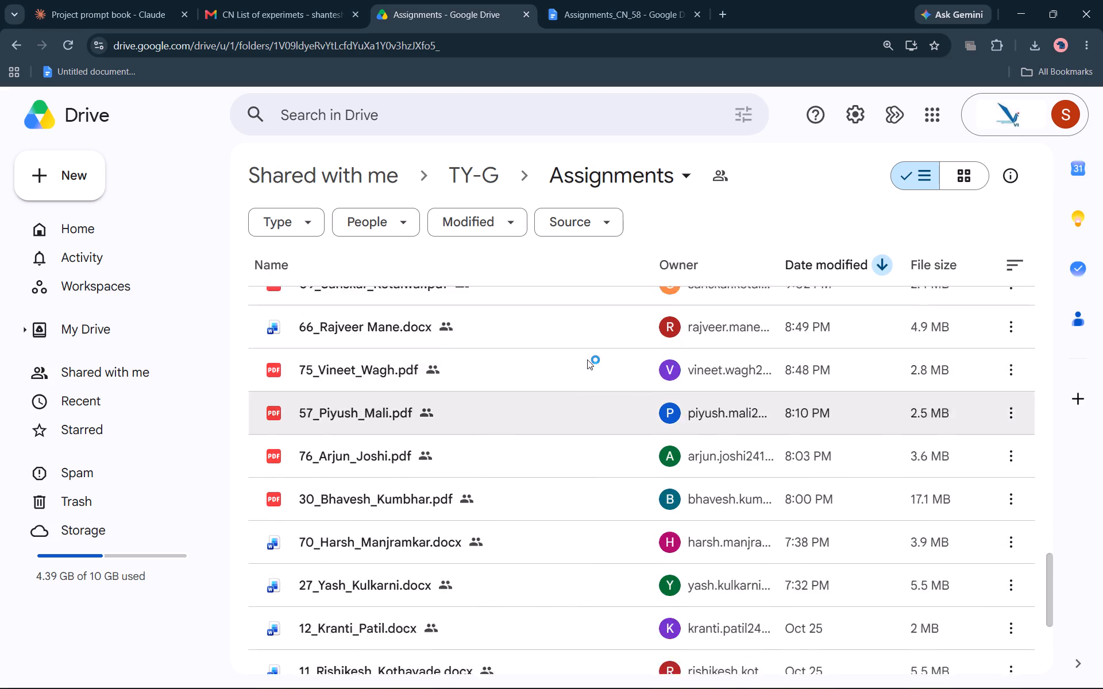
pyautogui.scroll(7, 587, 359)
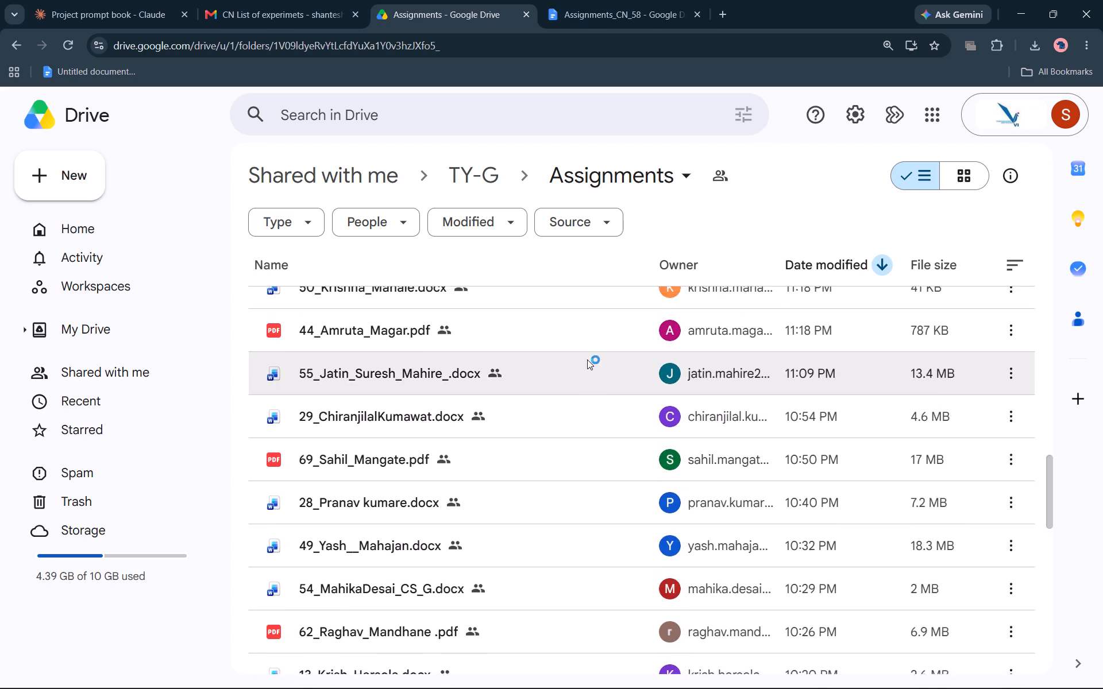